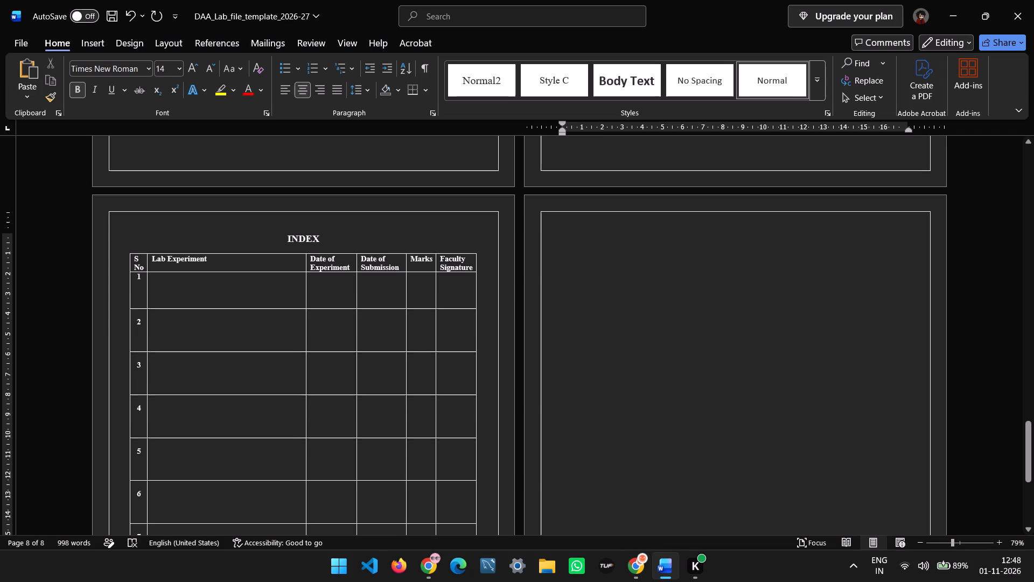
click(599, 253)
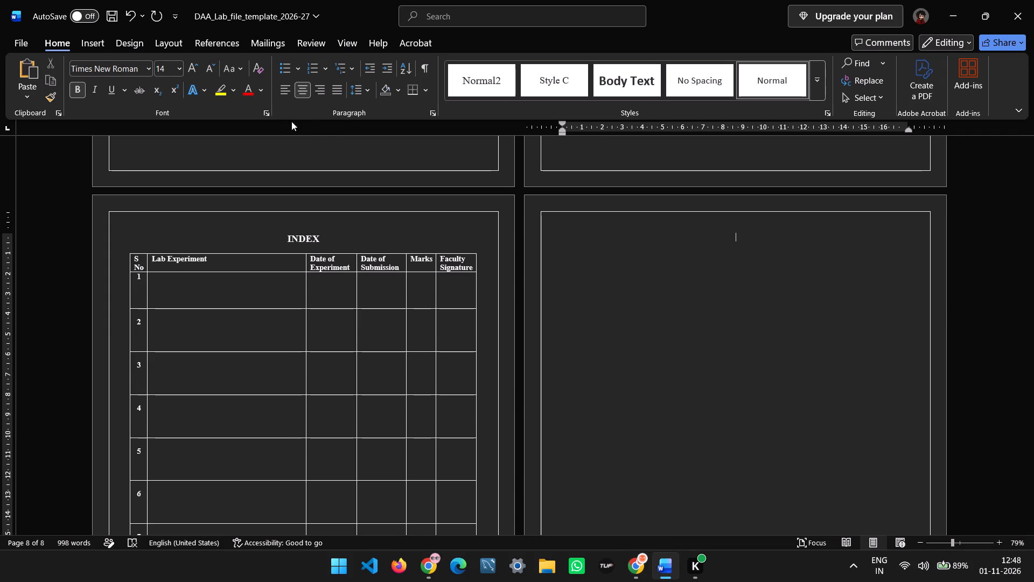
click(285, 96)
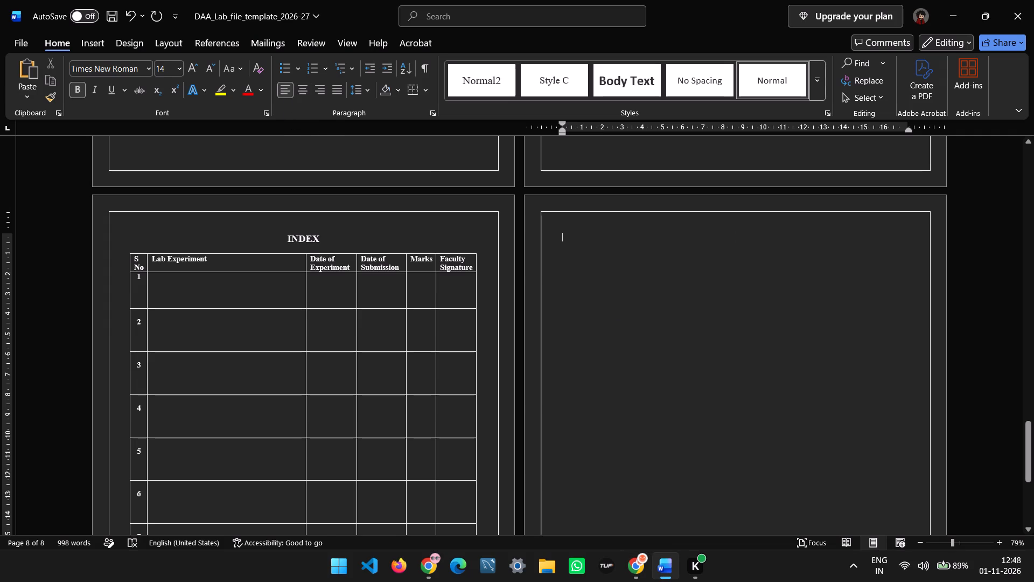
key(ctrl+v)
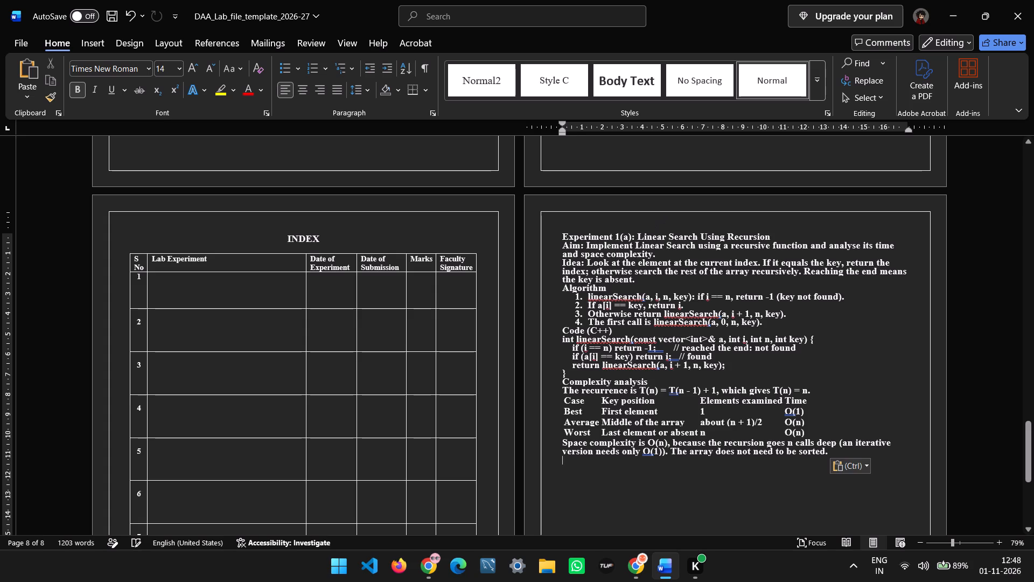
Insert a blank line after the Experiment 1(a) title, after the Aim paragraph and after the Idea paragraph.
click(635, 237)
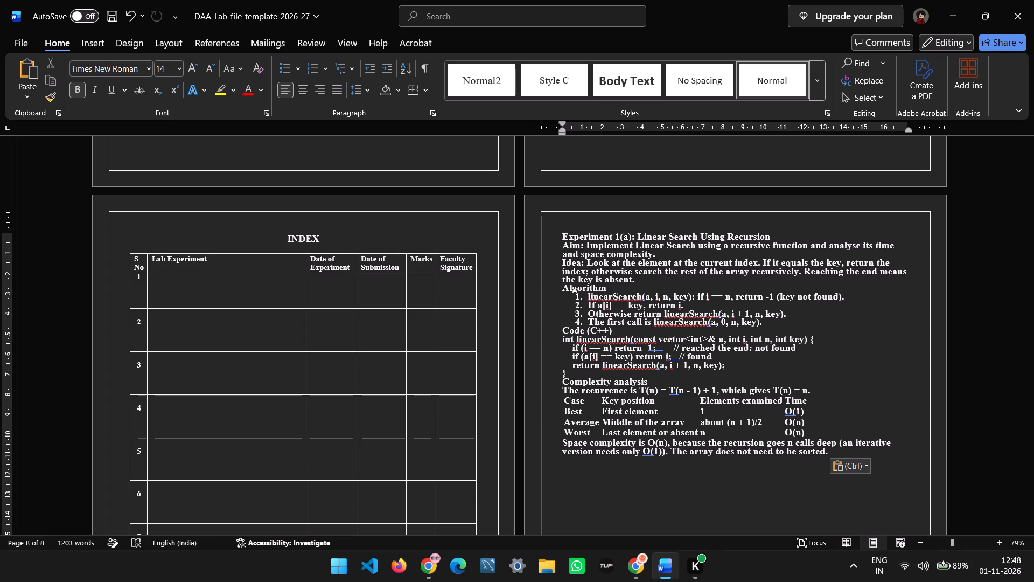
click(780, 240)
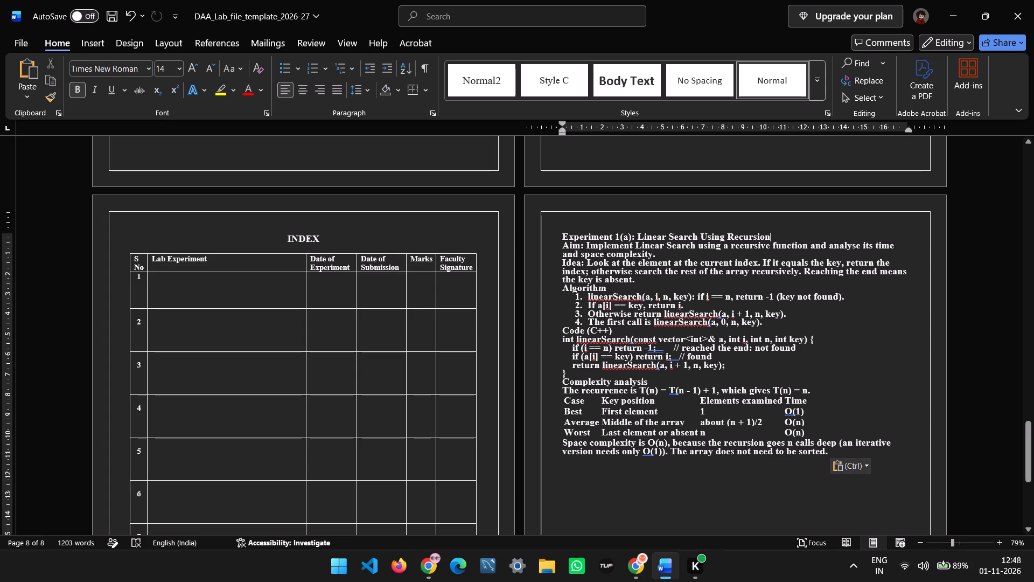
key(Return)
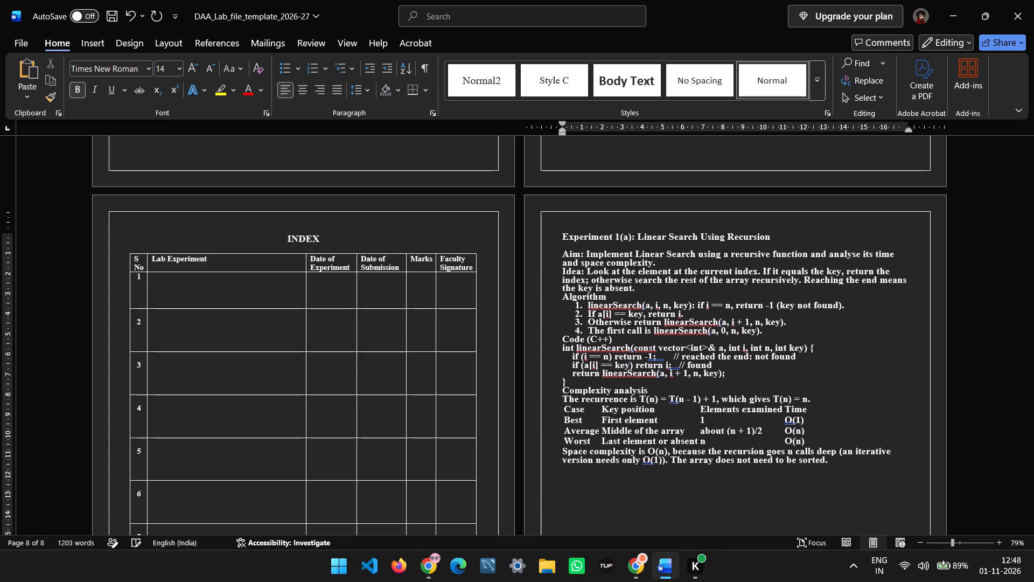
click(668, 264)
key(Return)
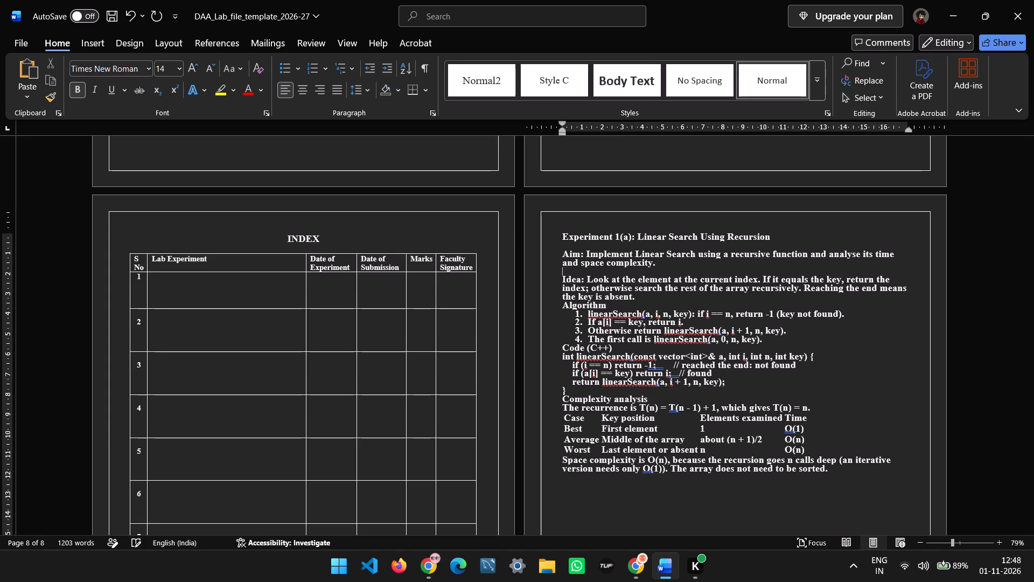
click(640, 299)
key(Return)
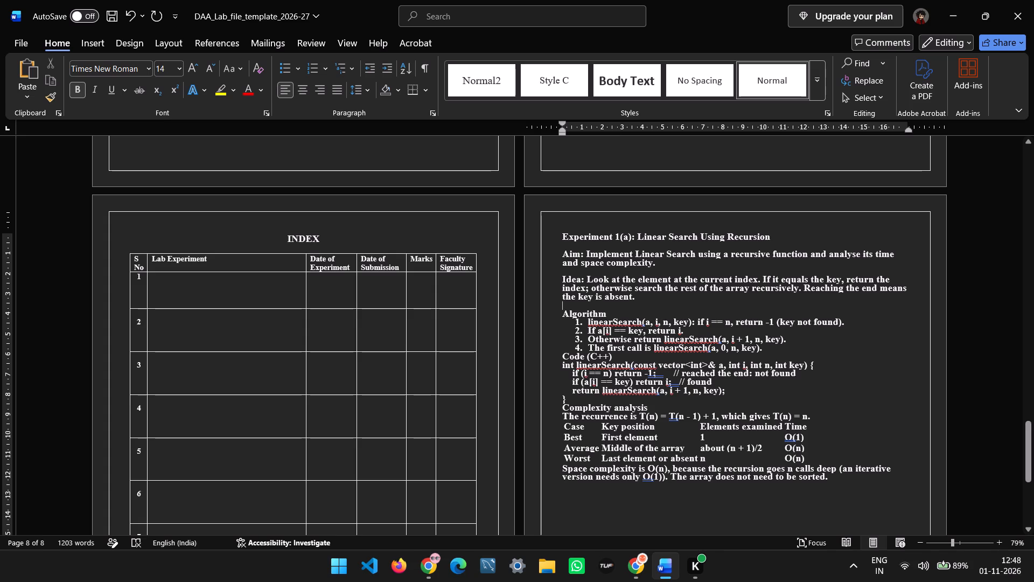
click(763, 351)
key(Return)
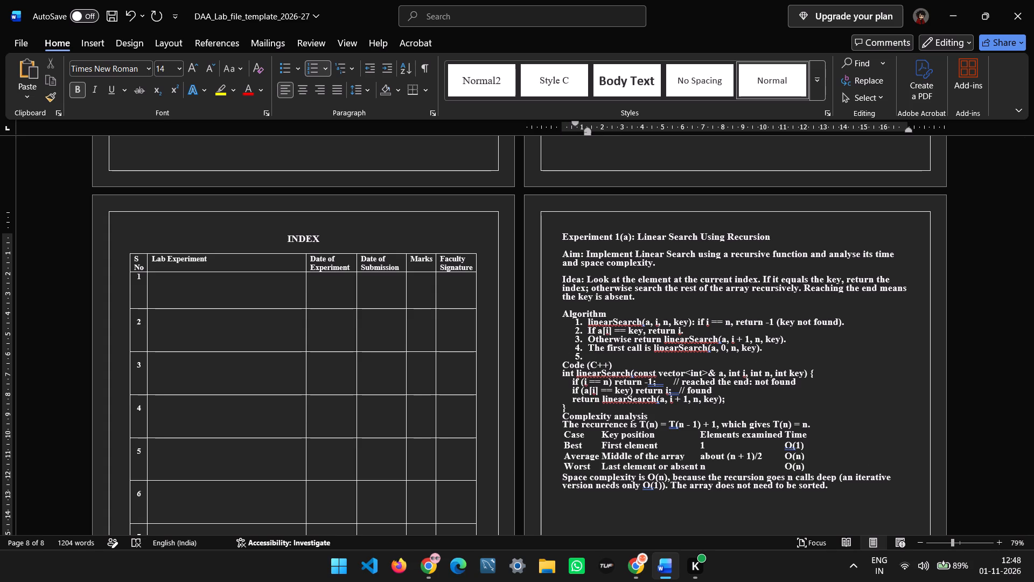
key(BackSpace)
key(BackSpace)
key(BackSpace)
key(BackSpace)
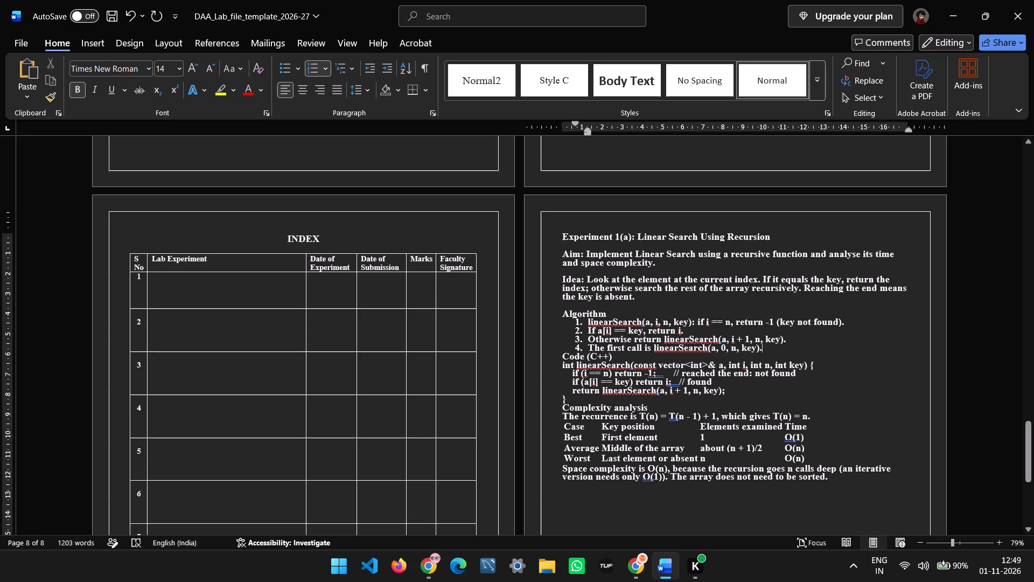
Insert a blank line above the Code (C++) heading and another above the Complexity analysis heading.
click(560, 357)
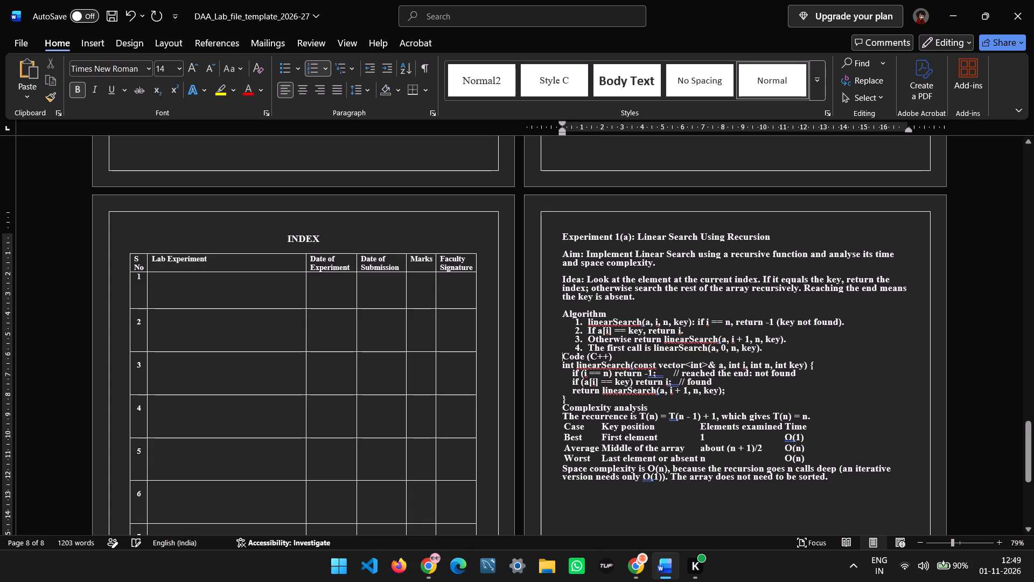
key(Return)
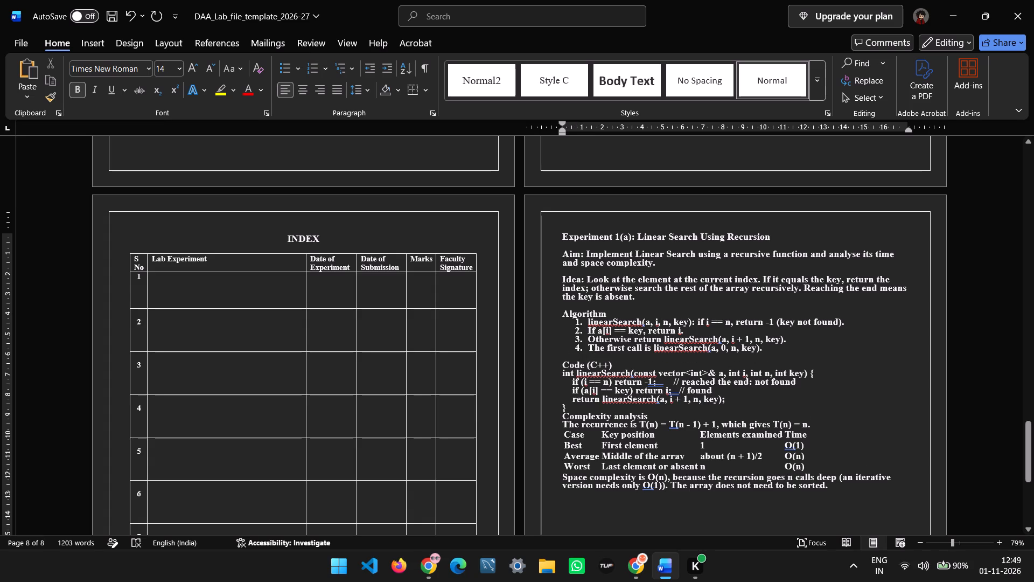
click(733, 403)
click(574, 408)
key(Return)
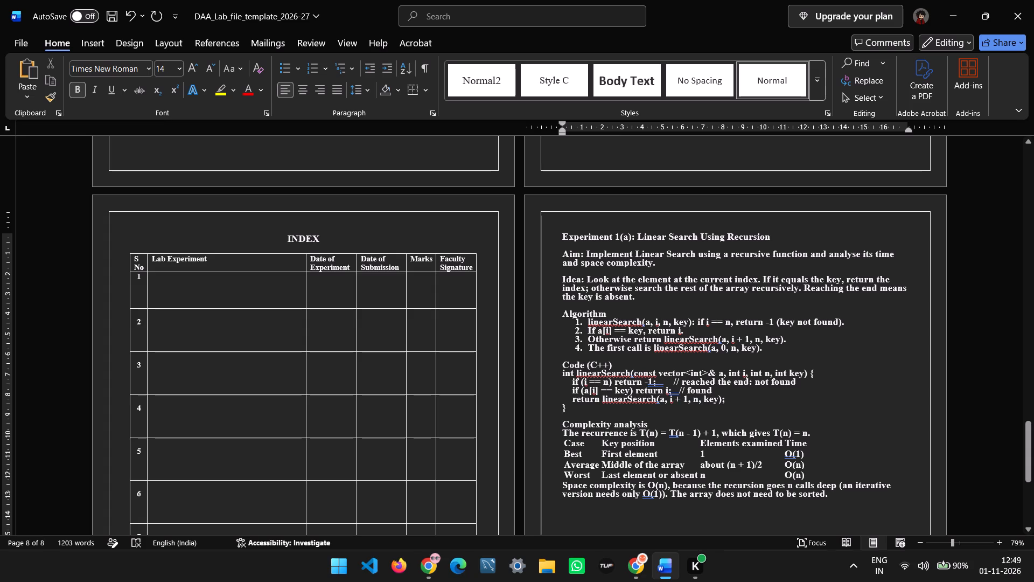
Add an empty row at the end of the complexity table, below the Worst case.
click(813, 474)
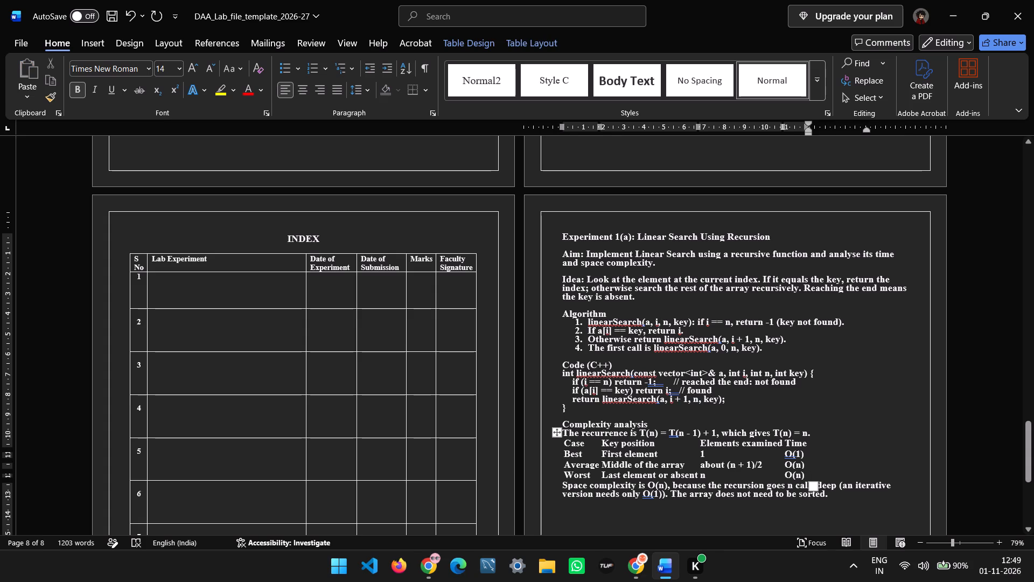
key(Return)
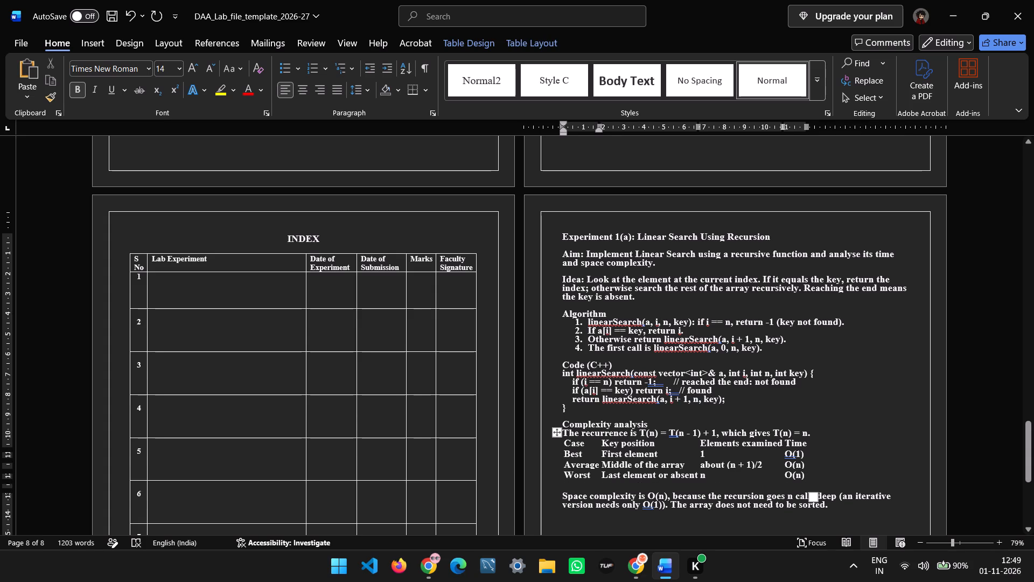
Append " -" to the Code (C++) heading, and add a blank line below it and another after the code's closing brace.
scroll(830, 467, down, 13)
scroll(829, 467, up, 5)
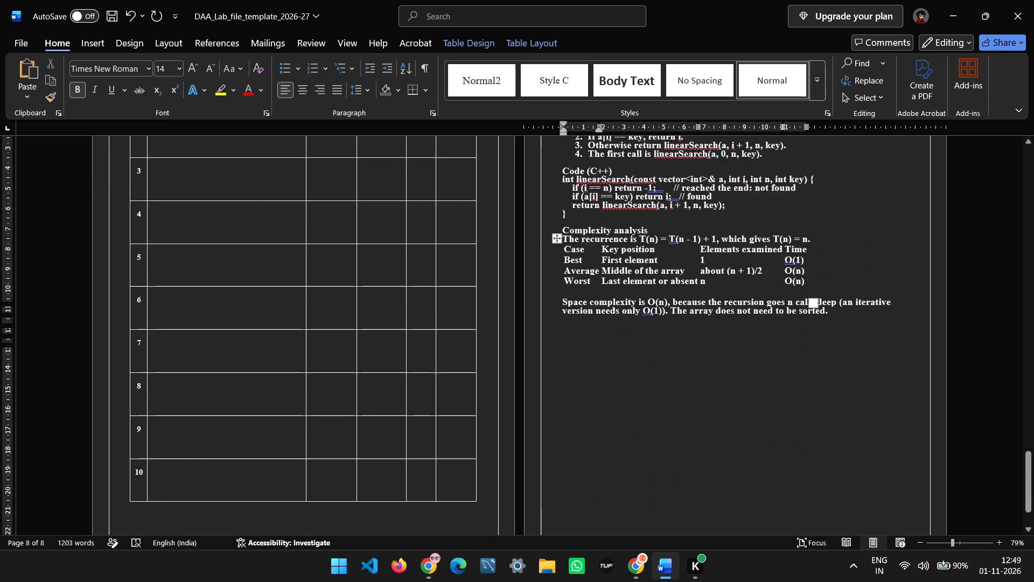
scroll(829, 467, up, 3)
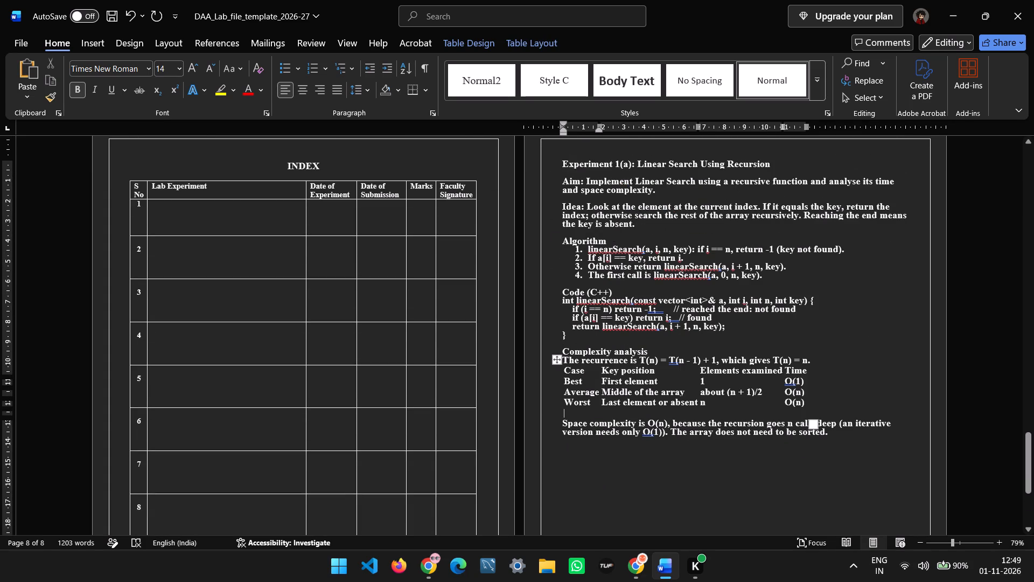
click(614, 292)
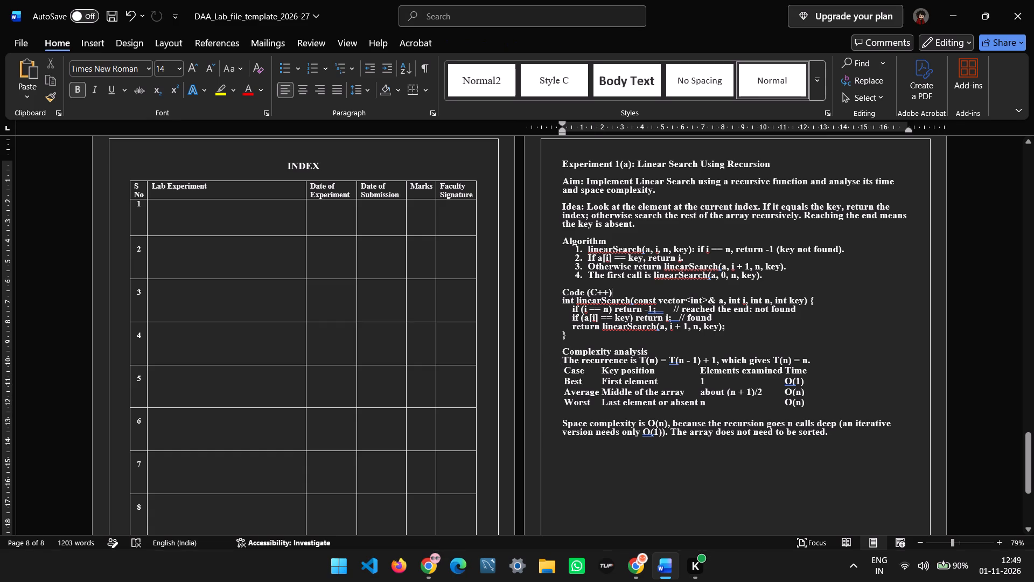
key(space)
text(-)
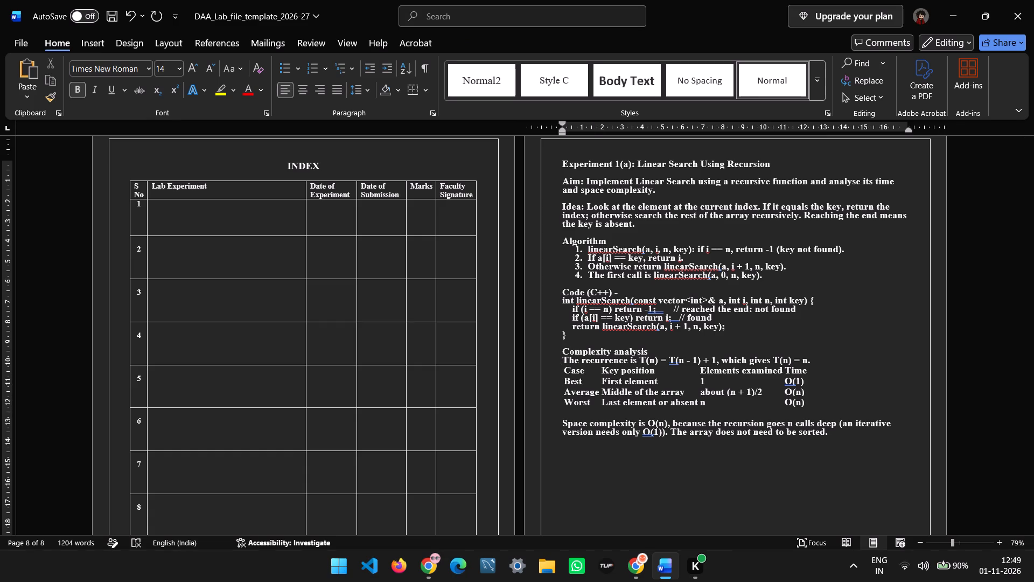
key(Return)
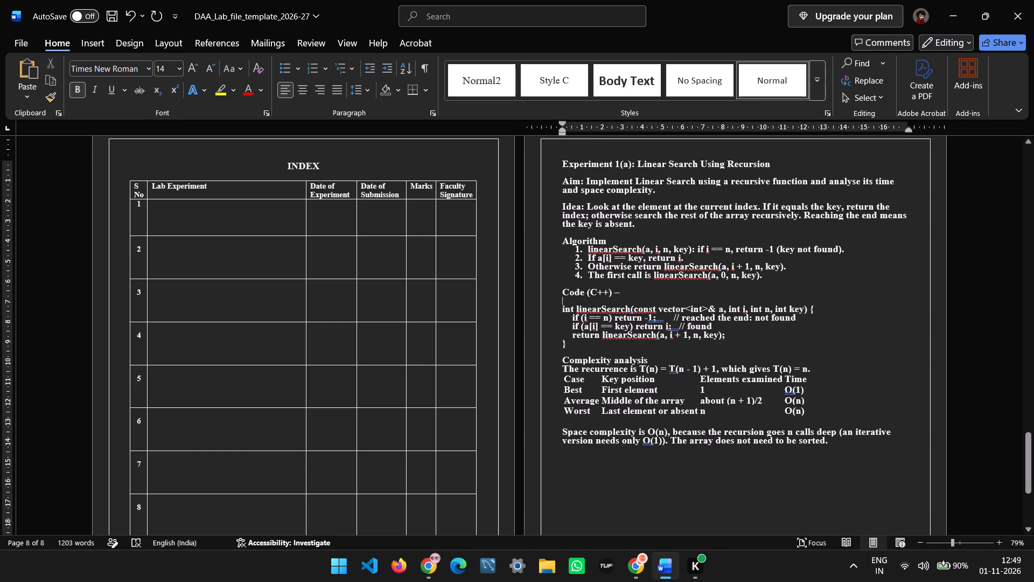
click(576, 344)
key(Return)
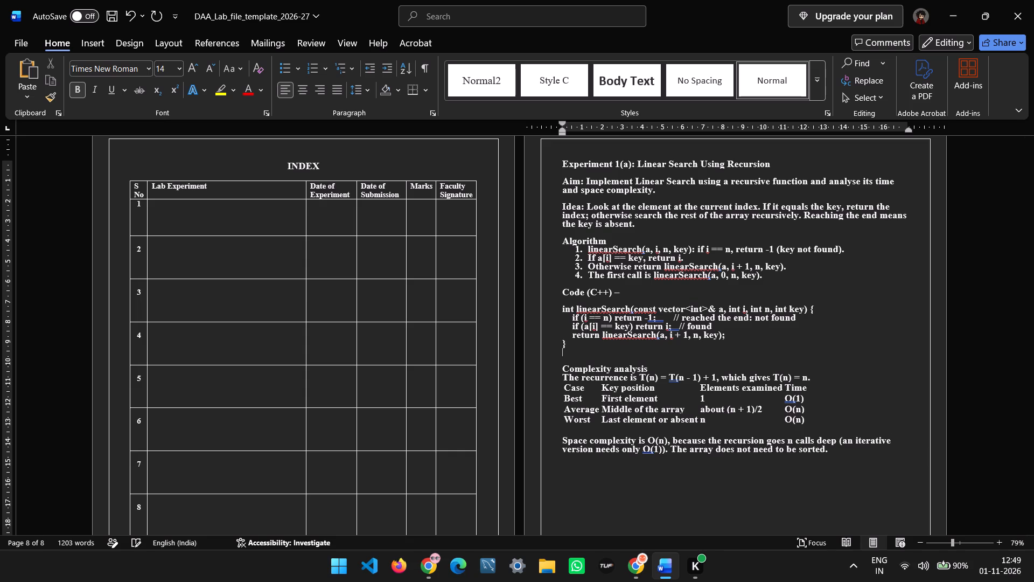
Append " -" to the Complexity analysis heading and add a blank line below it.
click(662, 369)
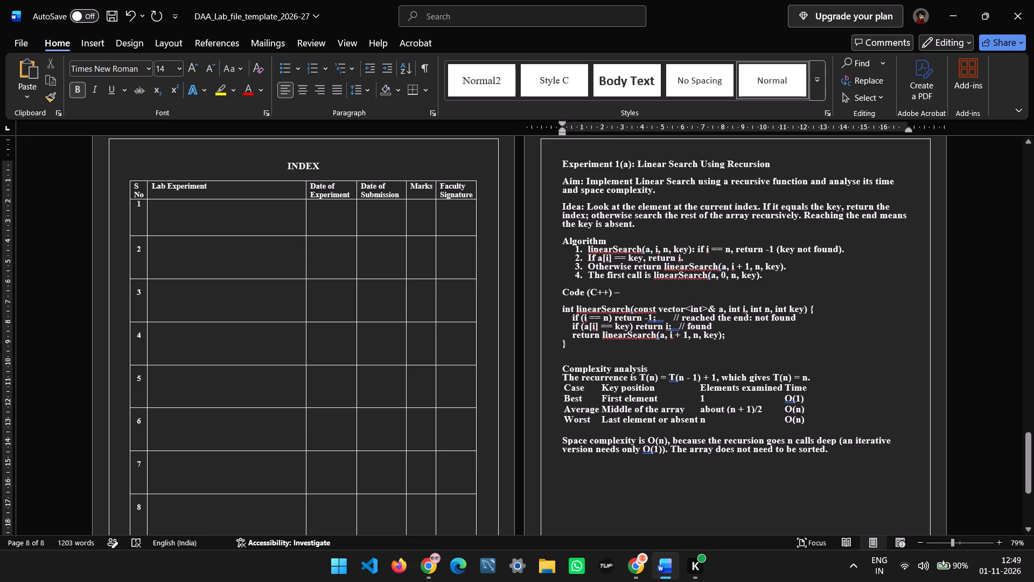
key(space)
text(-)
key(Return)
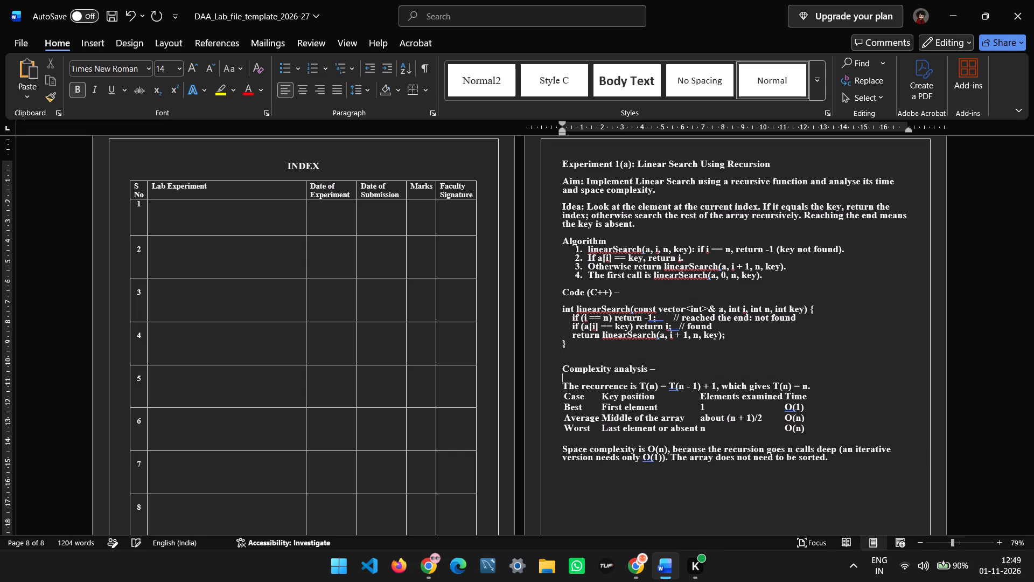
Insert a blank line between the recurrence sentence and the complexity table, and a space before the n in the table's Worst row.
click(816, 383)
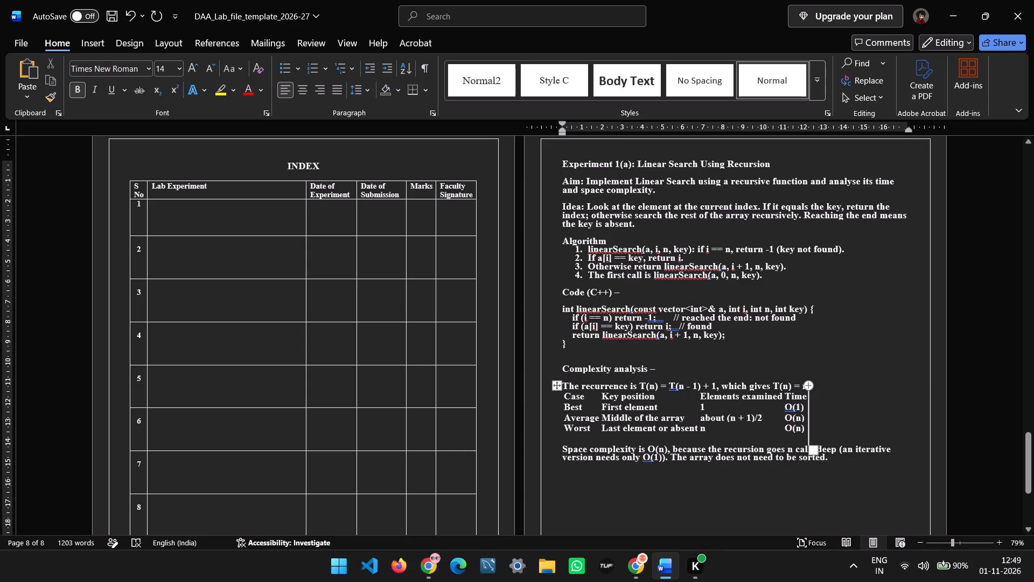
key(Return)
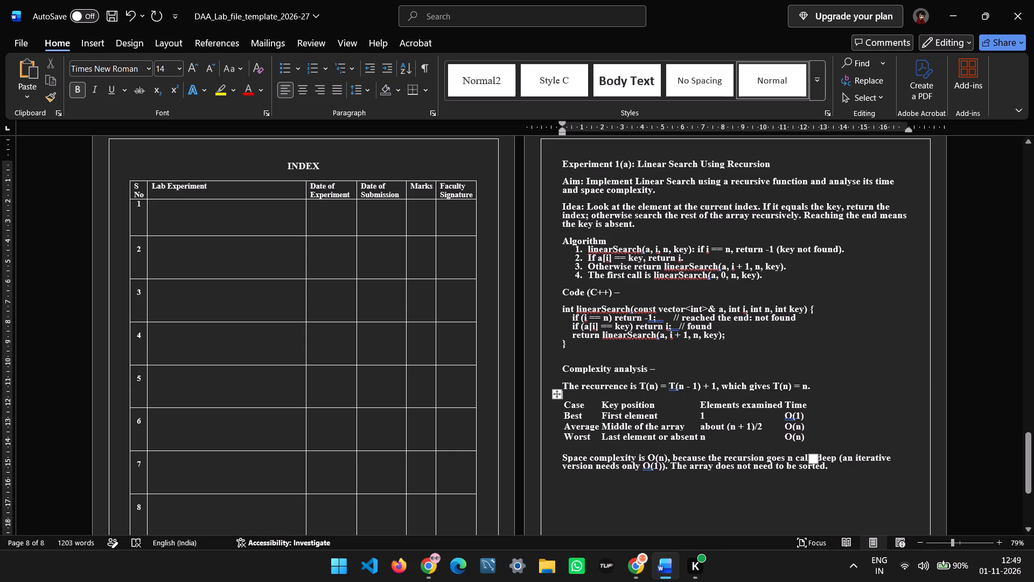
click(700, 438)
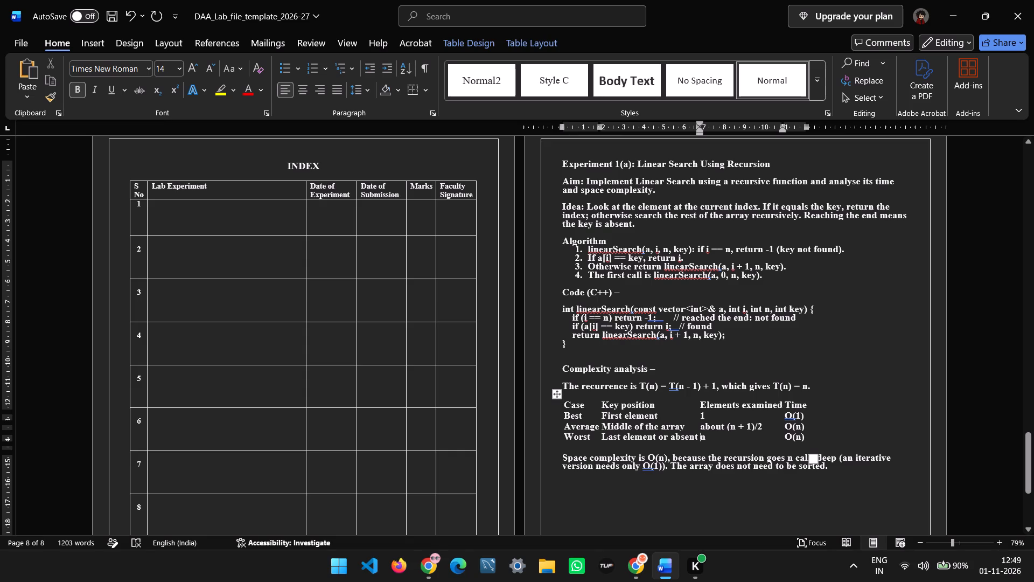
key(space)
drag(715, 497, 716, 497)
drag(716, 497, 781, 469)
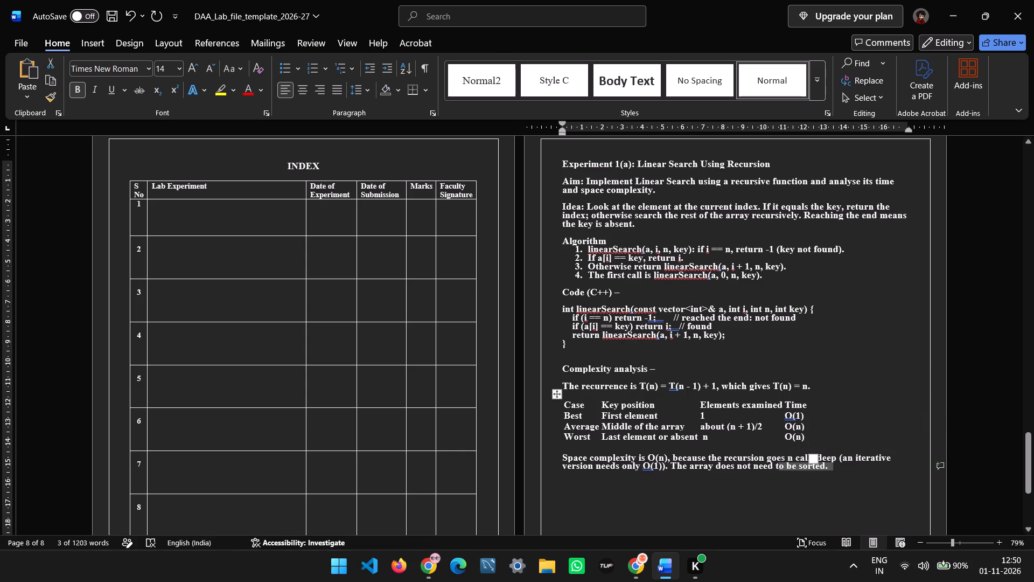
Add a blank line below the Algorithm heading and append " -" to the heading.
scroll(702, 306, up, 2)
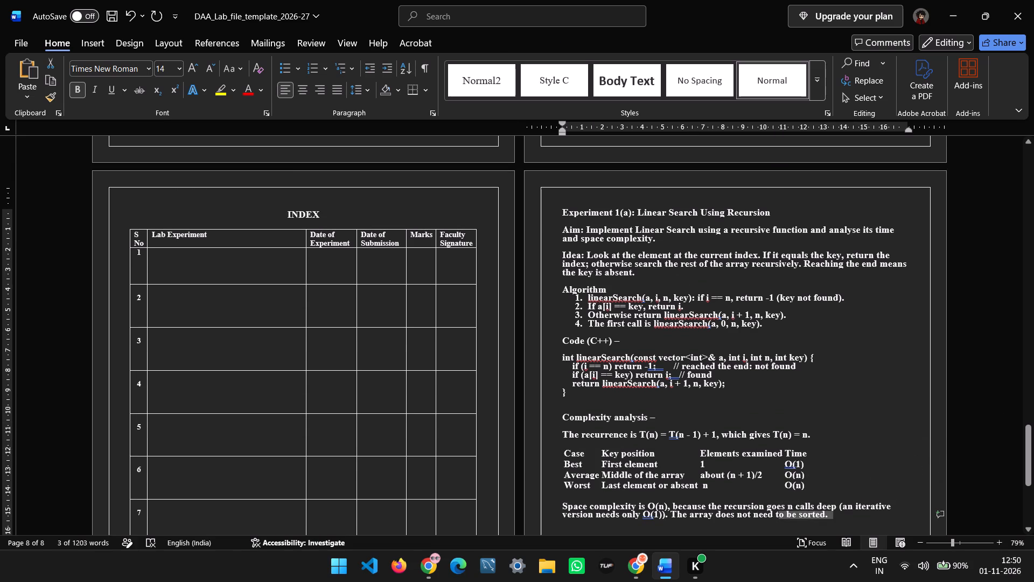
click(609, 286)
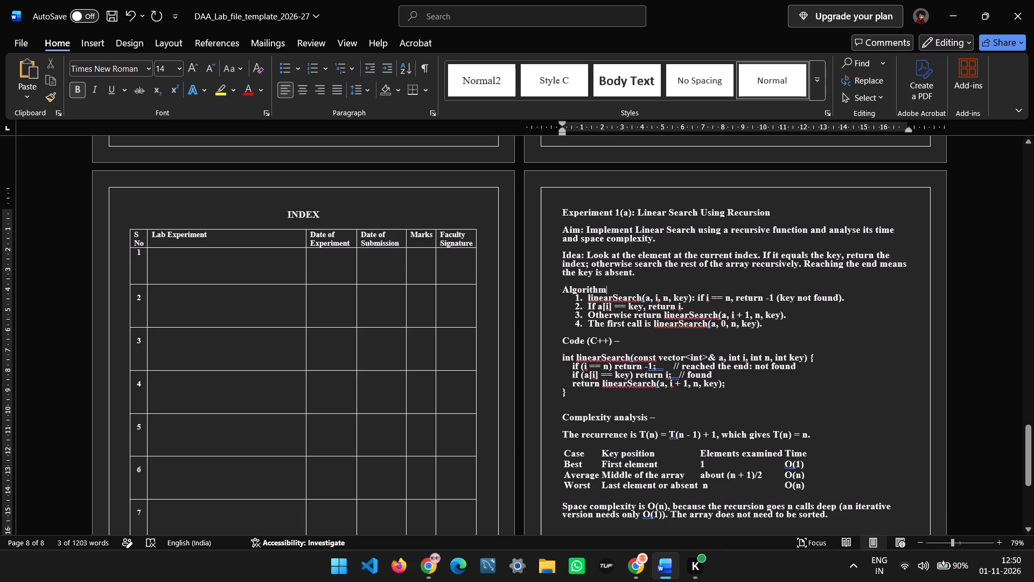
key(Return)
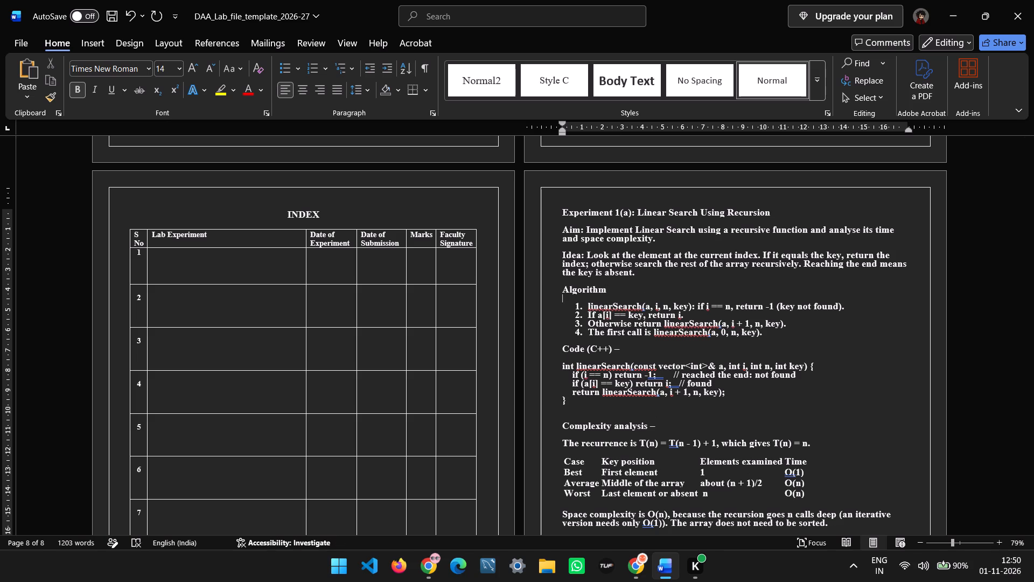
key(Up)
key(Right)
key(Right)
key(Right)
key(Right)
key(Right)
key(Right)
key(Right)
key(Right)
key(Right)
key(Right)
key(Left)
key(minus)
key(Left)
key(space)
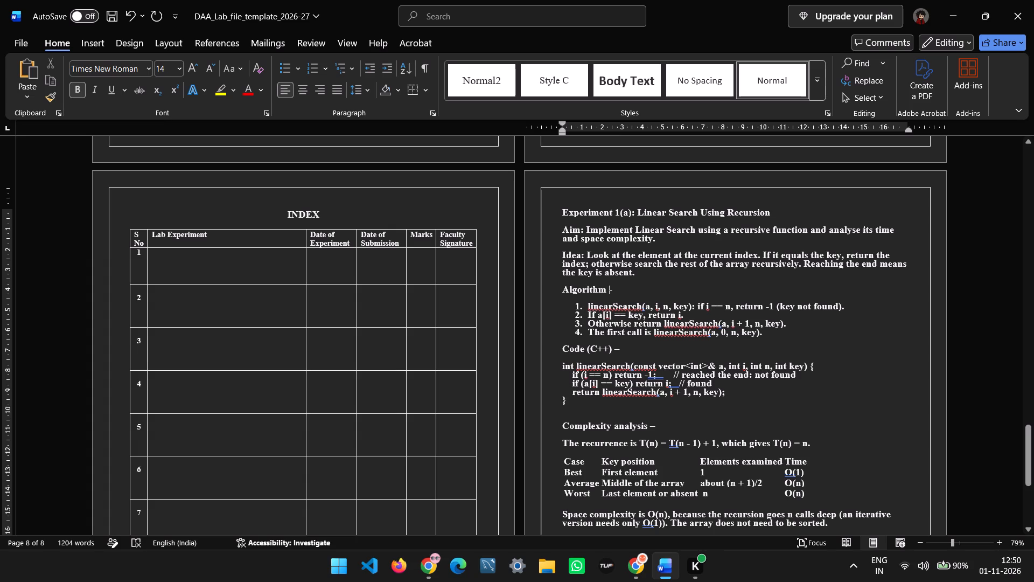
Append " -" to the Experiment 1(a): Linear Search Using Recursion title.
click(783, 211)
key(space)
text(-)
Look over the Experiment 1(a) page from the title to the end of the text to check its layout.
scroll(736, 352, down, 10)
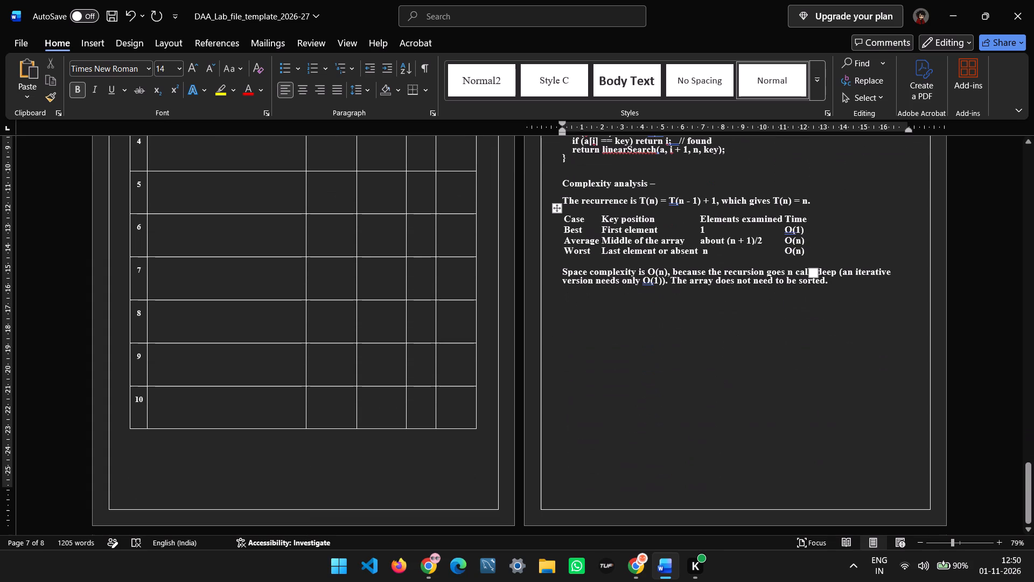
scroll(736, 352, down, 2)
scroll(736, 352, up, 2)
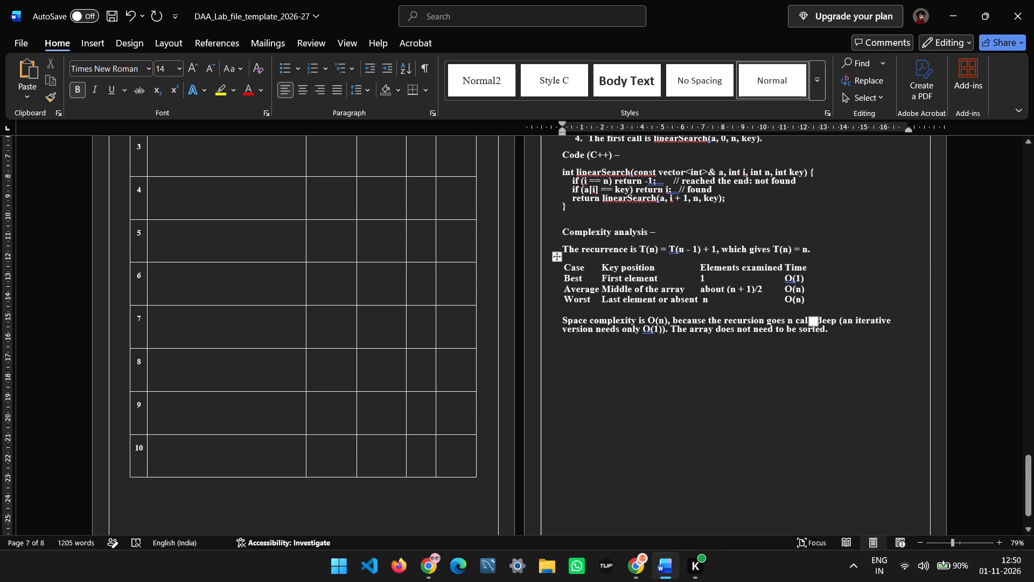
scroll(736, 352, up, 7)
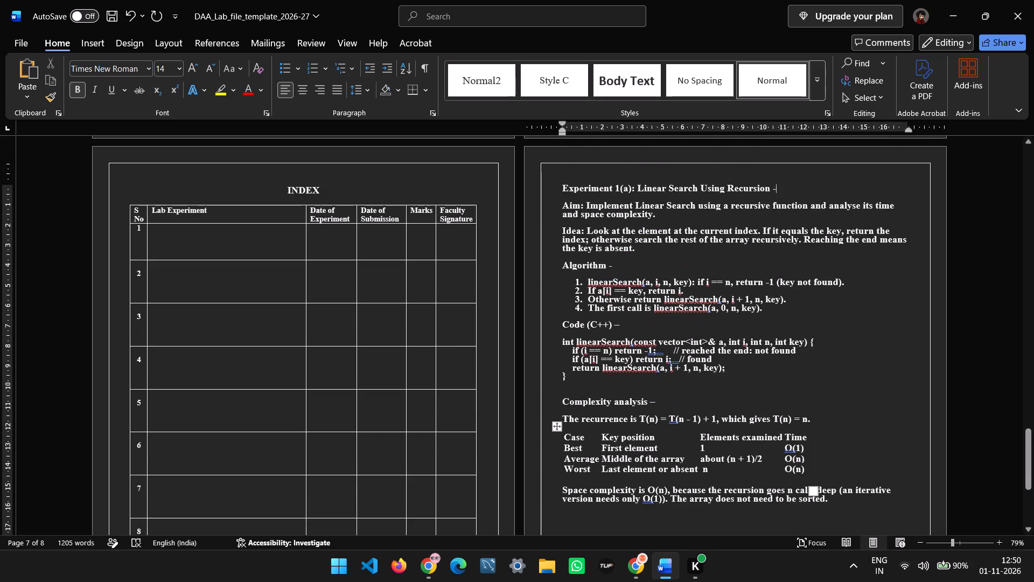
scroll(797, 302, down, 11)
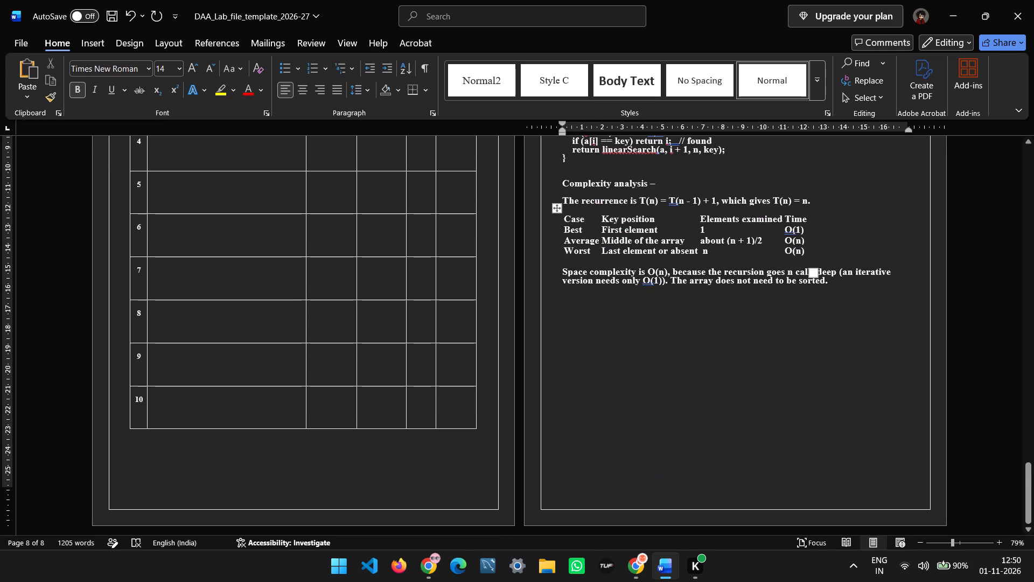
scroll(796, 309, down, 1)
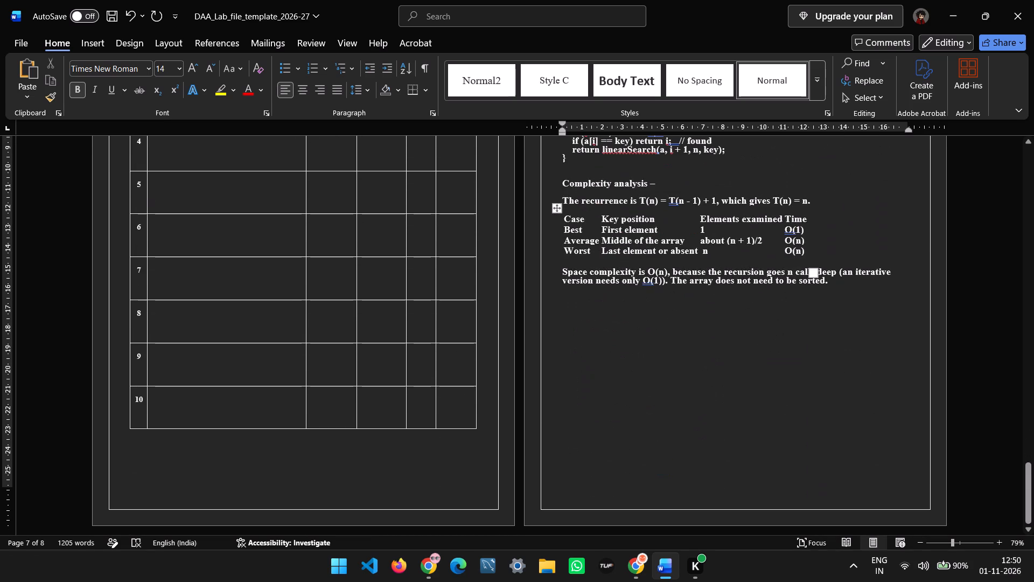
click(807, 360)
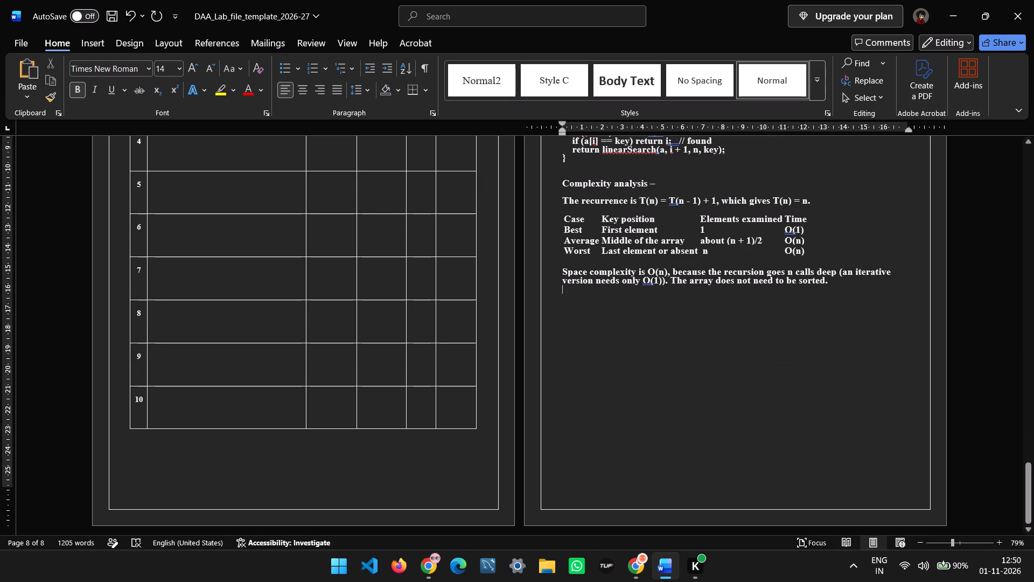
Open Notepad and delete all the old sorting output text from the Insertion Sort note.
key(super+r)
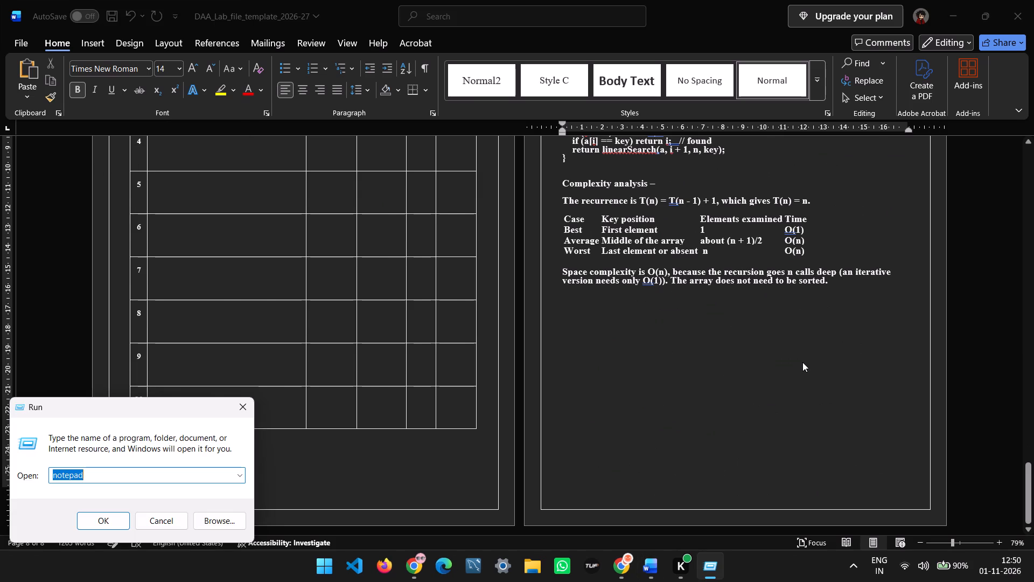
key(Return)
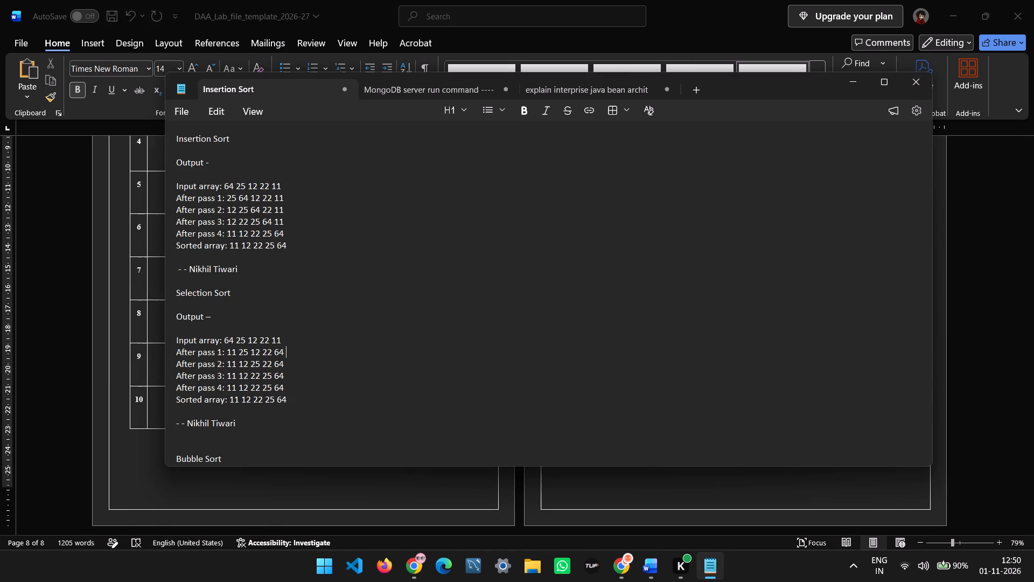
scroll(394, 332, up, 3)
scroll(399, 344, down, 14)
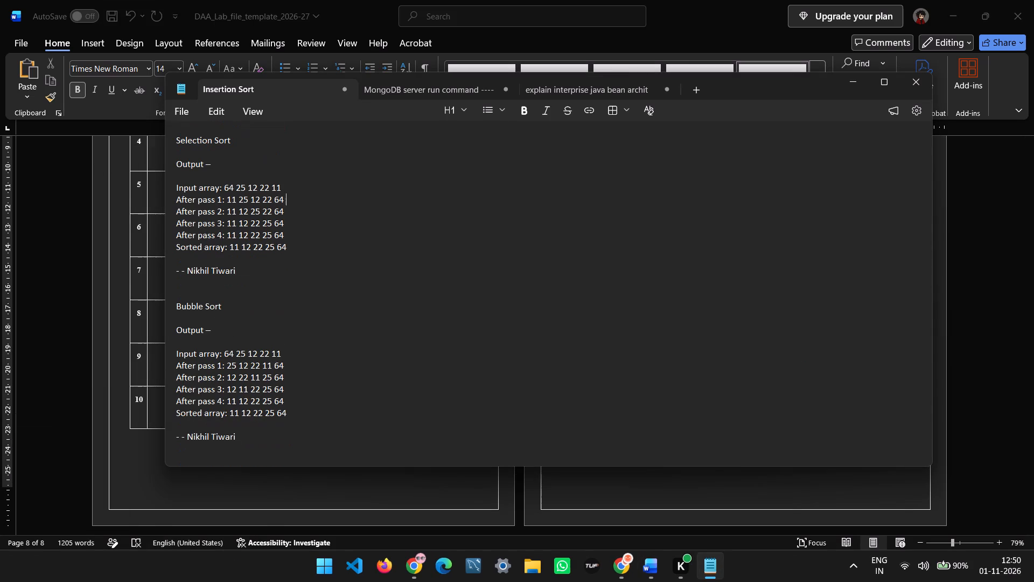
scroll(408, 353, up, 13)
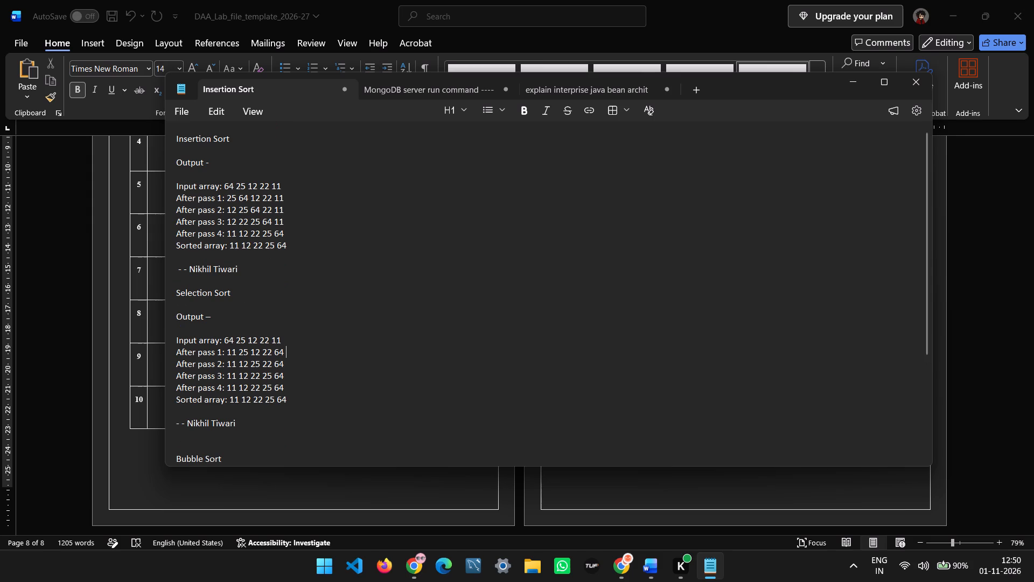
key(ctrl+a)
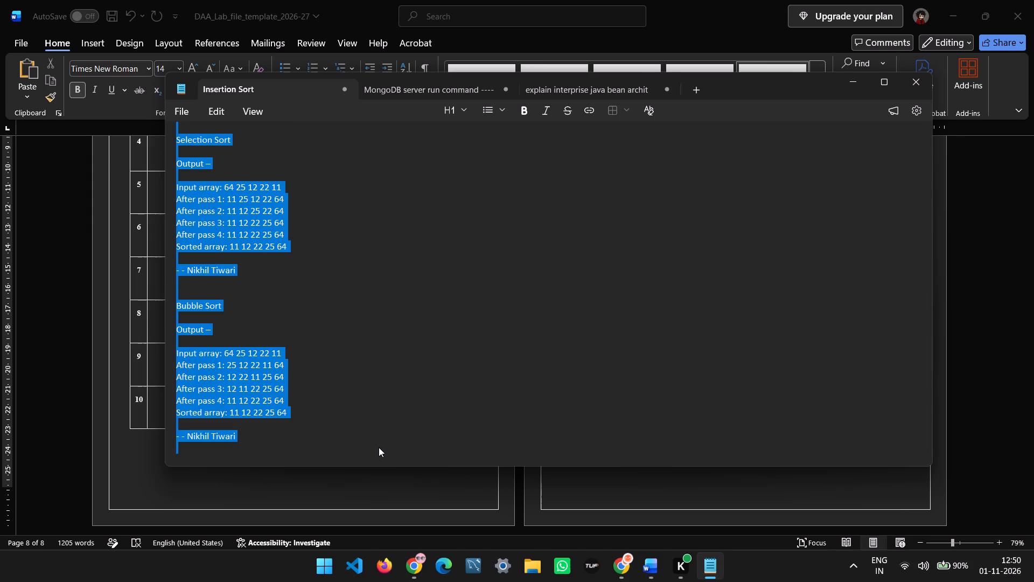
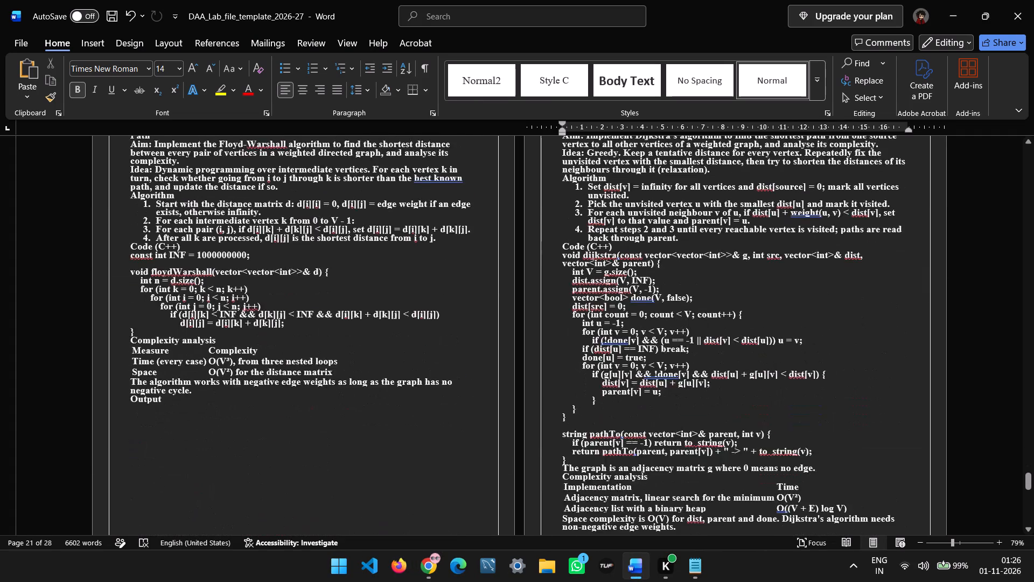
scroll(688, 321, down, 16)
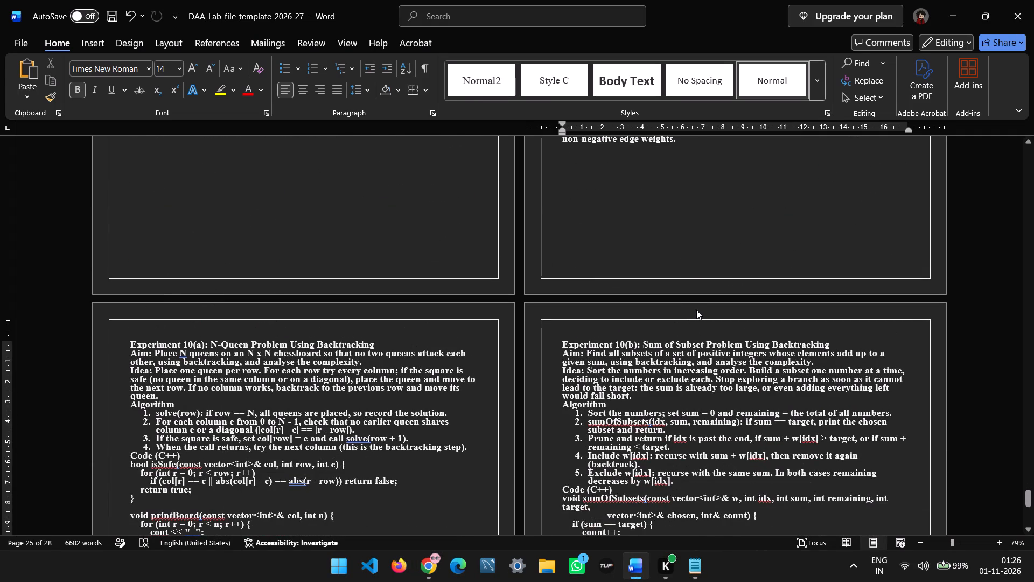
key(ctrl+s)
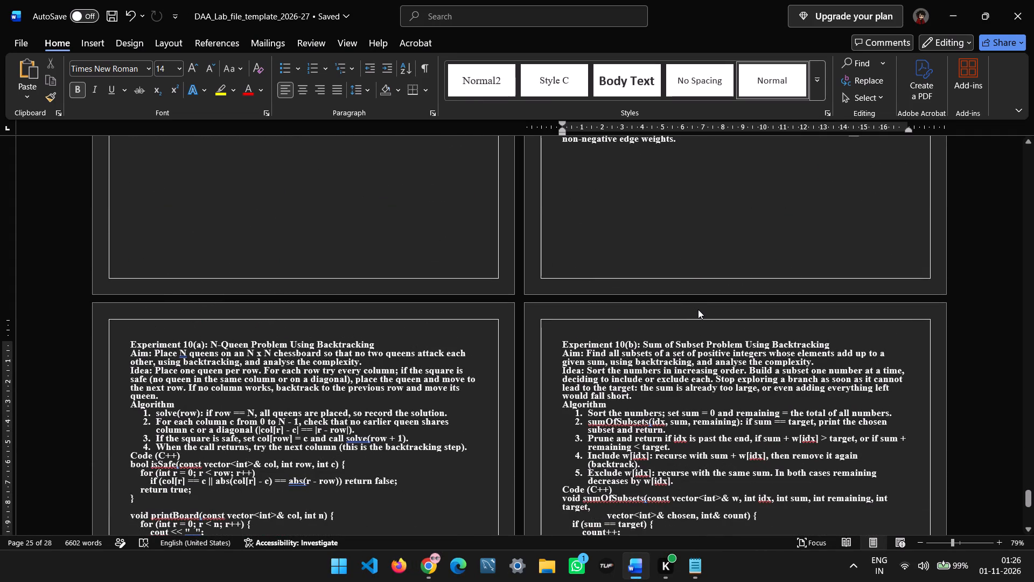
Look back through the experiments to the index and the spaced-out layout of Experiment 1(a).
scroll(504, 274, up, 13)
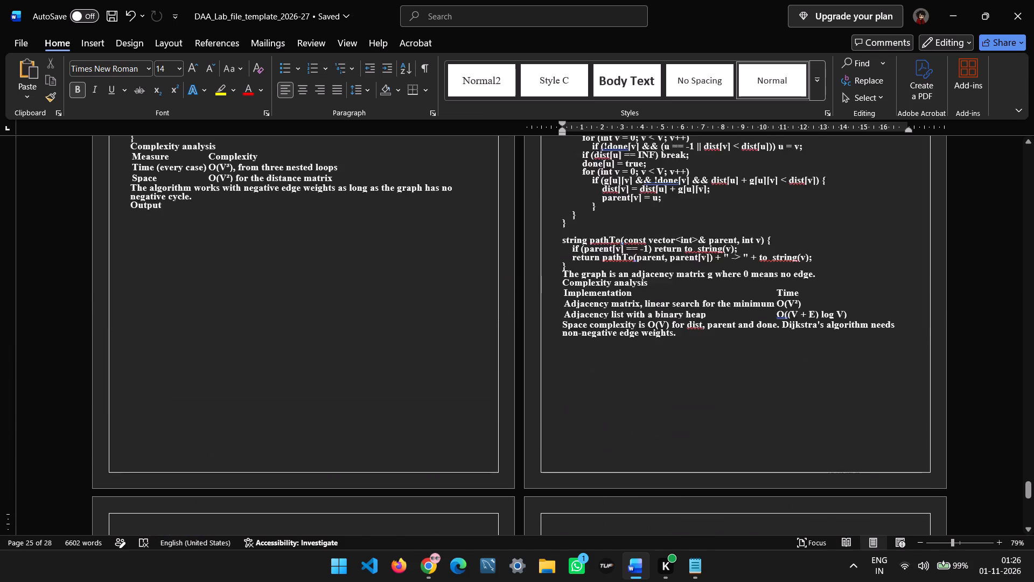
scroll(508, 270, up, 20)
scroll(508, 270, up, 20)
scroll(508, 270, up, 12)
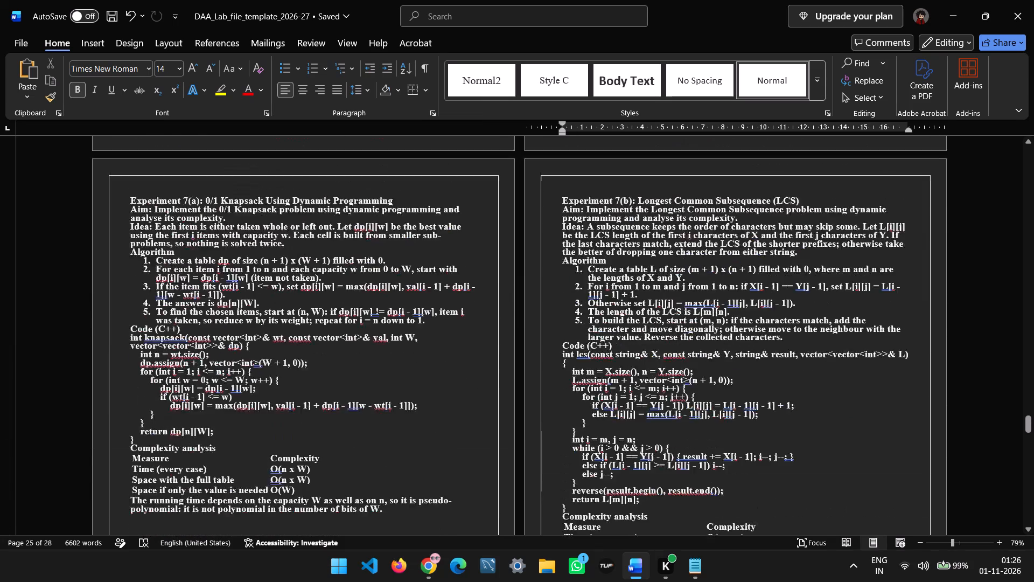
scroll(508, 269, up, 20)
scroll(508, 269, up, 20)
scroll(508, 269, up, 9)
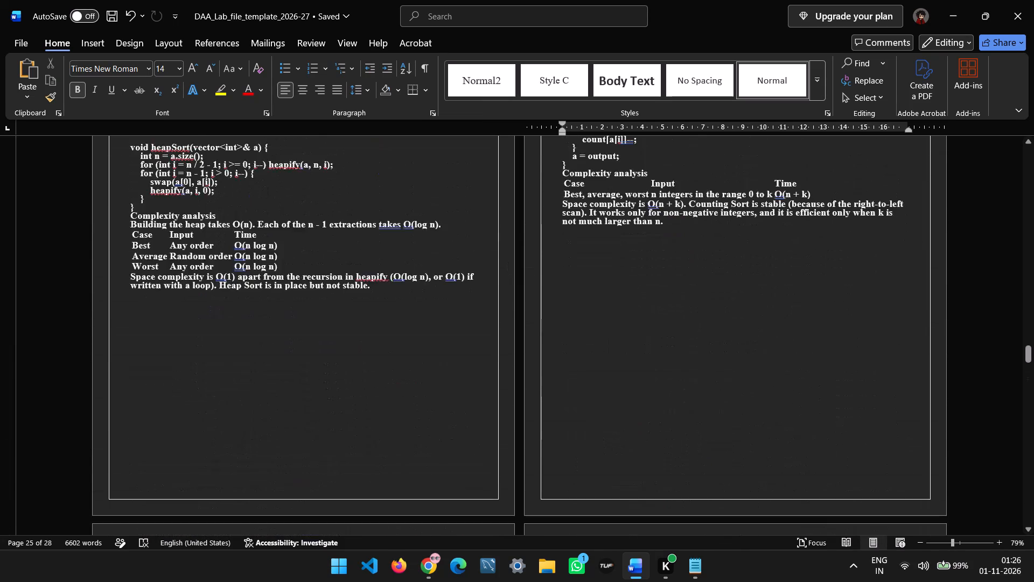
scroll(508, 271, up, 20)
scroll(508, 271, up, 20)
scroll(508, 271, up, 9)
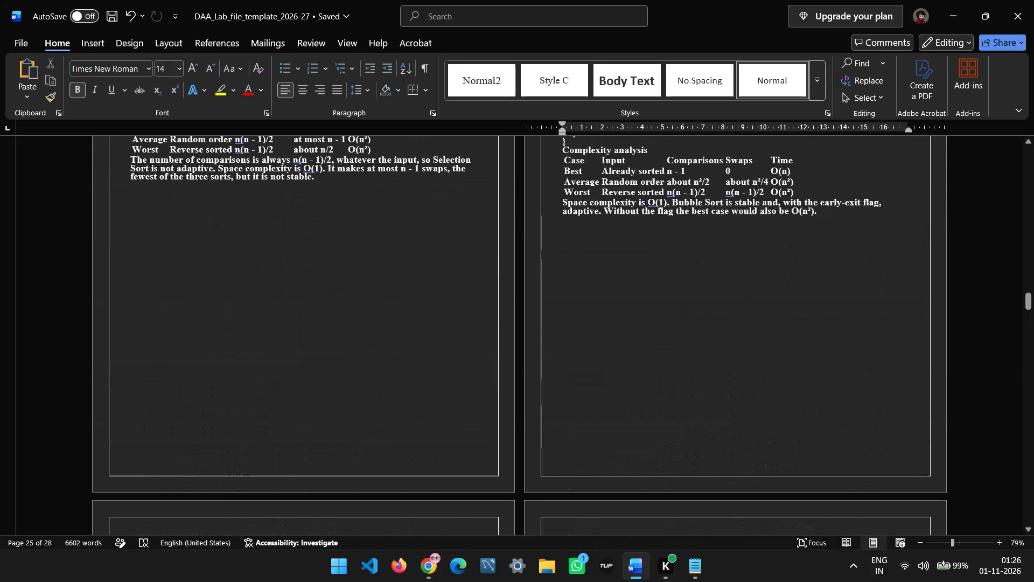
scroll(507, 271, up, 20)
scroll(507, 271, up, 20)
scroll(507, 271, up, 8)
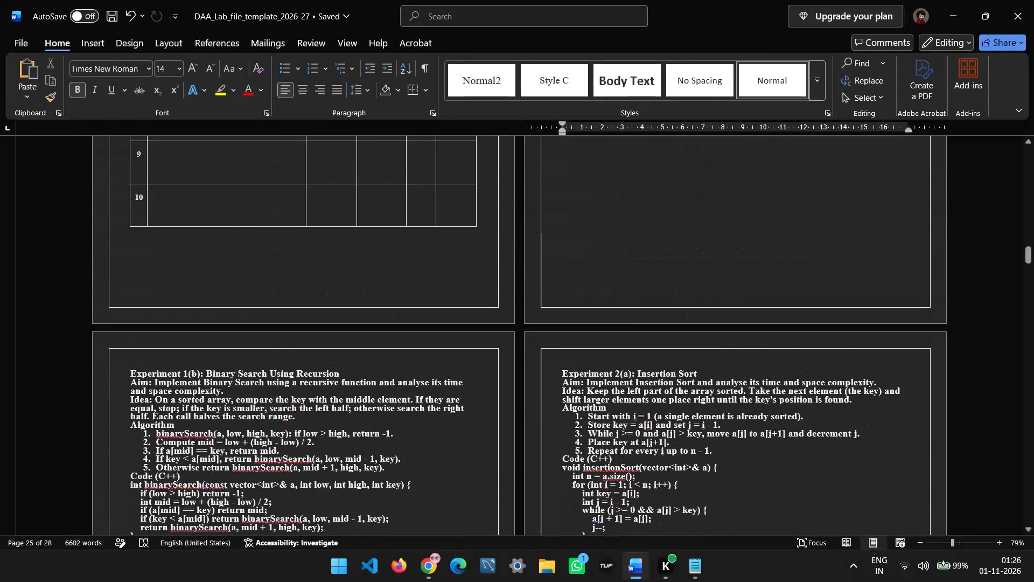
scroll(507, 271, up, 20)
scroll(507, 271, up, 13)
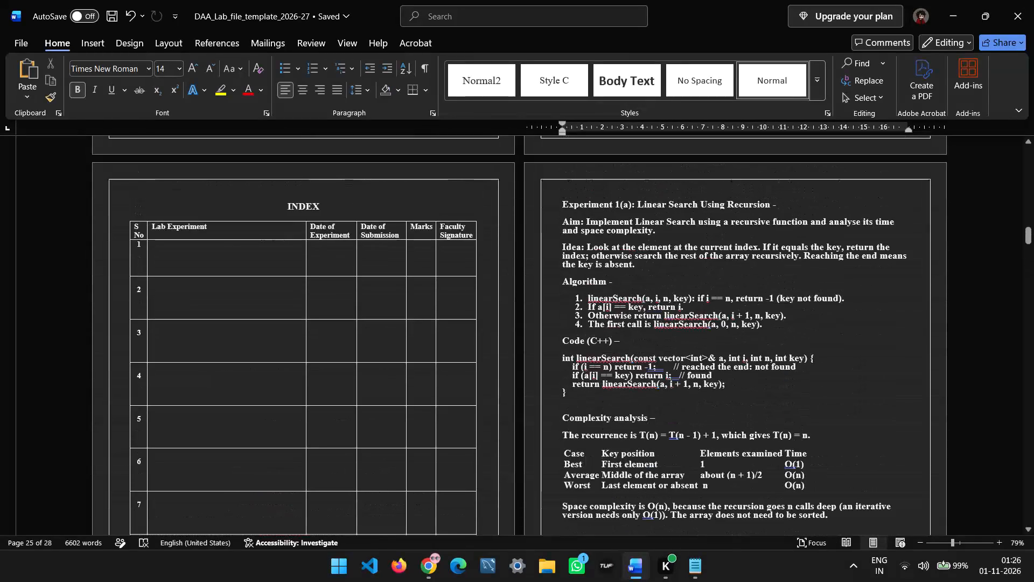
Append a dash to the Experiment 1(b) heading and insert blank lines after the heading, the Aim and the Idea paragraphs.
scroll(685, 275, down, 6)
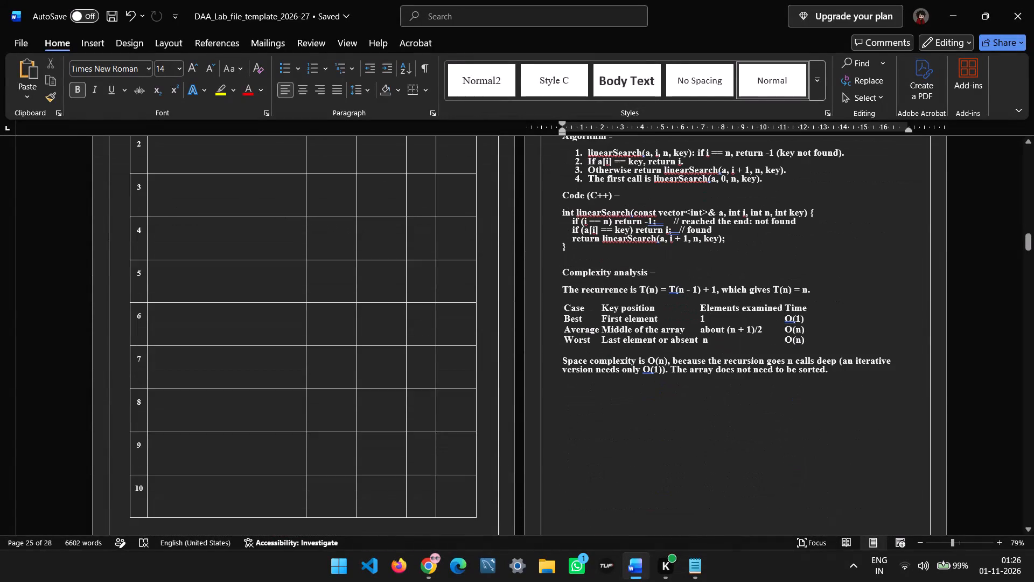
scroll(689, 276, down, 14)
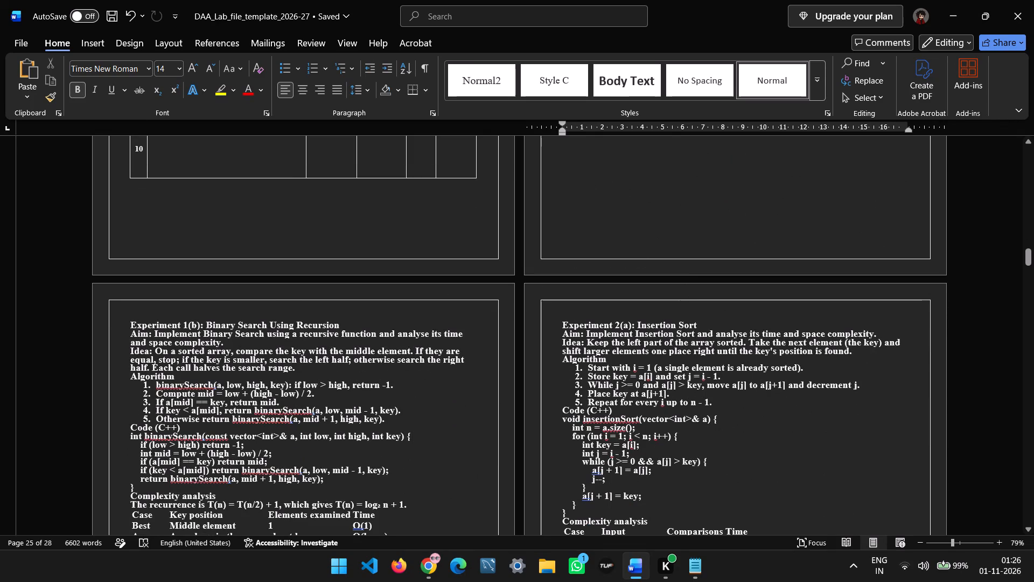
click(343, 325)
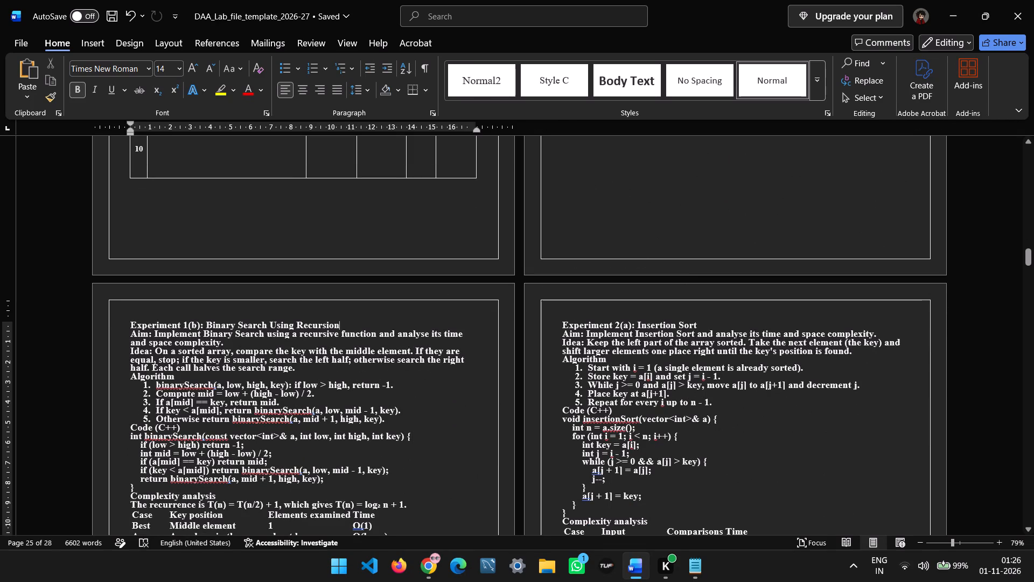
key(space)
text(-)
key(space)
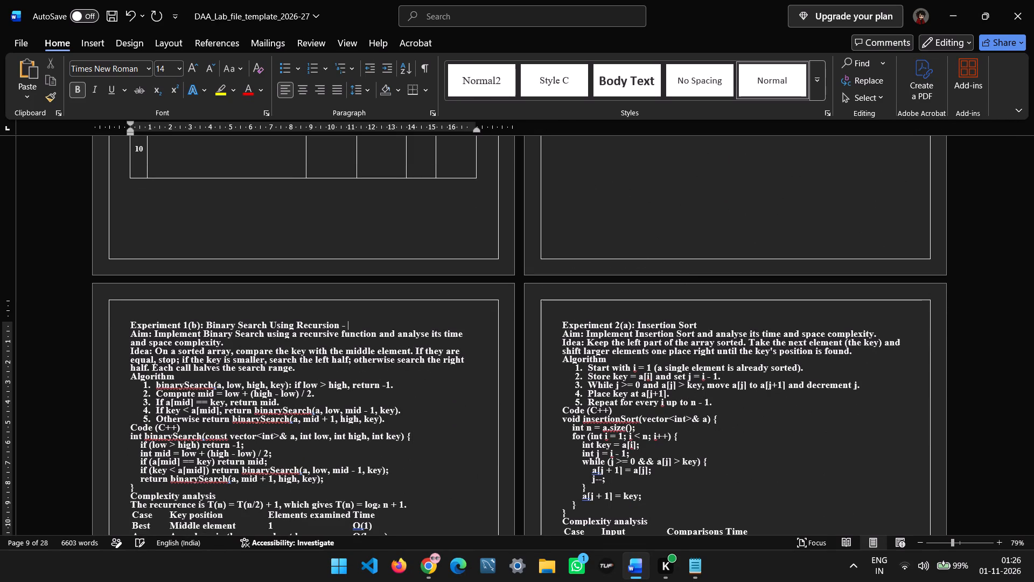
key(Return)
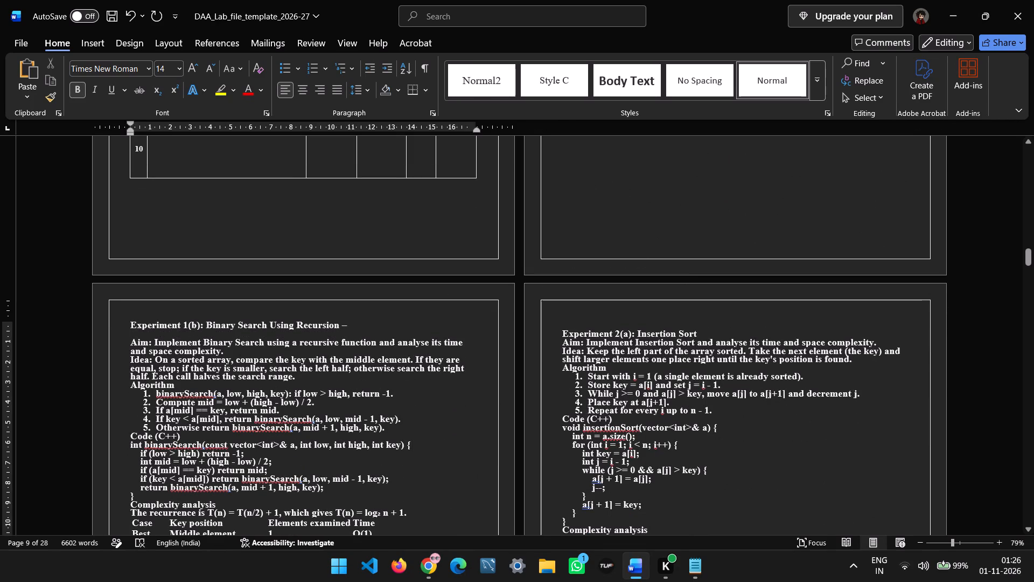
click(241, 350)
key(Return)
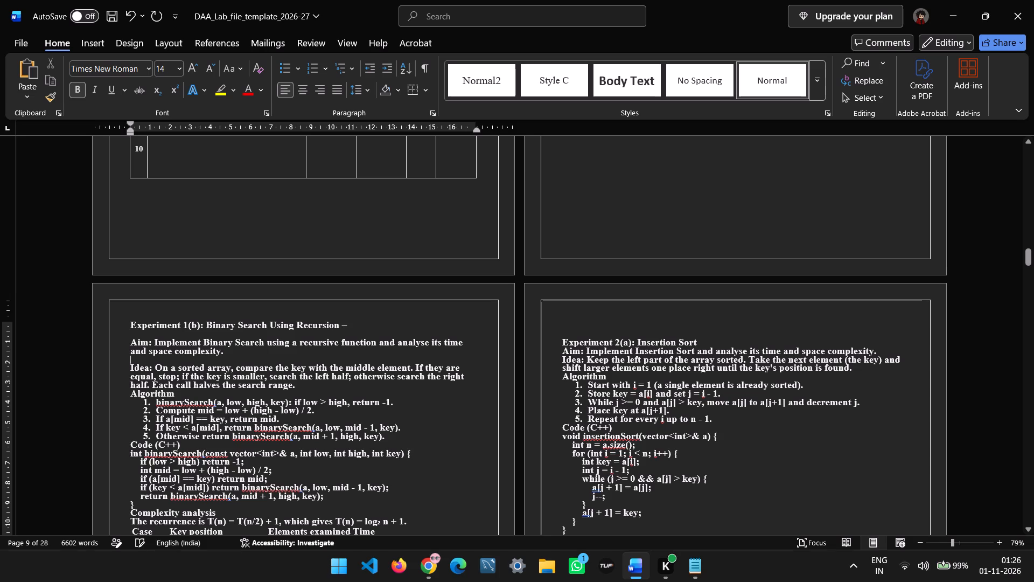
click(302, 387)
key(Return)
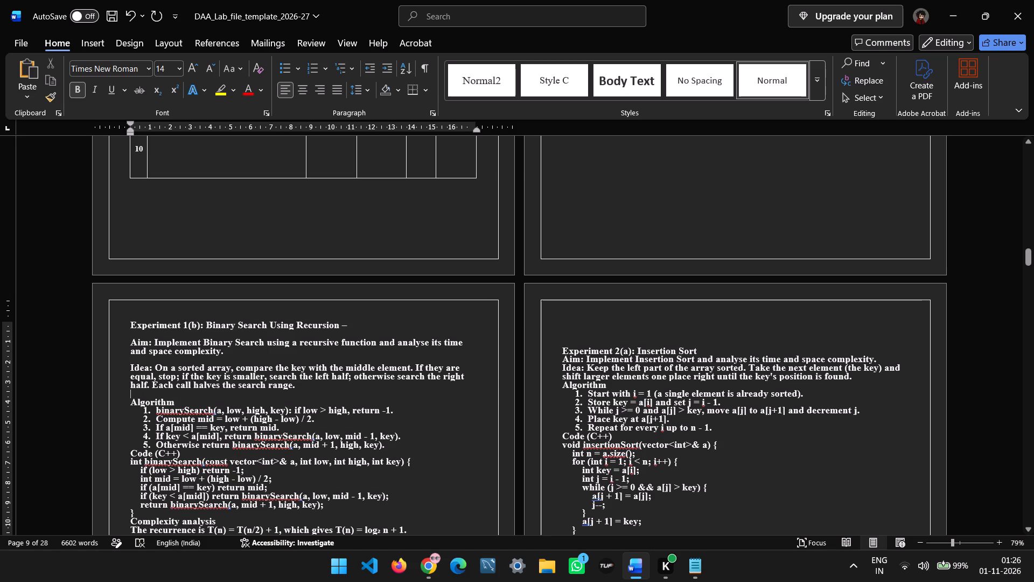
In Experiment 1(b), add dashes after the Algorithm and Code (C++) labels and blank lines before and after the Code label.
click(192, 401)
key(space)
key(minus)
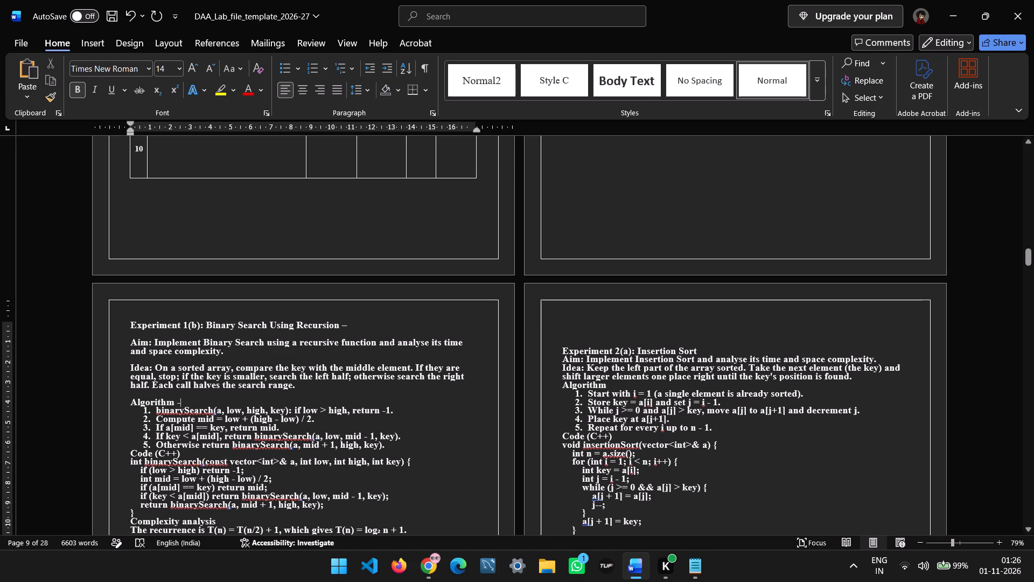
click(128, 448)
click(128, 448)
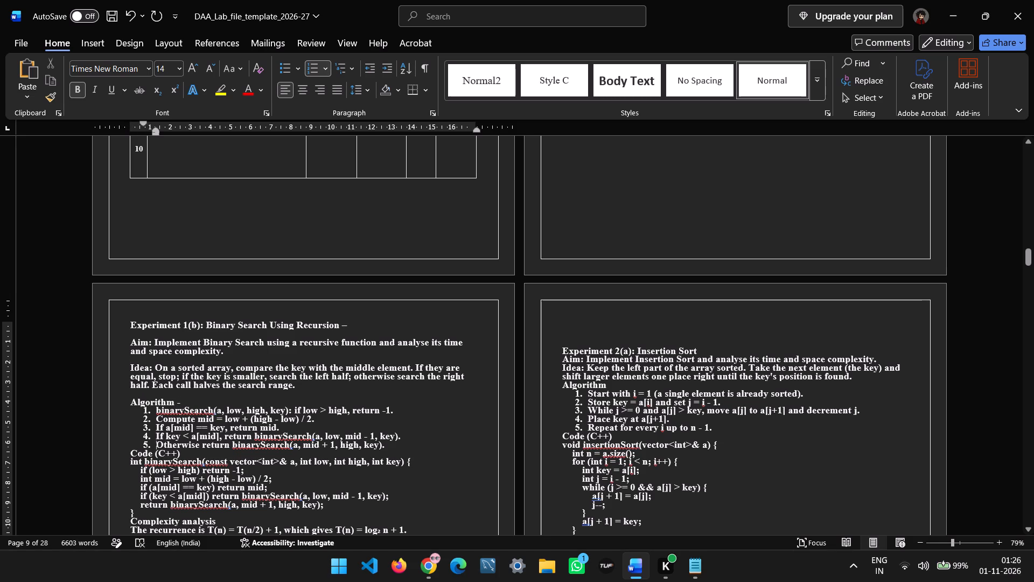
click(130, 451)
key(Return)
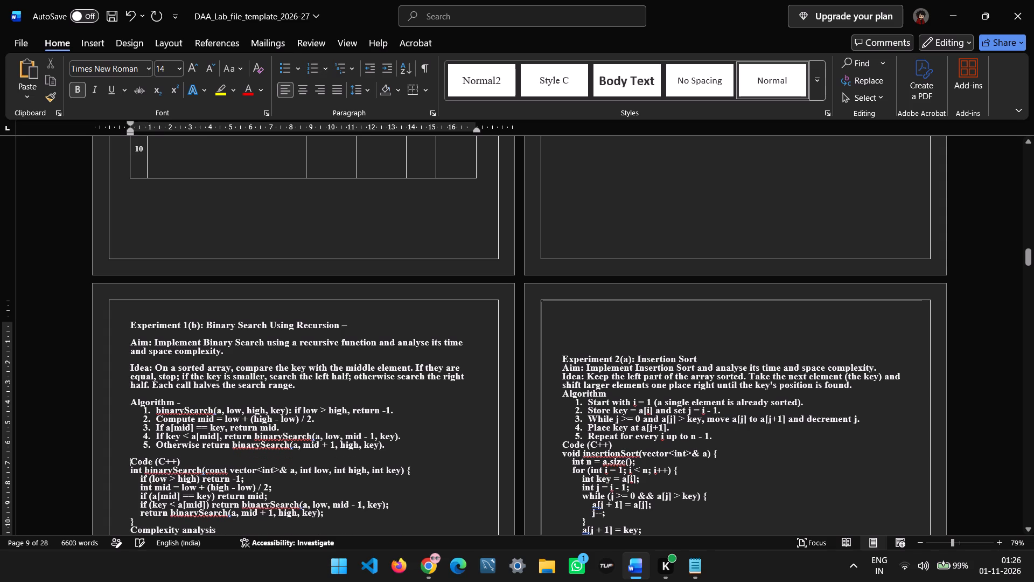
click(194, 457)
click(193, 460)
key(space)
text(-)
key(space)
key(Return)
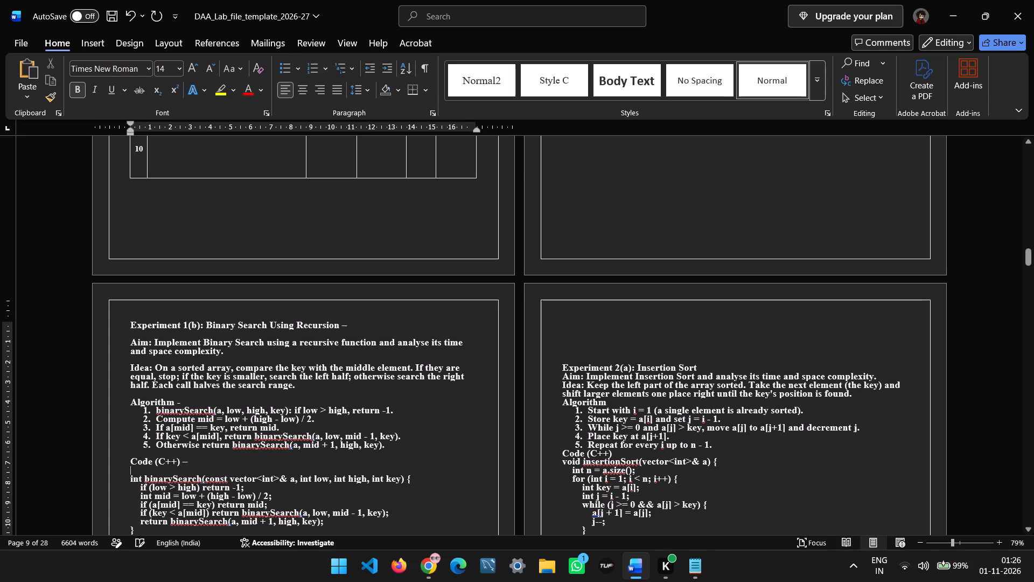
Insert a blank line before Experiment 1(b)'s Complexity analysis label, and add a dash and a blank line after it.
scroll(266, 503, down, 2)
click(141, 483)
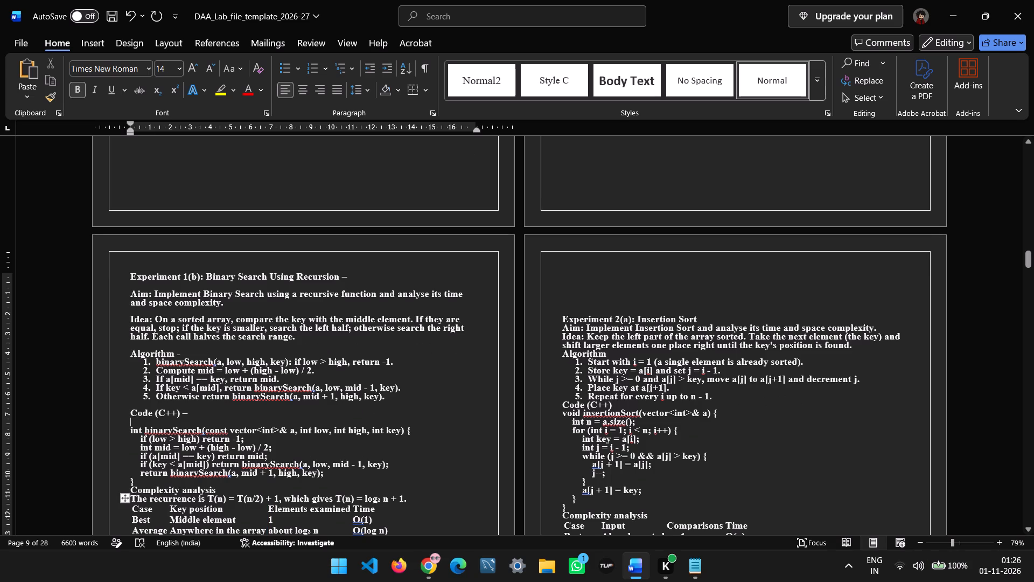
key(Return)
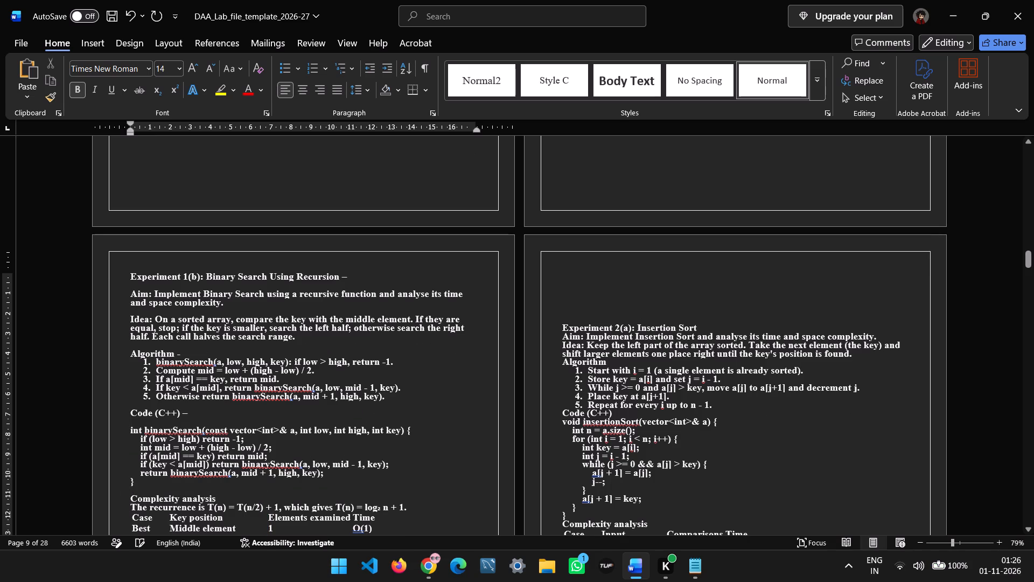
click(223, 500)
key(space)
text(-)
key(Return)
Insert blank lines above and below the binary search complexity table in Experiment 1(b).
scroll(237, 495, down, 2)
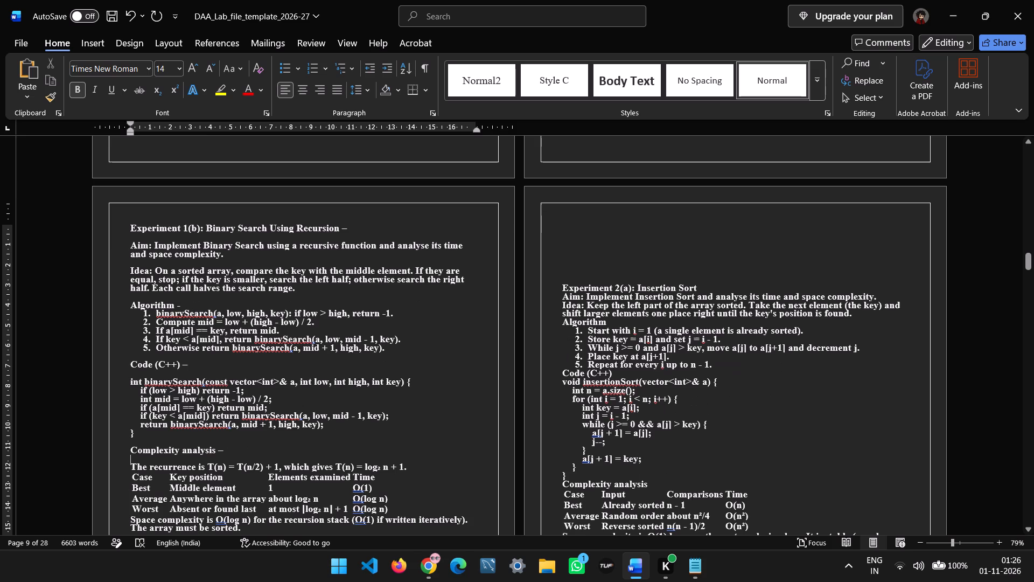
click(415, 471)
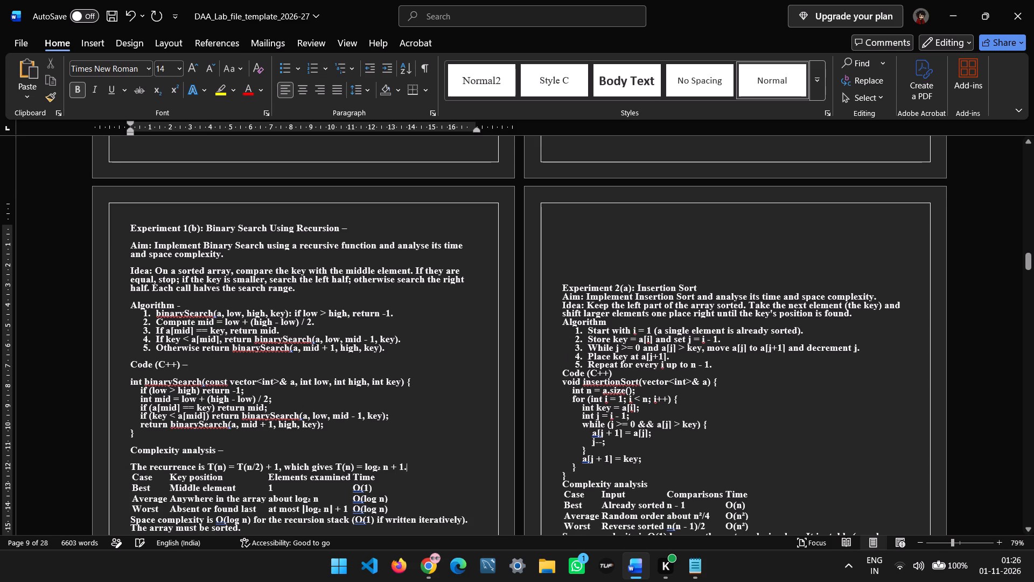
key(Return)
scroll(388, 474, down, 3)
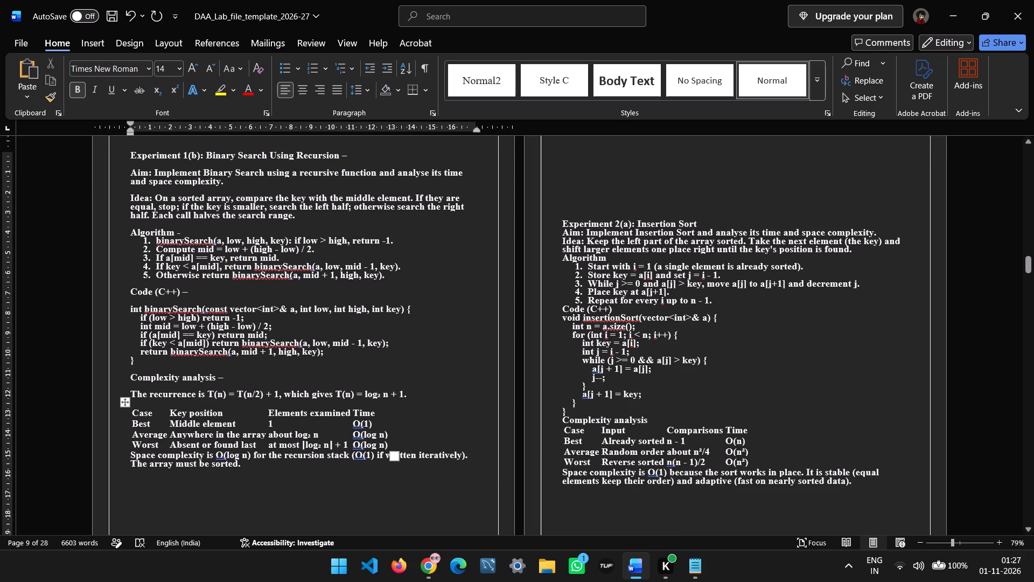
click(403, 447)
key(Return)
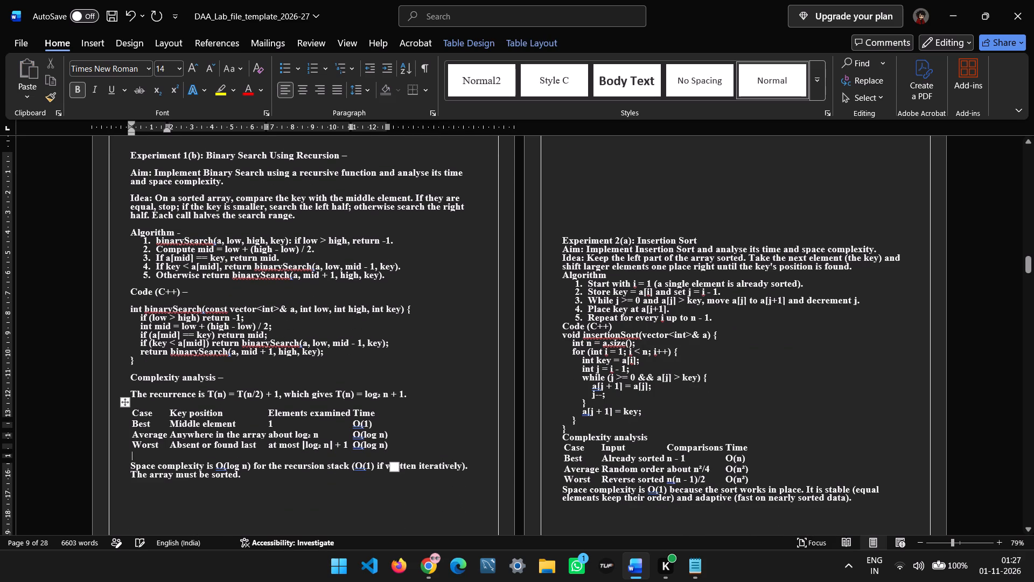
Check the spacing of the Experiment 1(b) page and where Experiment 2(a) starts on the facing page.
click(364, 507)
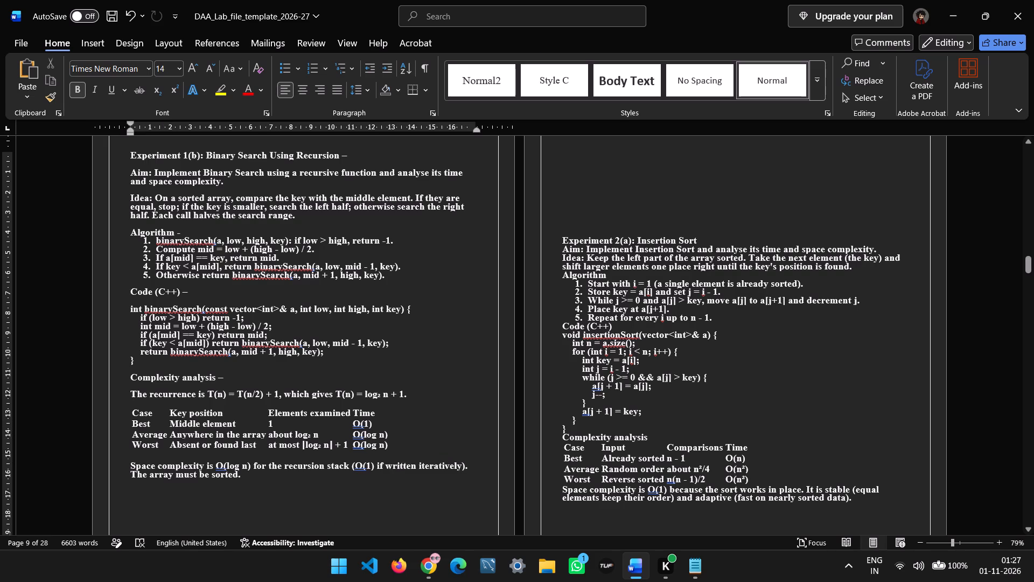
scroll(426, 426, up, 5)
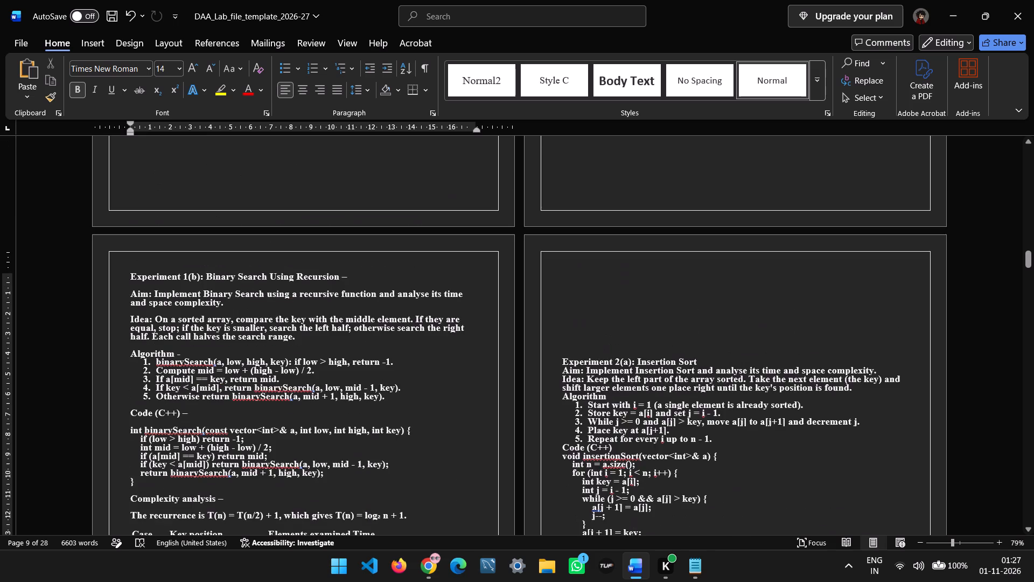
scroll(425, 426, down, 5)
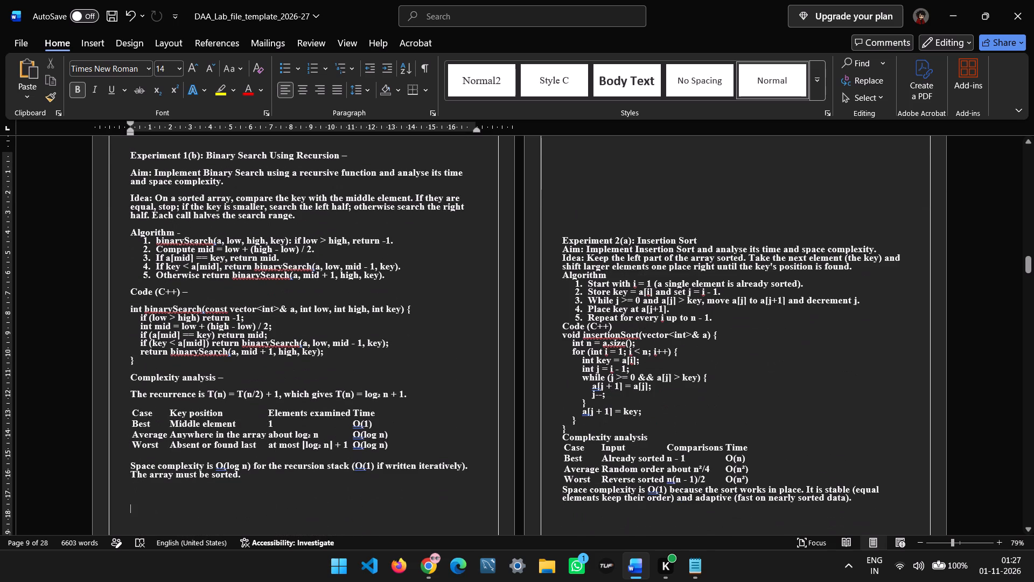
scroll(425, 426, up, 4)
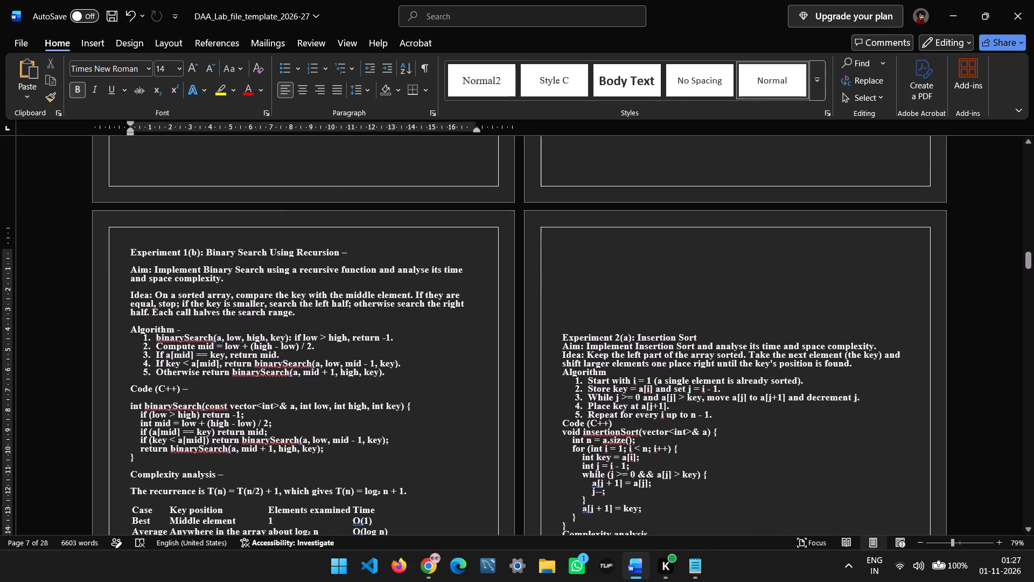
scroll(425, 426, up, 6)
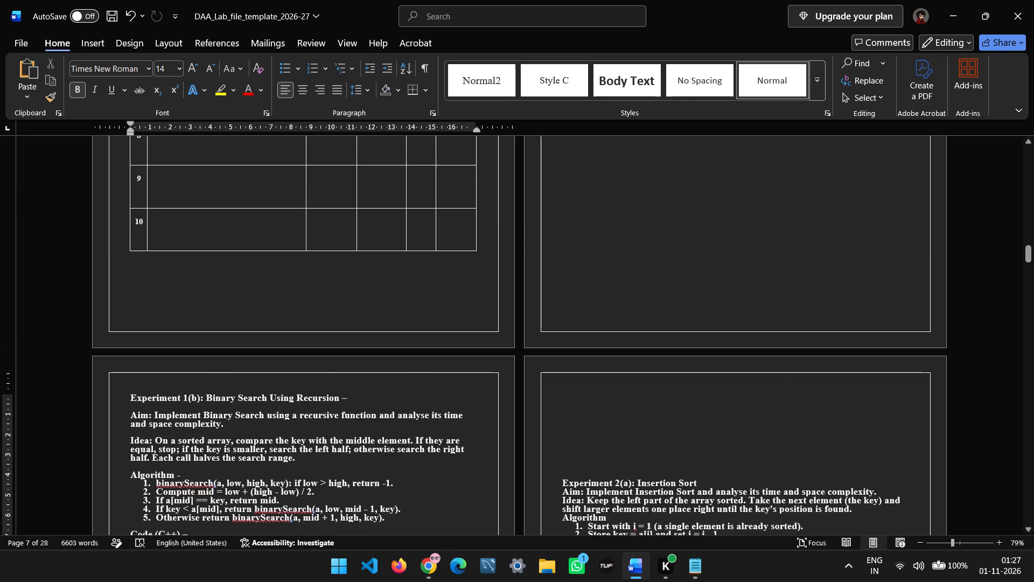
Delete the blank lines above the Experiment 2(a) heading, undoing the excess deletions to keep it at the top of its own page.
click(562, 476)
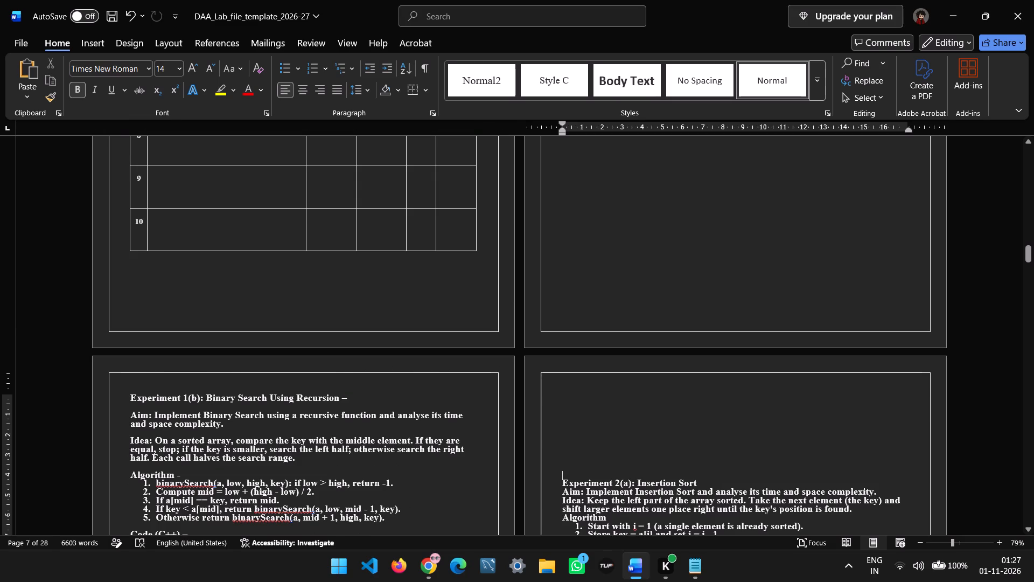
key(BackSpace)
key(BackSpace)
key(BackSpace)
key(BackSpace)
key(BackSpace)
key(BackSpace)
key(BackSpace)
key(BackSpace)
key(BackSpace)
key(BackSpace)
key(BackSpace)
key(BackSpace)
key(BackSpace)
key(BackSpace)
key(BackSpace)
key(BackSpace)
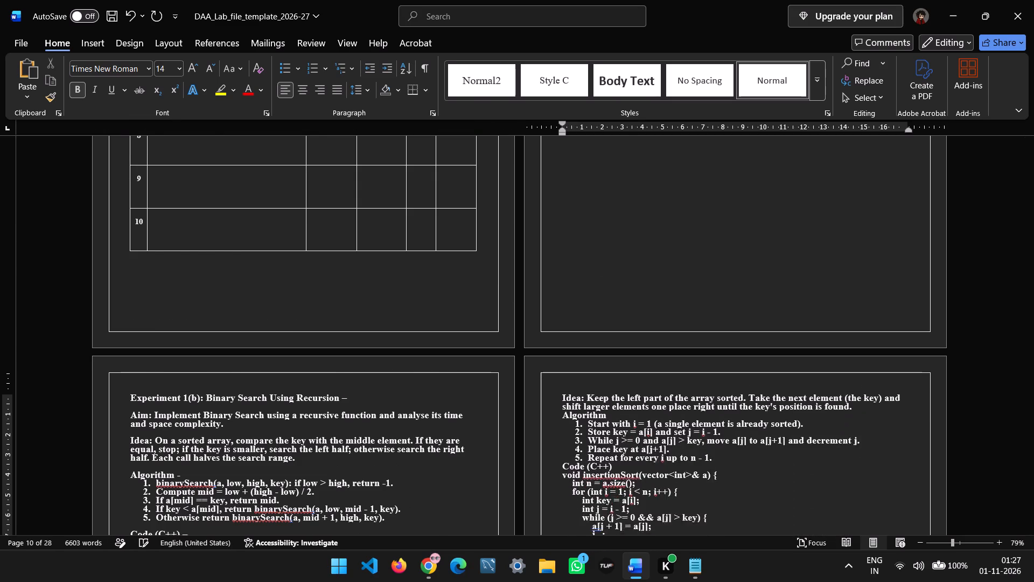
key(ctrl+z)
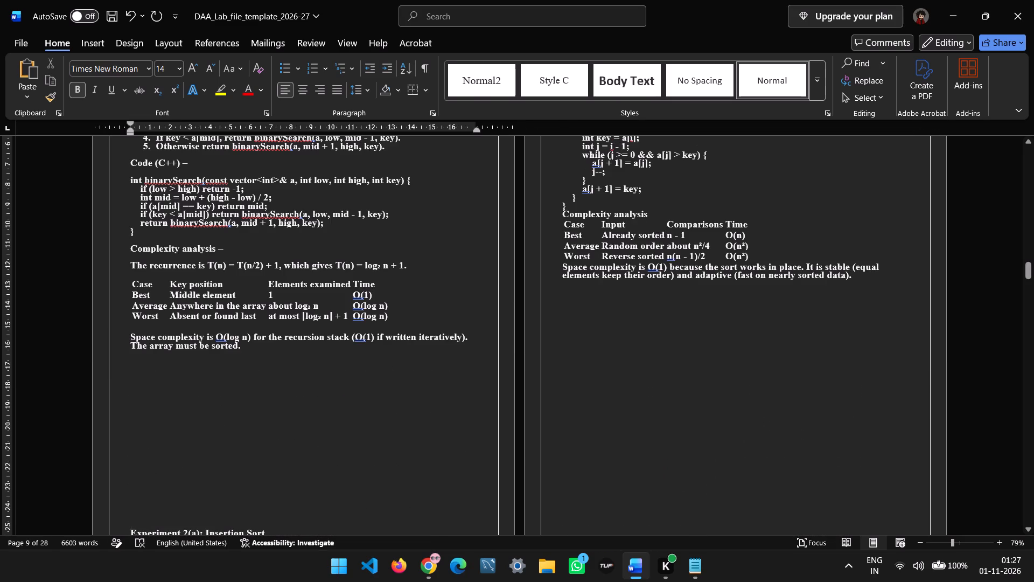
key(ctrl+z)
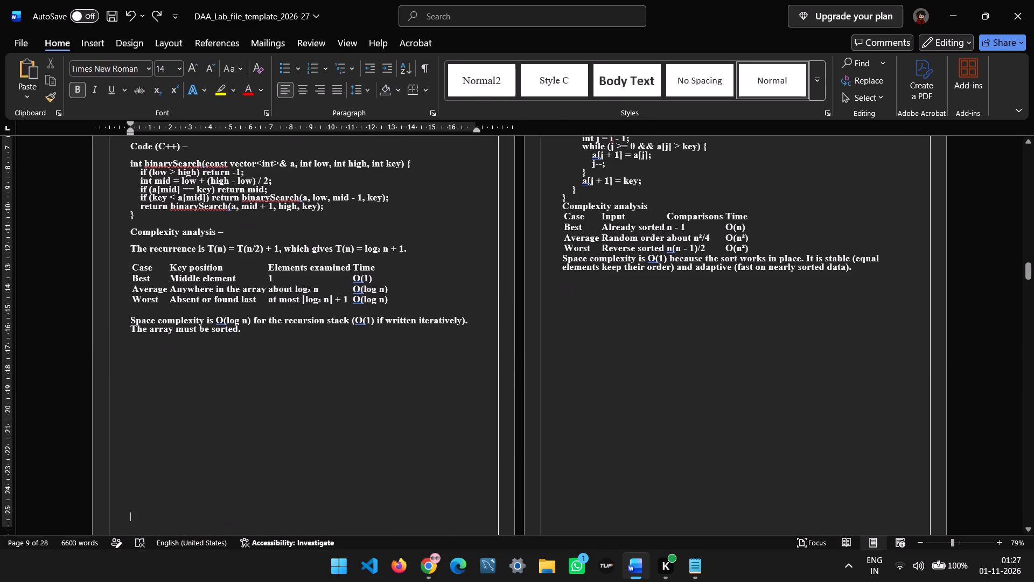
Add a dash after the "Experiment 2(a): Insertion Sort" heading and a blank line below it.
scroll(698, 451, up, 7)
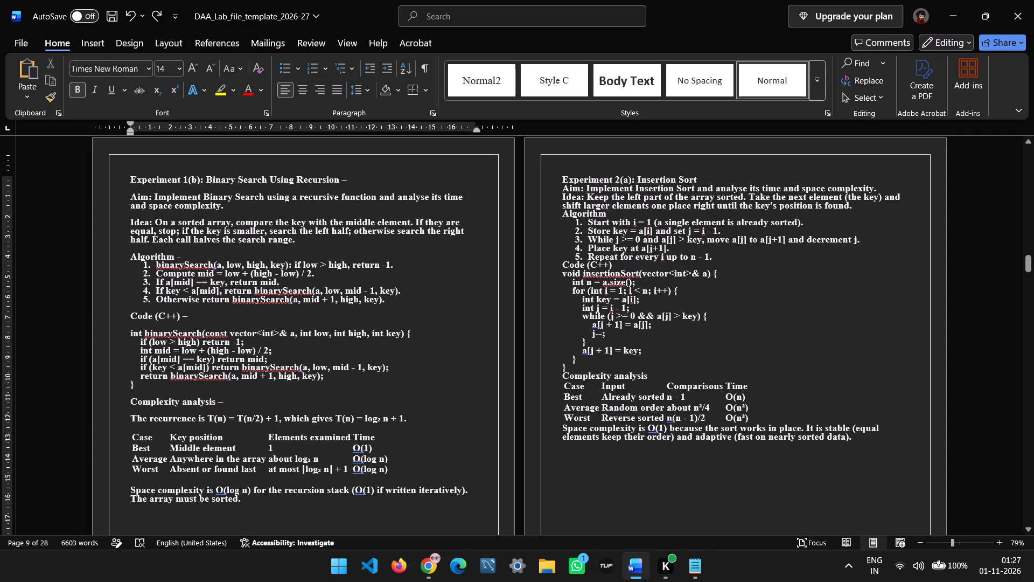
click(699, 178)
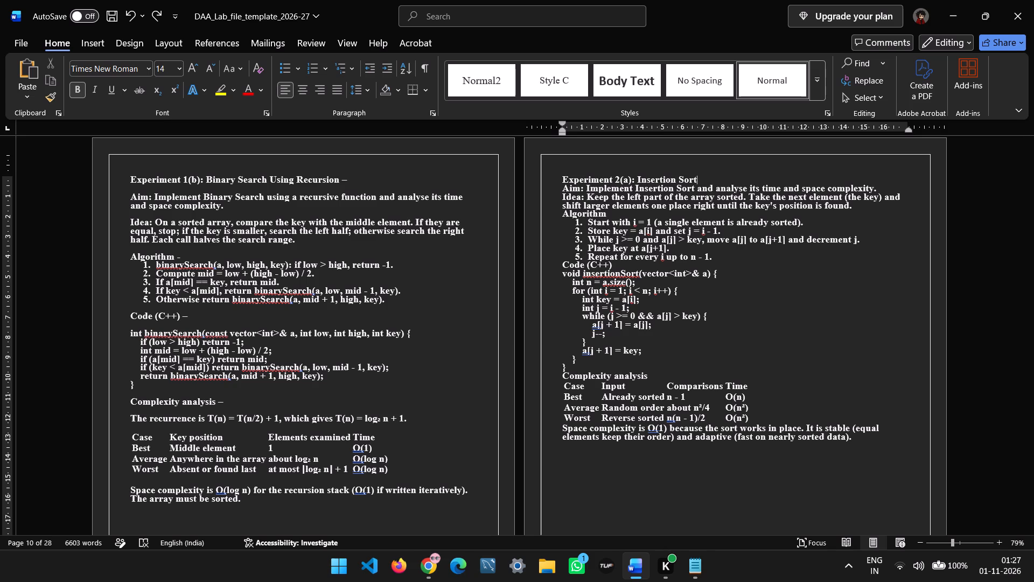
key(space)
text(-)
key(Return)
Insert a blank line between the Aim and Idea paragraphs of Experiment 2(a).
key(Down)
key(Down)
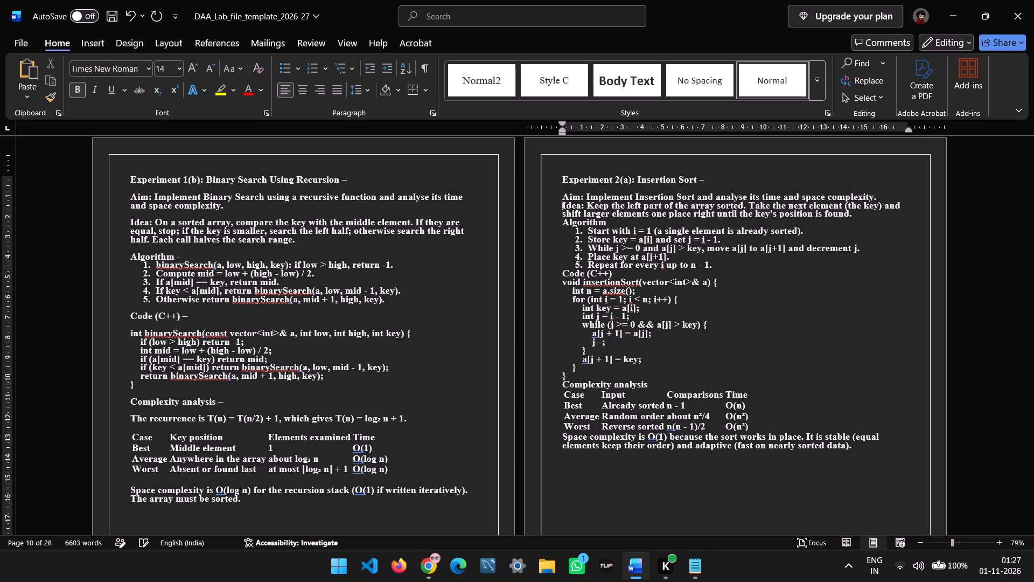
key(Right)
key(Right)
key(Right)
key(Right)
key(Right)
key(Left)
key(Left)
key(Left)
key(Left)
key(Left)
key(Left)
key(Return)
Insert a blank line between the Idea paragraph and the Algorithm label in Experiment 2(a).
key(Down)
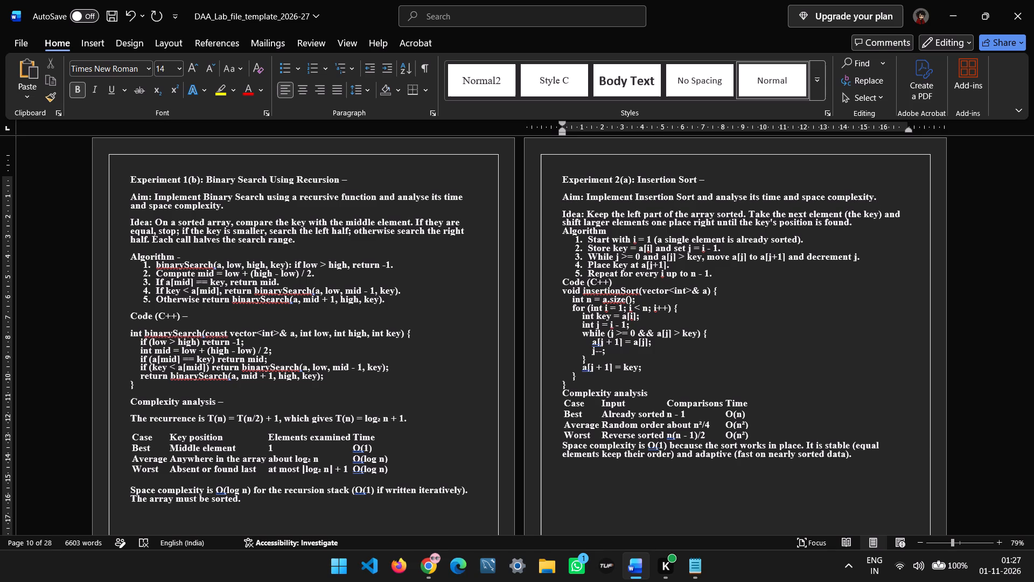
key(Down)
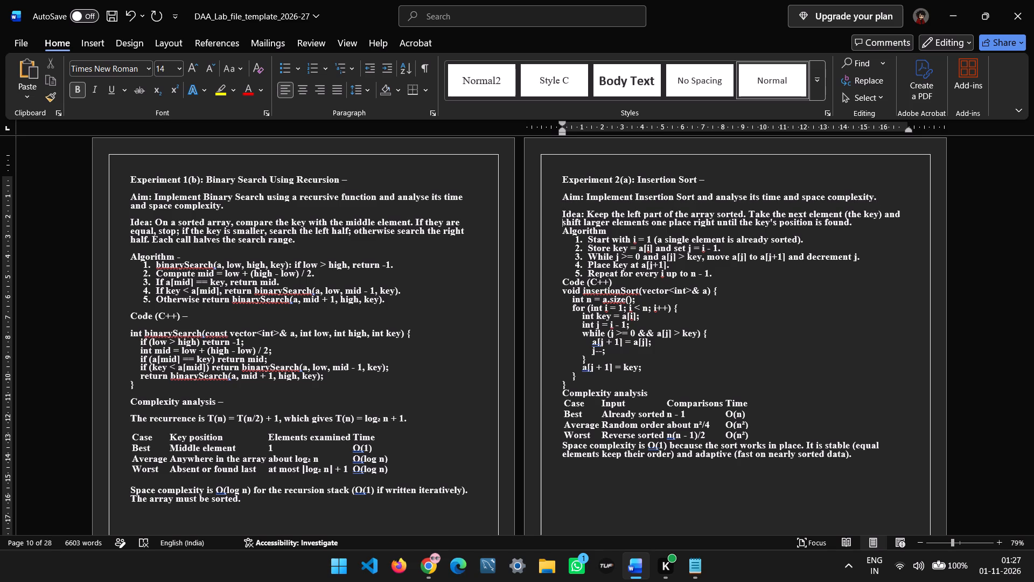
key(Down)
key(Right)
key(Right)
key(Right)
key(Right)
key(Right)
key(Right)
key(Left)
key(Left)
key(Left)
key(Left)
key(Left)
key(Left)
key(Return)
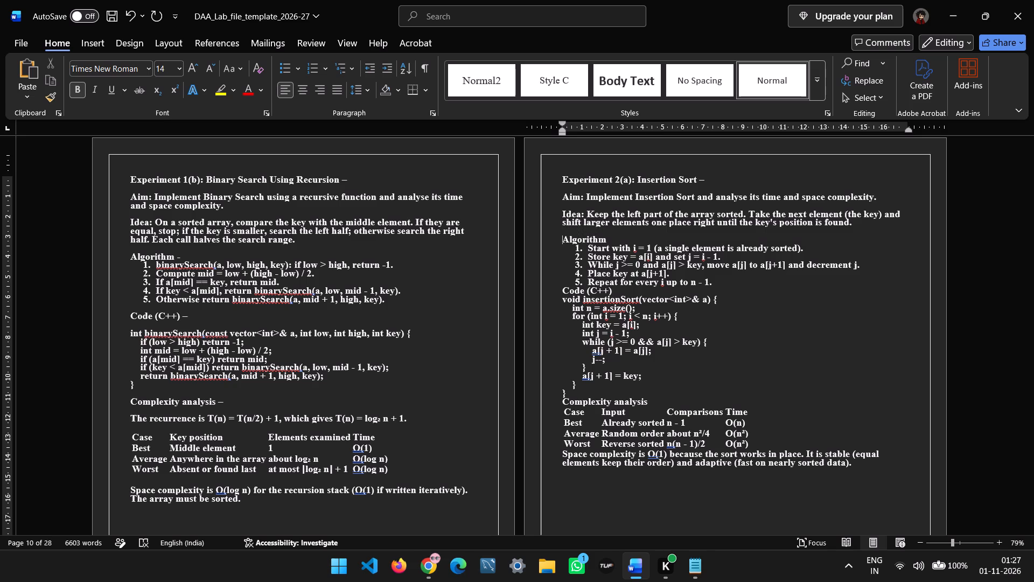
Add a dash after the Algorithm label in Experiment 2(a).
key(Right)
key(Right)
key(Right)
key(Right)
key(Right)
key(Right)
key(Right)
key(Right)
key(Right)
key(space)
text(-)
Insert a blank line between the last algorithm step and the Code (C++) label in Experiment 2(a).
key(Left)
key(Left)
key(Left)
key(Left)
key(Left)
key(Left)
key(Left)
key(Left)
key(Left)
key(Left)
key(Left)
key(Down)
key(Down)
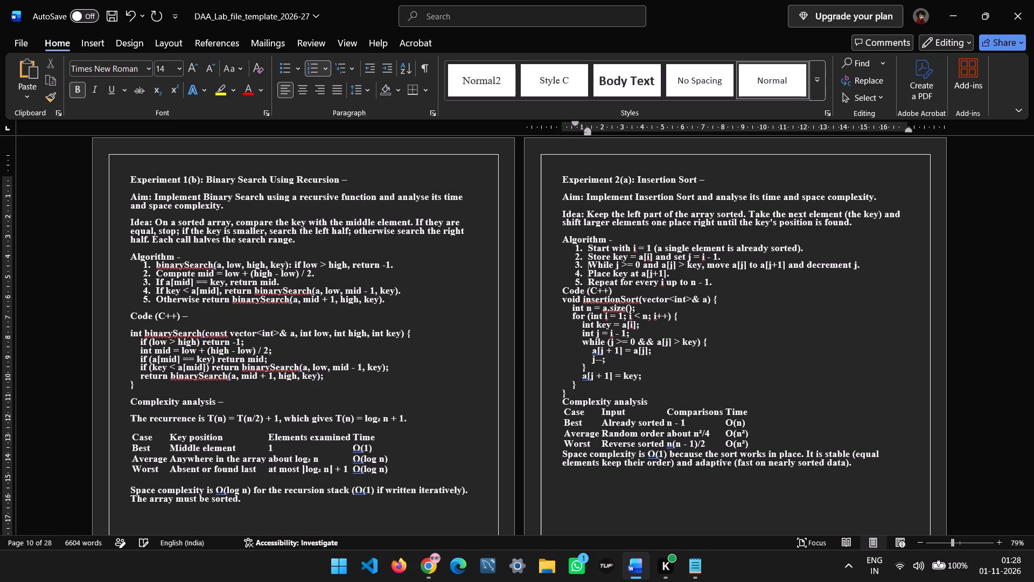
key(Down)
key(Down)
key(Down)
key(Down)
key(space)
key(Return)
key(BackSpace)
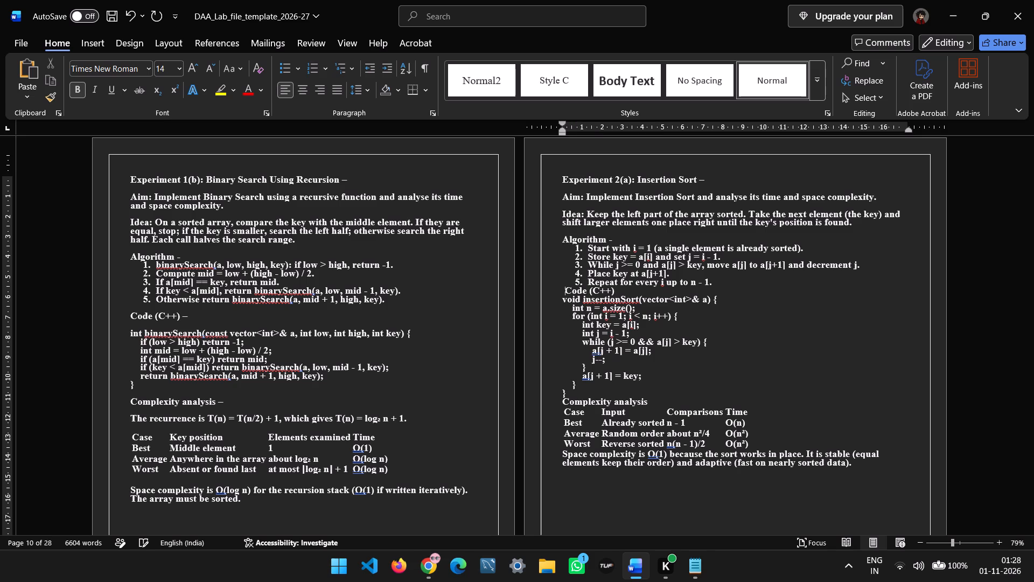
key(BackSpace)
key(Return)
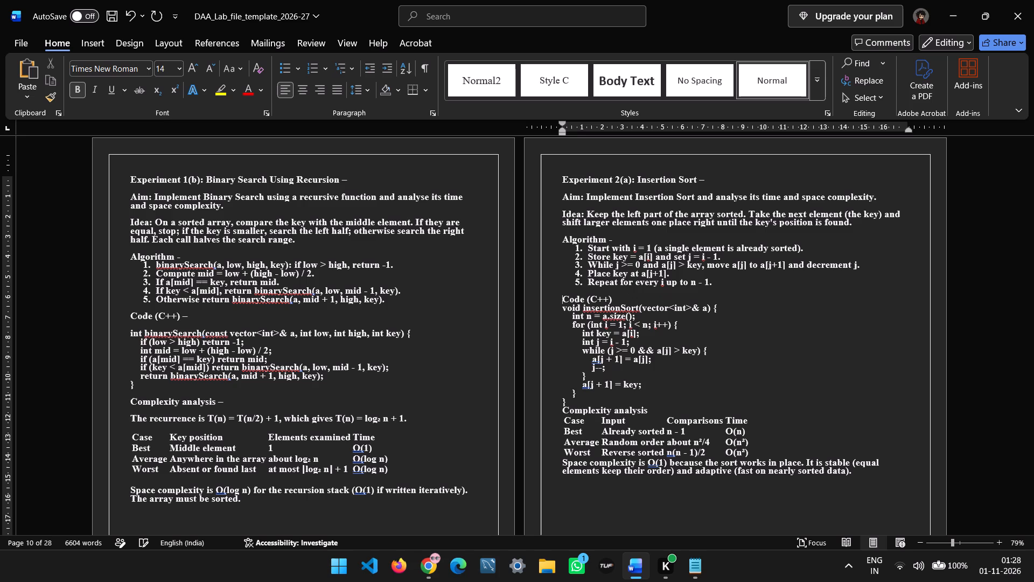
Add a dash after the Code (C++) label in Experiment 2(a).
key(Left)
key(Right)
key(Right)
key(Right)
key(Right)
key(Right)
key(Right)
key(Right)
key(Right)
key(Right)
key(Right)
key(Right)
key(space)
text(-)
key(space)
Insert a blank line between the Code (C++) label and the insertionSort function in Experiment 2(a).
key(Down)
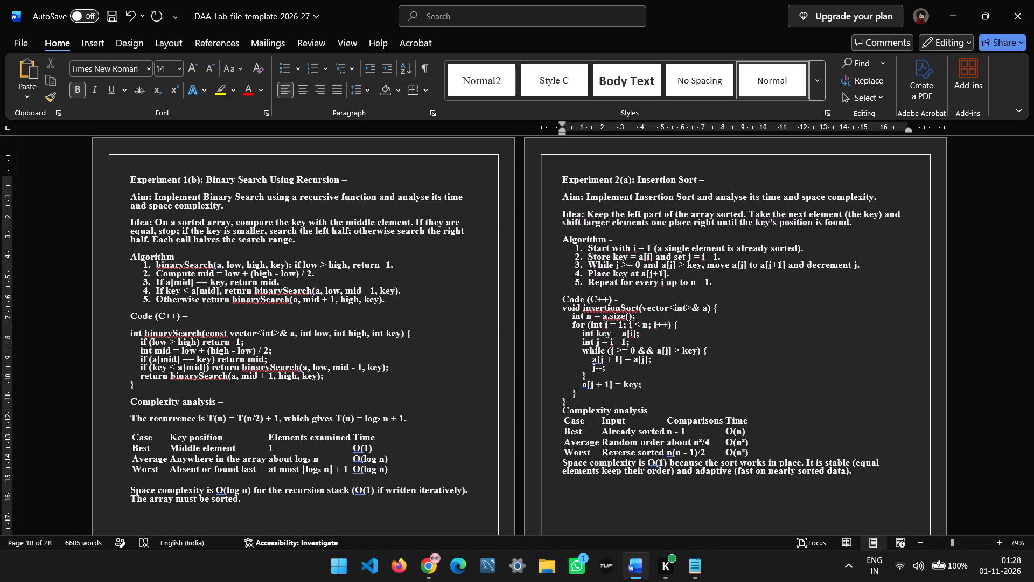
key(Left)
key(Left)
key(Left)
key(Left)
key(Left)
key(Left)
key(Left)
key(Left)
key(Left)
key(Left)
key(Left)
key(Left)
key(Left)
key(Left)
key(Left)
key(Right)
key(Right)
key(Left)
key(Return)
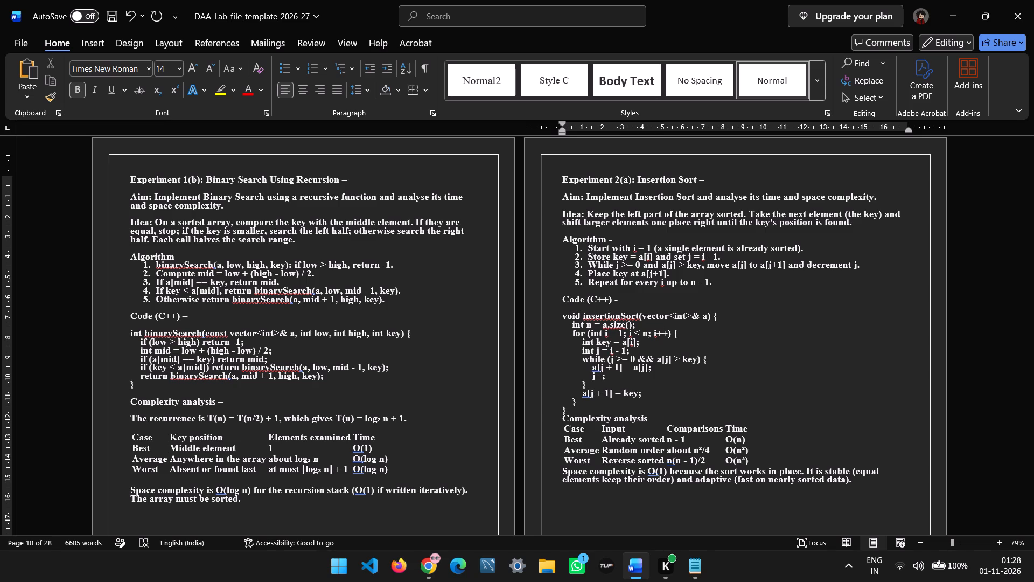
Insert a blank line between the insertionSort function's closing brace and the Complexity analysis label in Experiment 2(a).
key(Down)
key(Down)
key(Down)
key(Down)
key(Down)
key(Down)
key(Down)
key(Down)
key(Down)
key(Down)
key(Down)
key(Right)
key(Return)
Add a dash after the Complexity analysis label in Experiment 2(a).
key(Down)
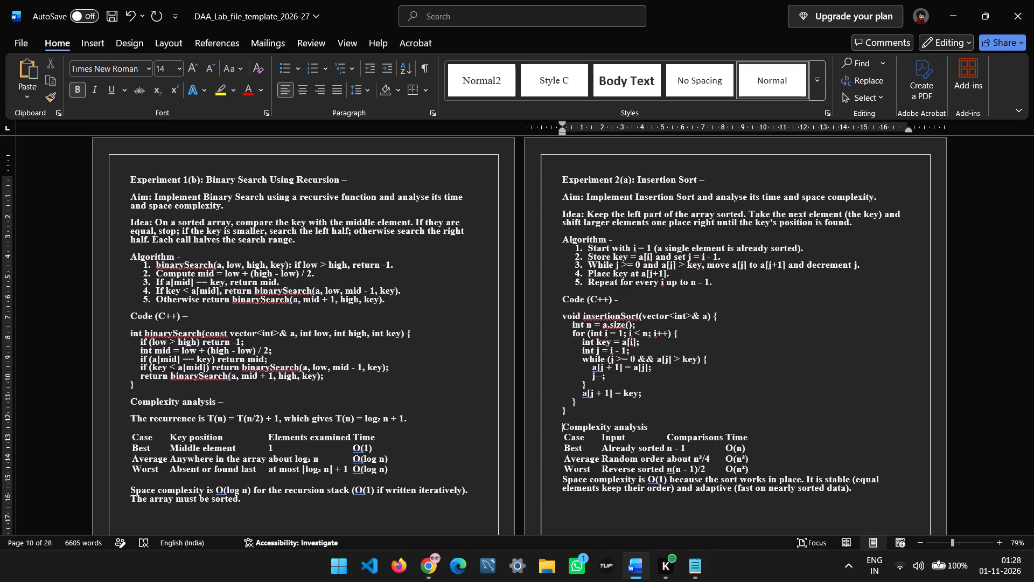
key(Right)
key(Right)
key(Right)
key(Right)
key(Right)
key(Right)
key(Right)
key(Right)
key(Right)
key(Right)
key(Right)
key(Right)
key(Right)
key(Right)
key(Right)
key(Right)
key(Right)
key(Right)
key(Right)
key(Right)
key(Left)
key(space)
text(-)
Insert a line break before "Case" in the header row of the insertion sort complexity table.
key(Right)
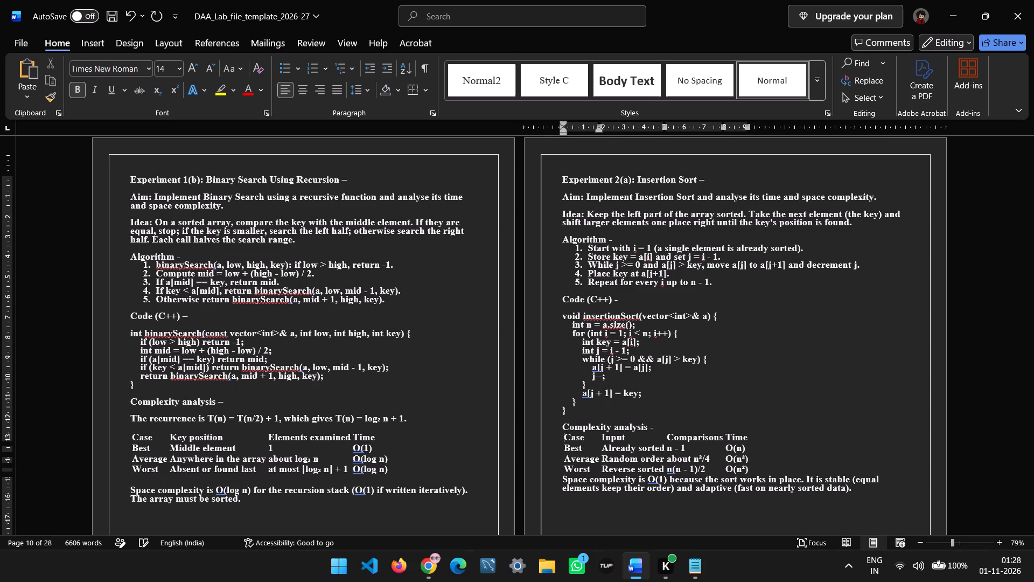
key(Return)
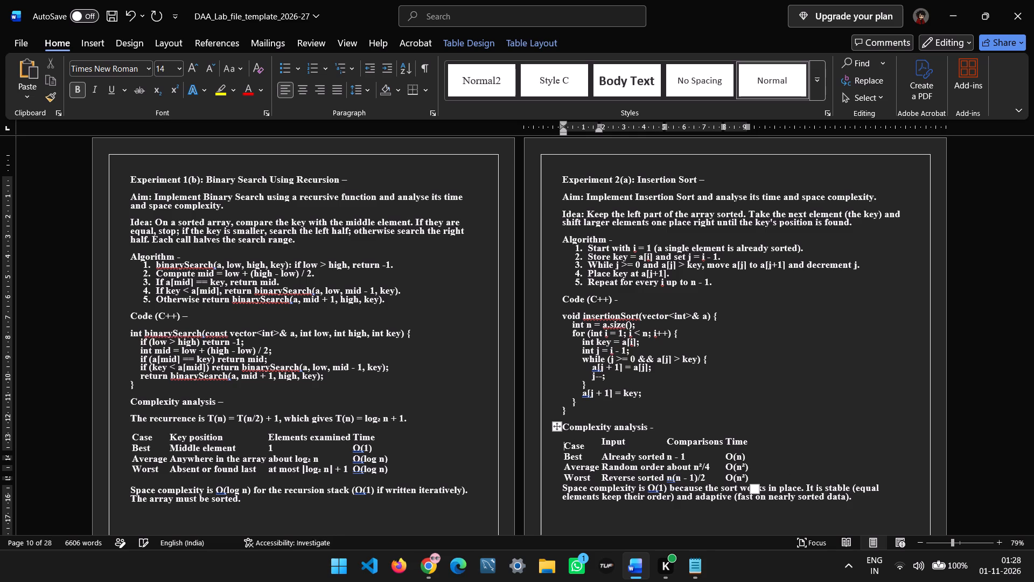
Insert a blank line between the insertion sort complexity table and the Space complexity paragraph.
key(Down)
key(Down)
key(Down)
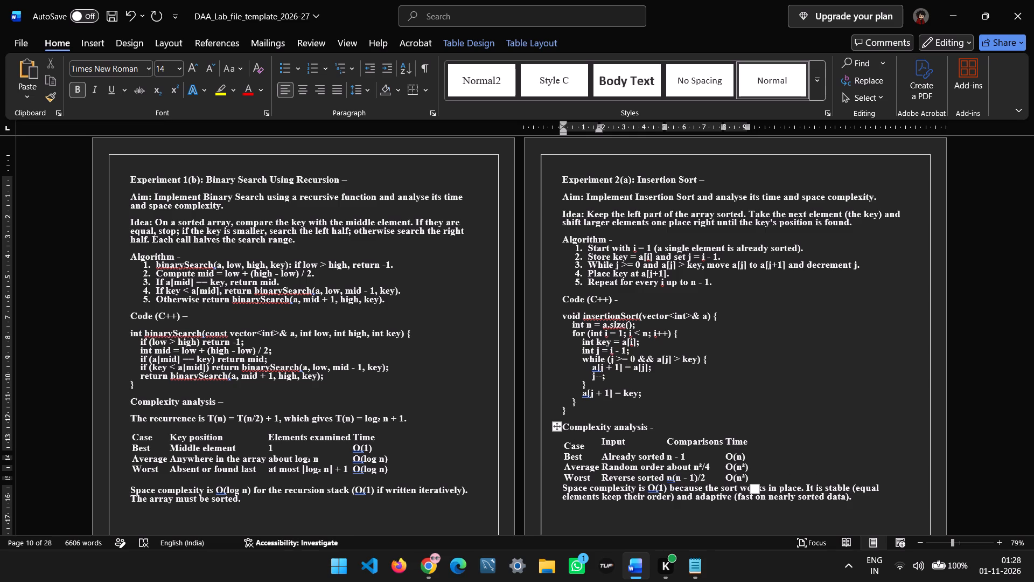
key(Return)
key(BackSpace)
key(Down)
key(Left)
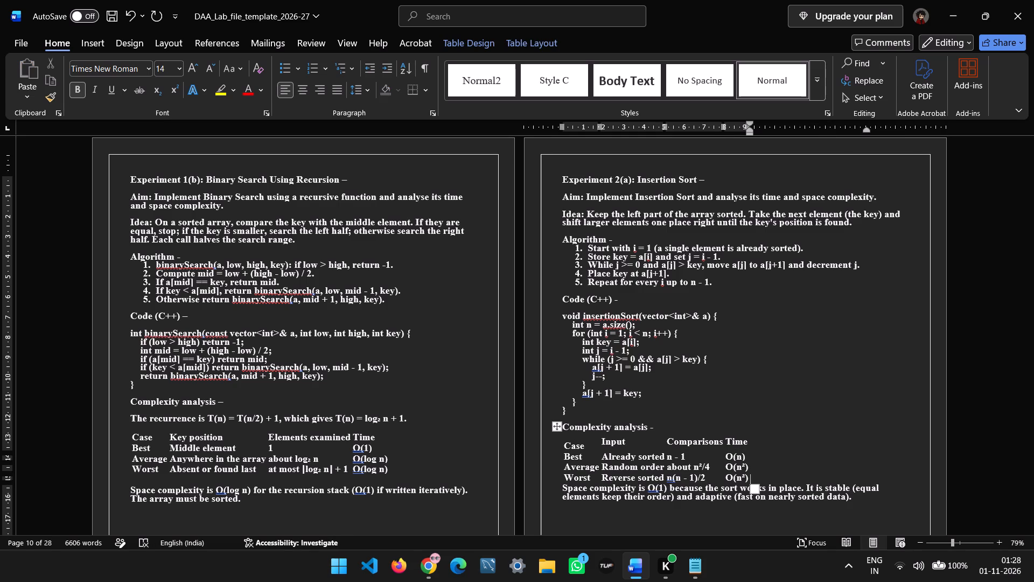
key(Right)
key(Return)
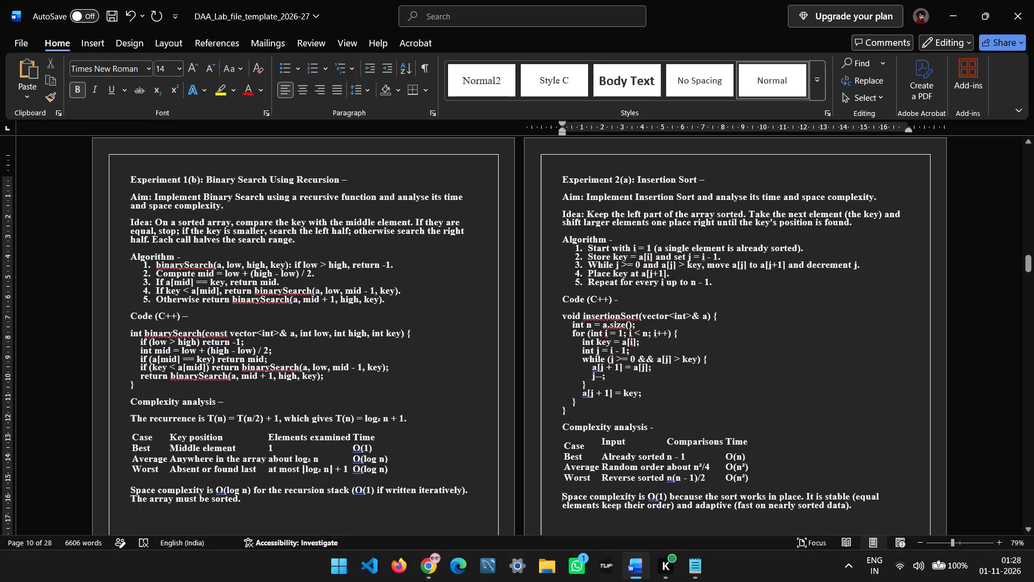
Add a leading space to the Best, Average and Worst entries in the Comparisons column of Experiment 2(a)'s complexity table.
click(667, 459)
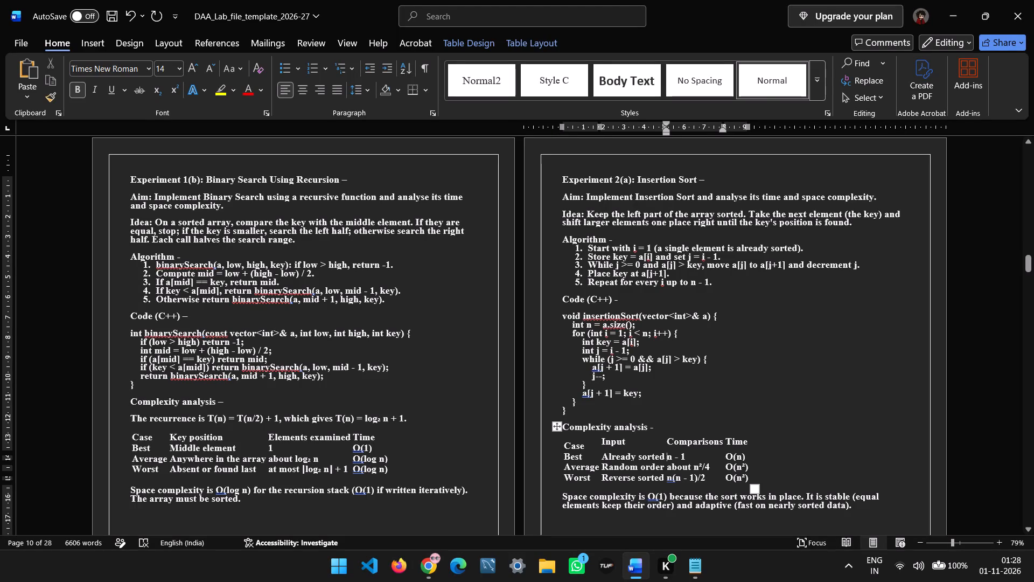
key(space)
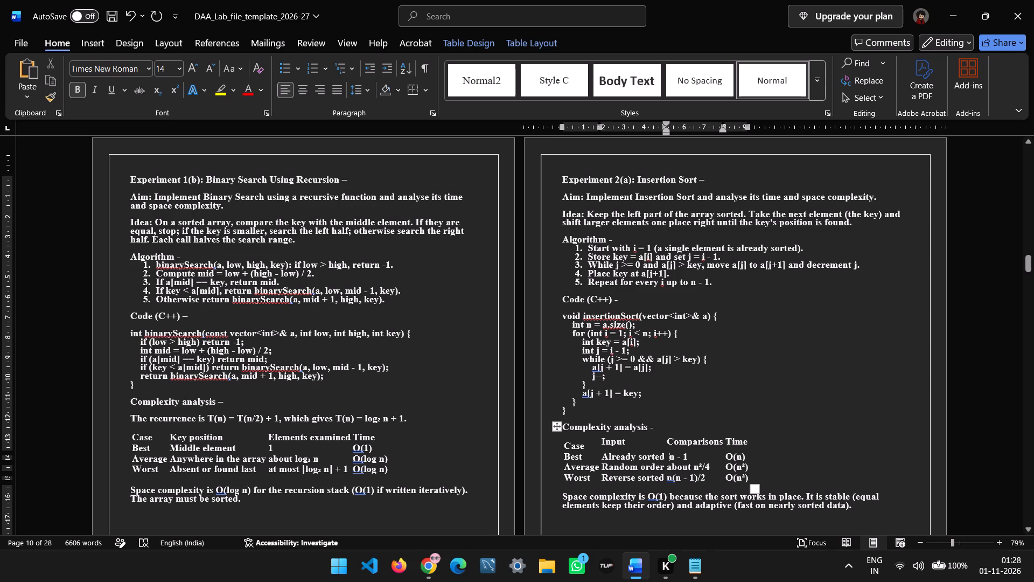
click(668, 466)
key(space)
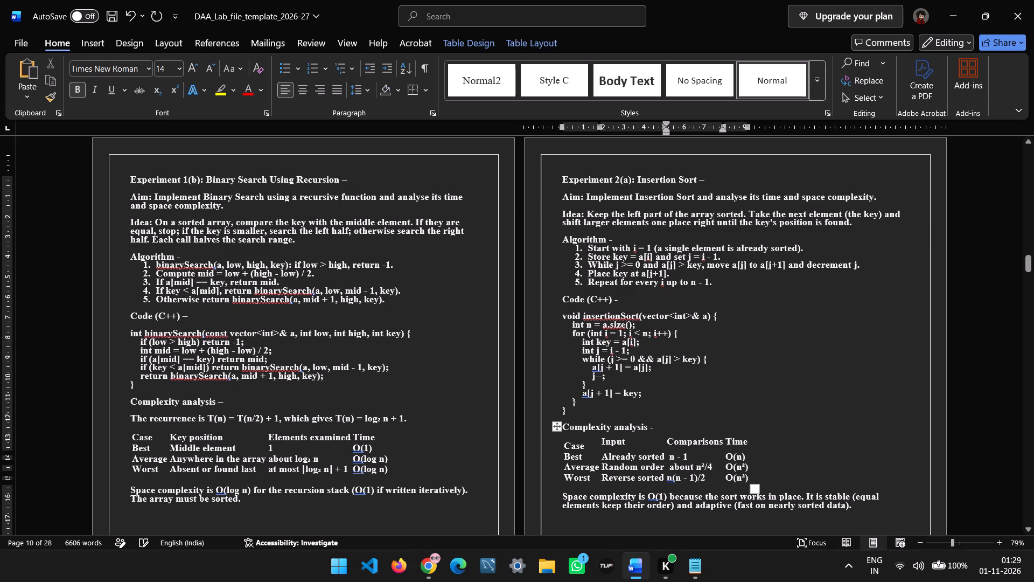
click(666, 481)
key(space)
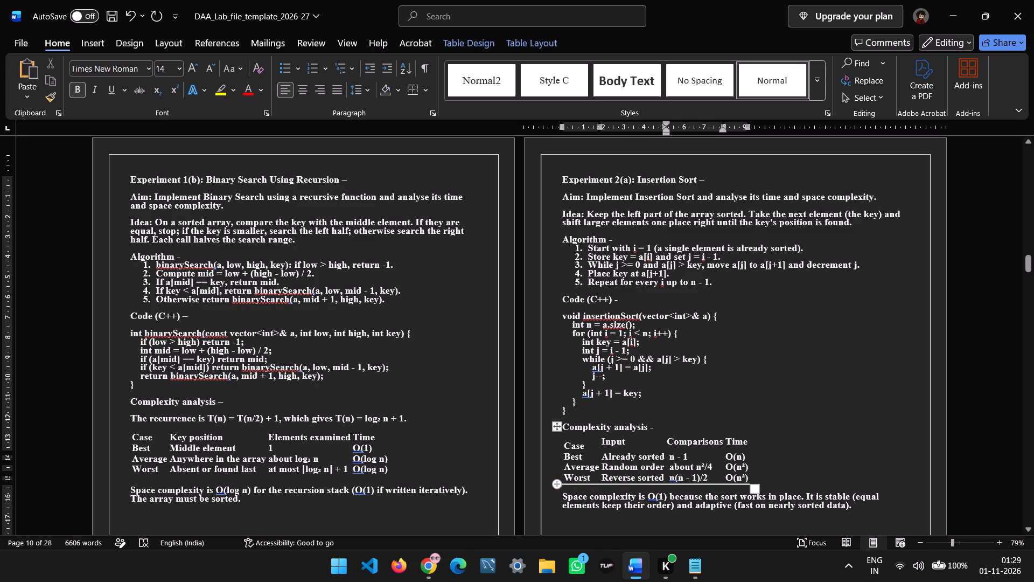
Add a leading space to the Average and Best entries in the Elements examined column of Experiment 1(b)'s complexity table.
click(269, 459)
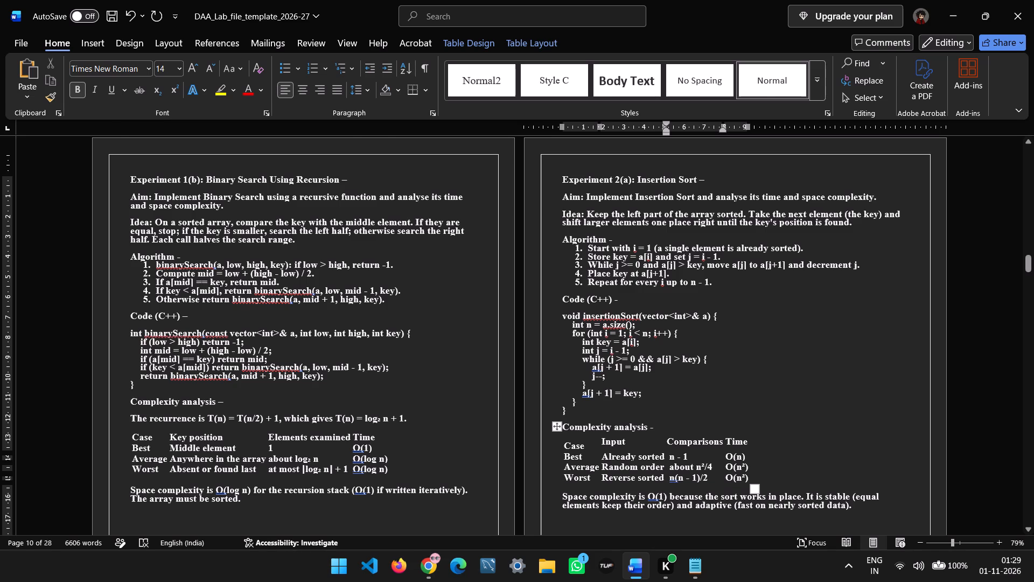
key(space)
click(267, 452)
key(space)
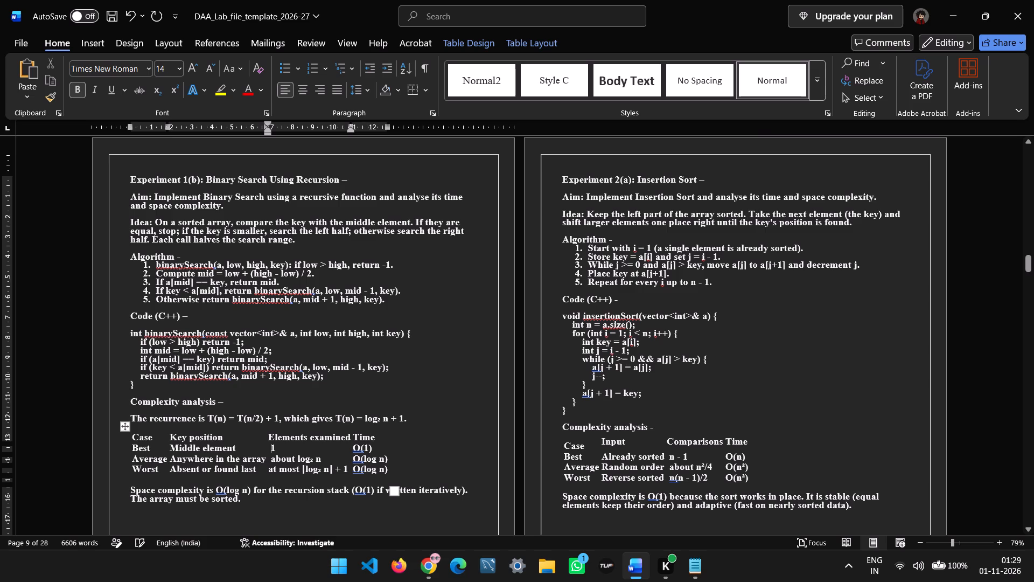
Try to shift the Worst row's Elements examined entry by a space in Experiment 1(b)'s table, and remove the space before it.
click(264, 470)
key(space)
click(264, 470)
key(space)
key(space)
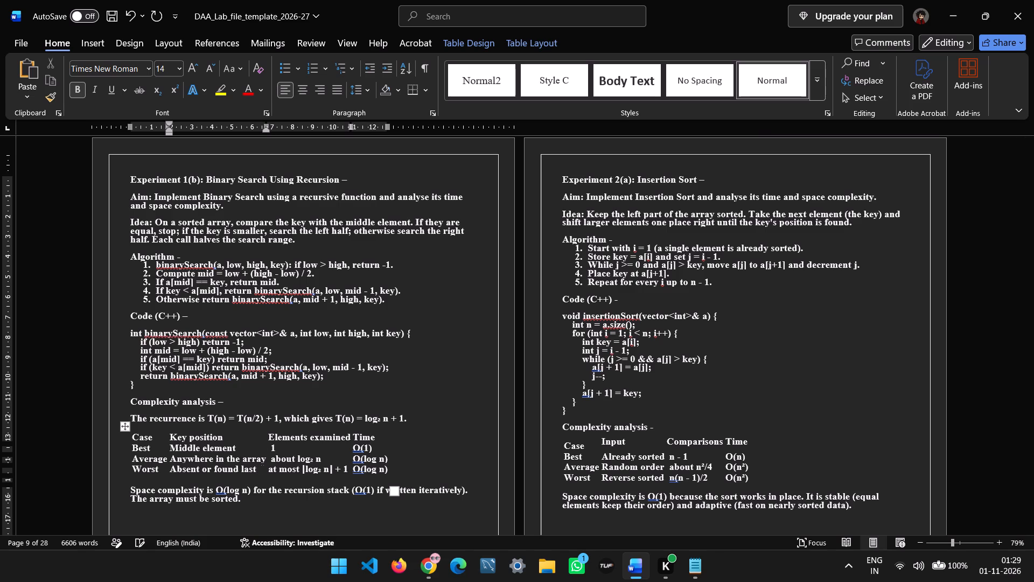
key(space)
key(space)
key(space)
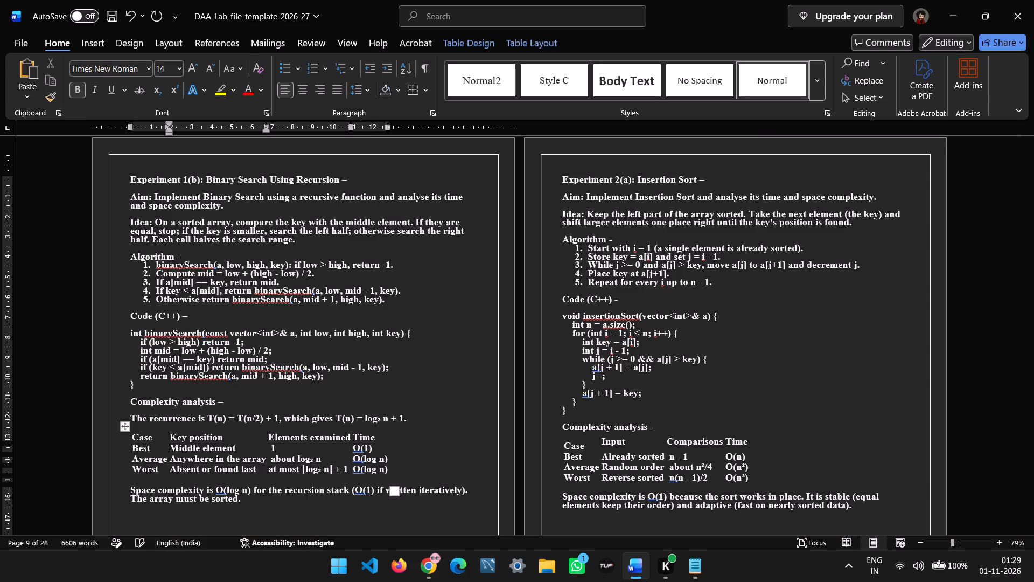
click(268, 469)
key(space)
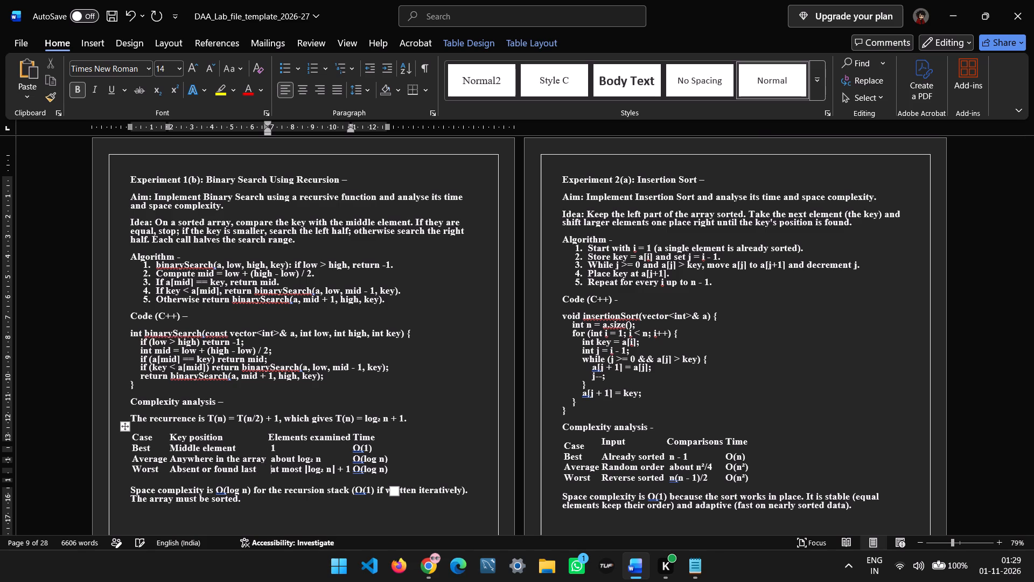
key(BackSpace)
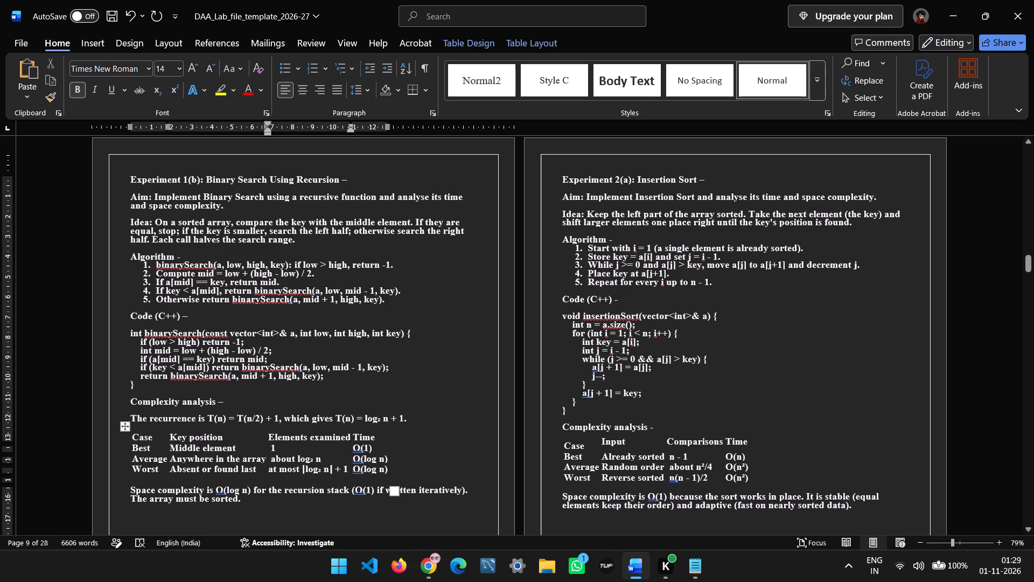
Remove the line break before "Case" in the header row of Experiment 2(a)'s complexity table.
click(777, 415)
scroll(777, 408, up, 15)
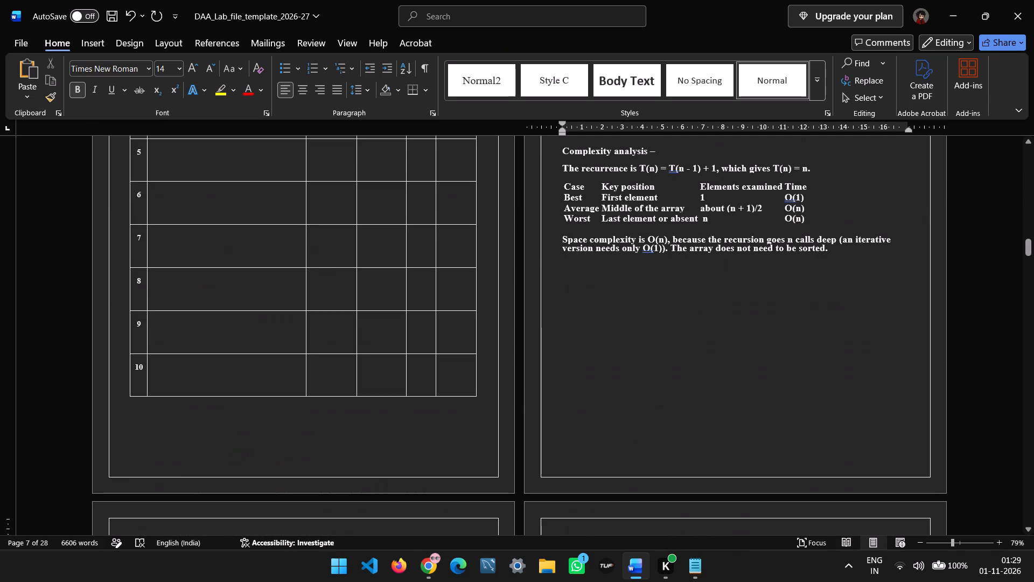
scroll(777, 408, down, 18)
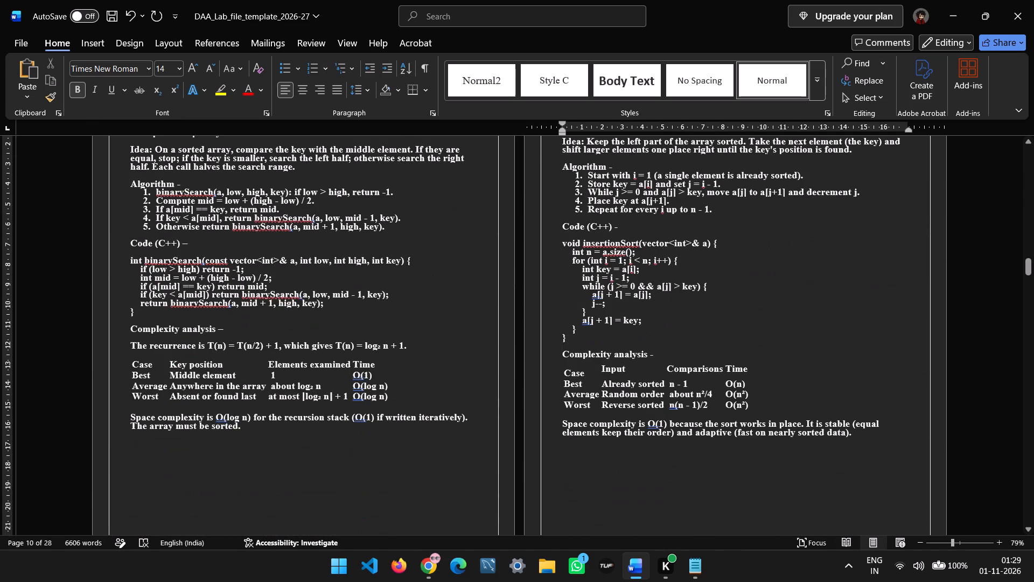
scroll(763, 415, down, 2)
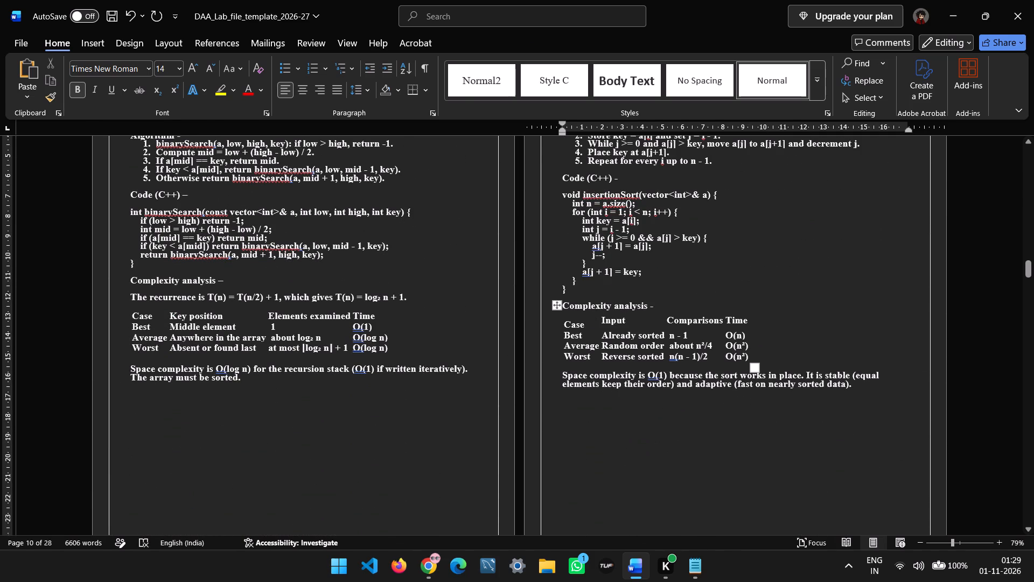
click(564, 324)
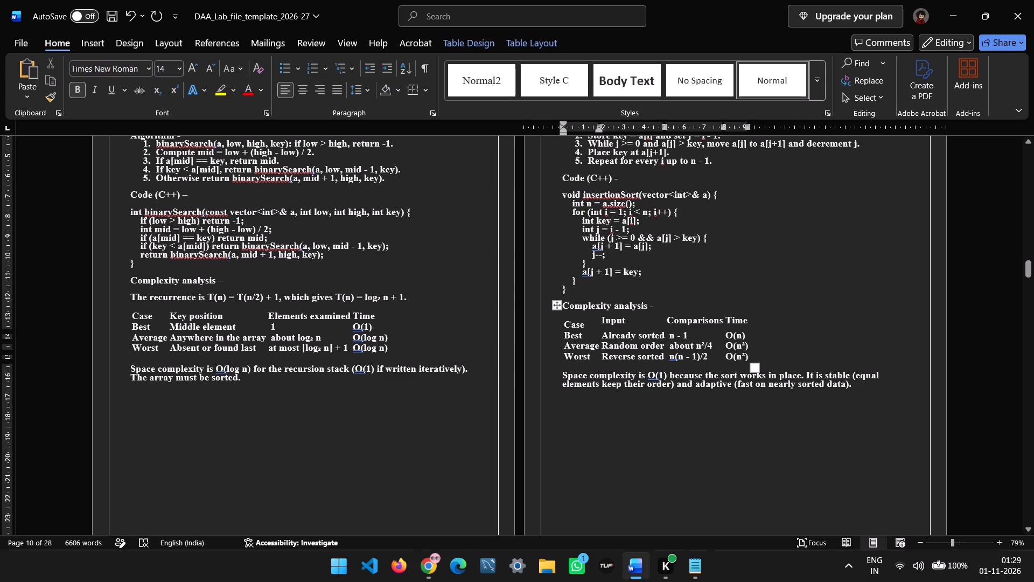
key(BackSpace)
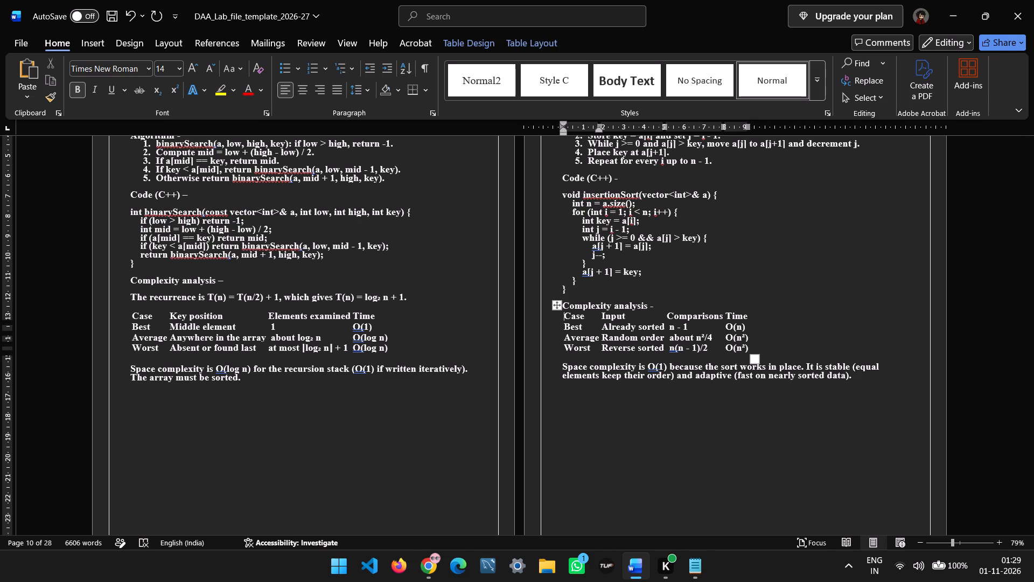
key(Return)
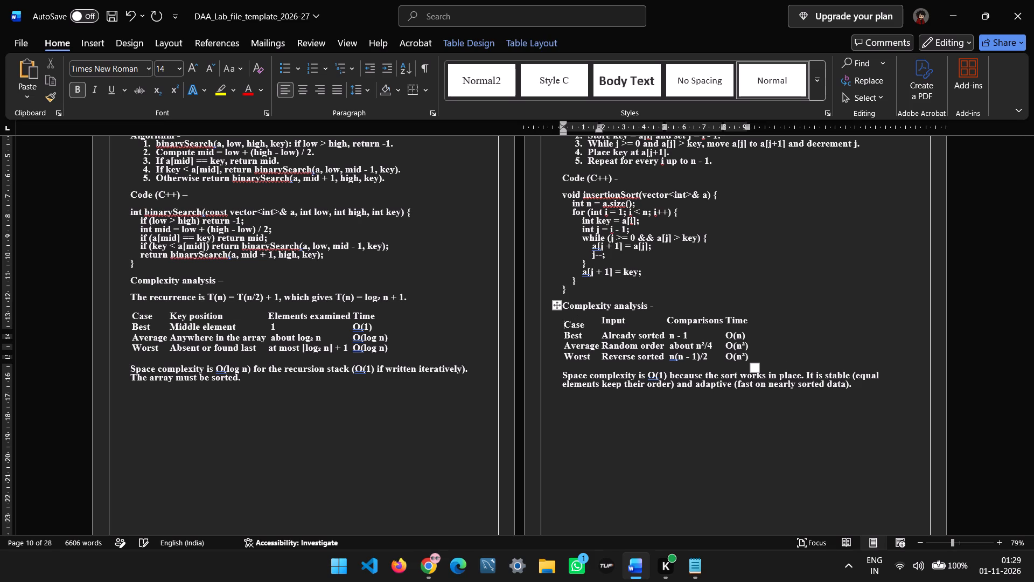
key(BackSpace)
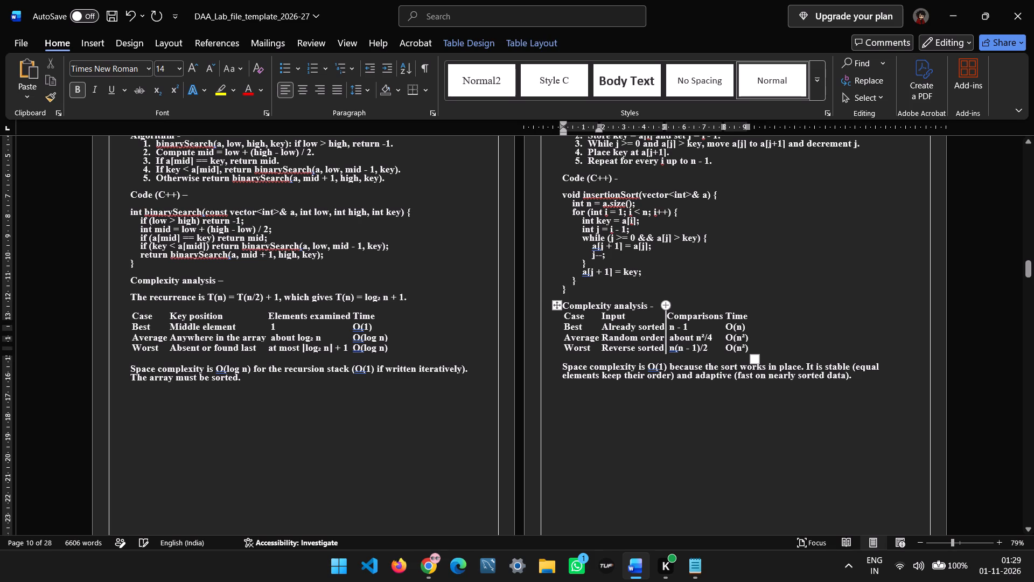
Insert a blank line between the Complexity analysis label and the complexity table in Experiment 2(a).
click(659, 309)
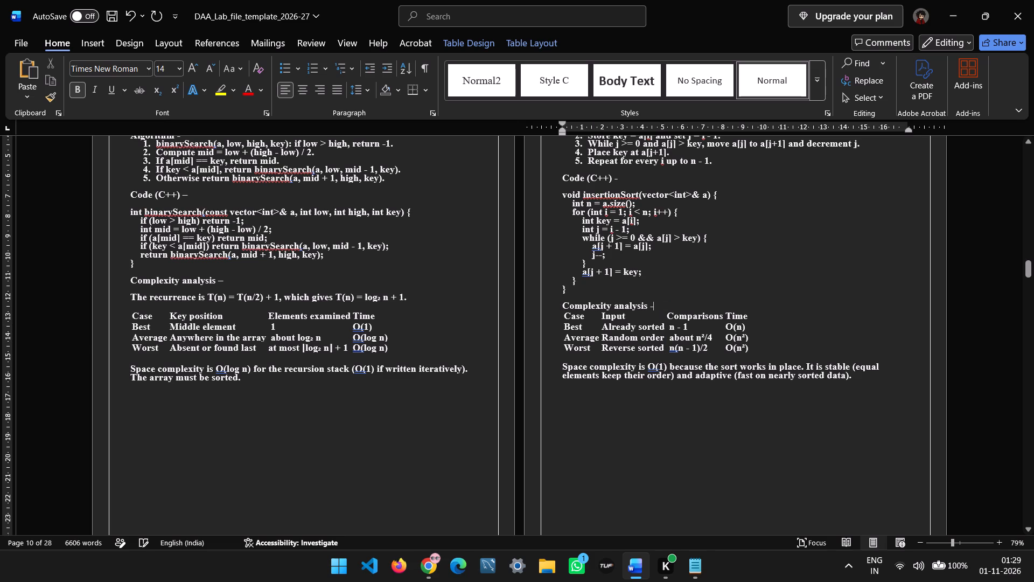
key(Return)
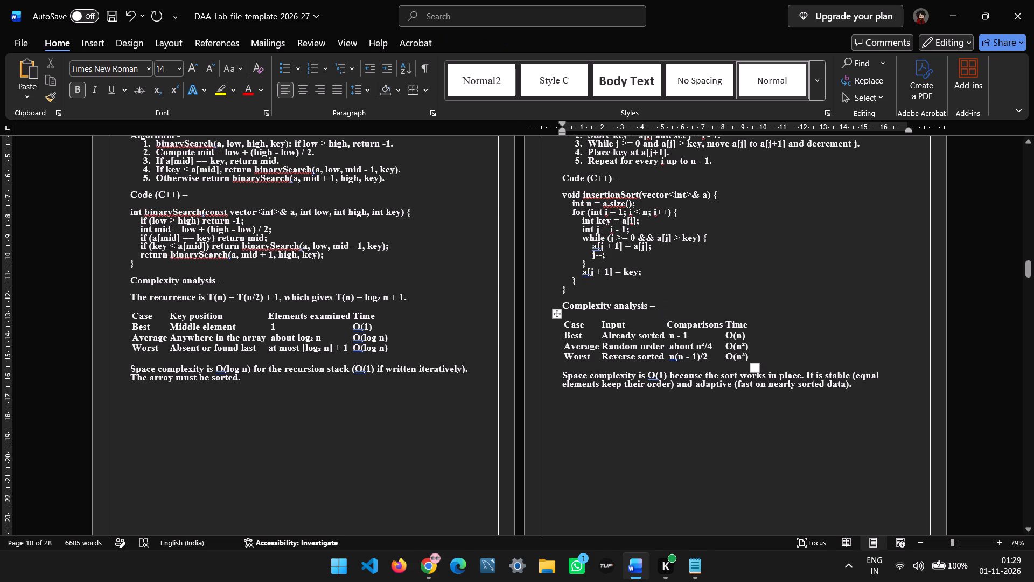
click(708, 436)
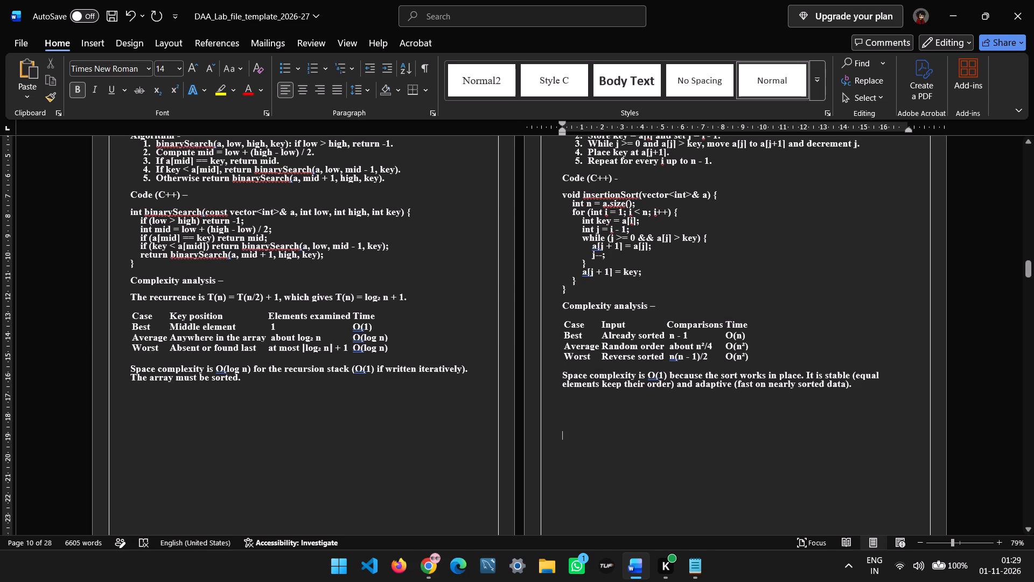
Delete the blank lines above the Experiment 2(b): Selection Sort heading, keeping the heading at the top of its own page.
scroll(711, 434, down, 12)
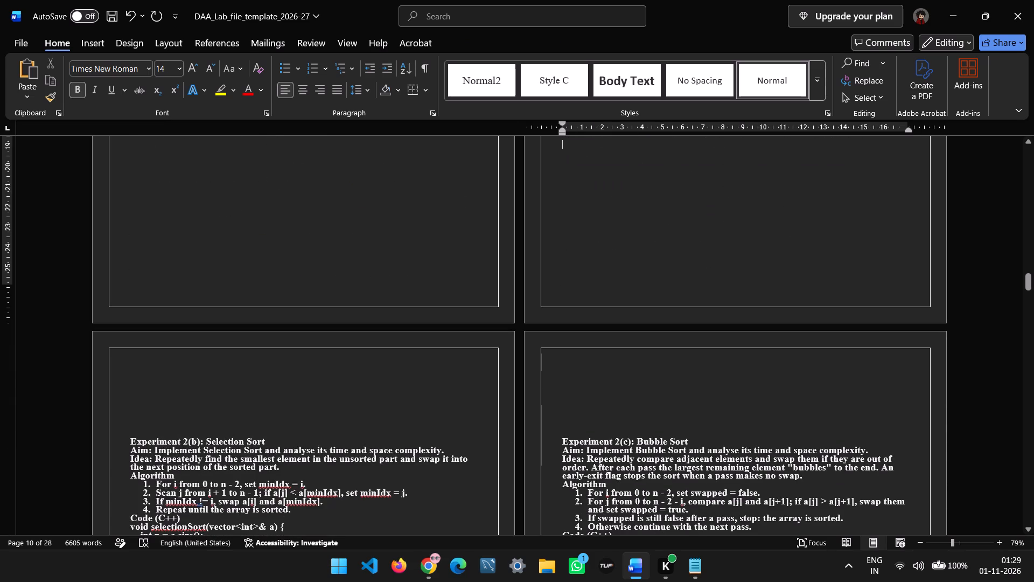
click(127, 430)
key(BackSpace)
key(BackSpace)
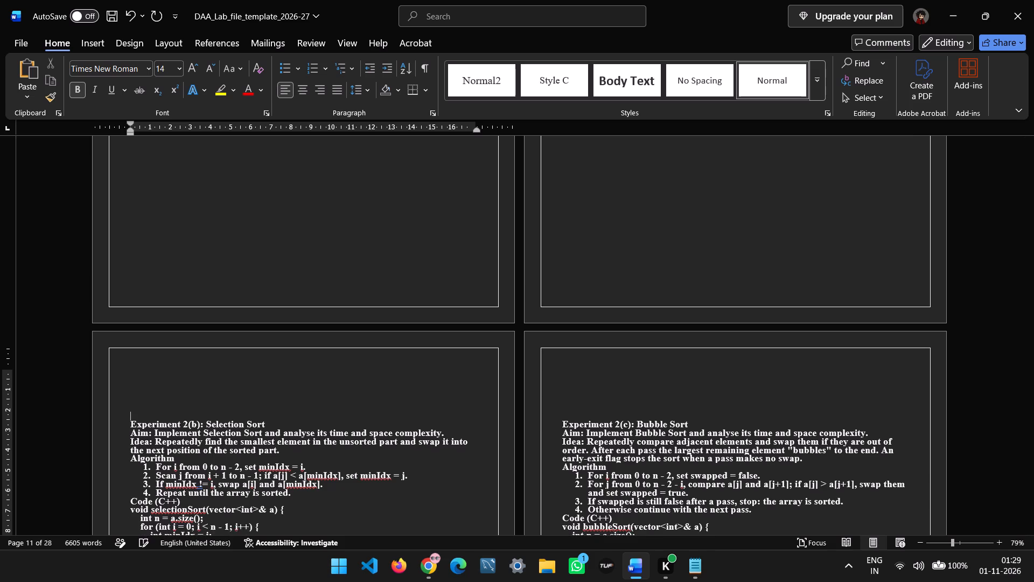
key(BackSpace)
key(BackSpace)
key(BackSpace)
key(BackSpace)
key(BackSpace)
key(BackSpace)
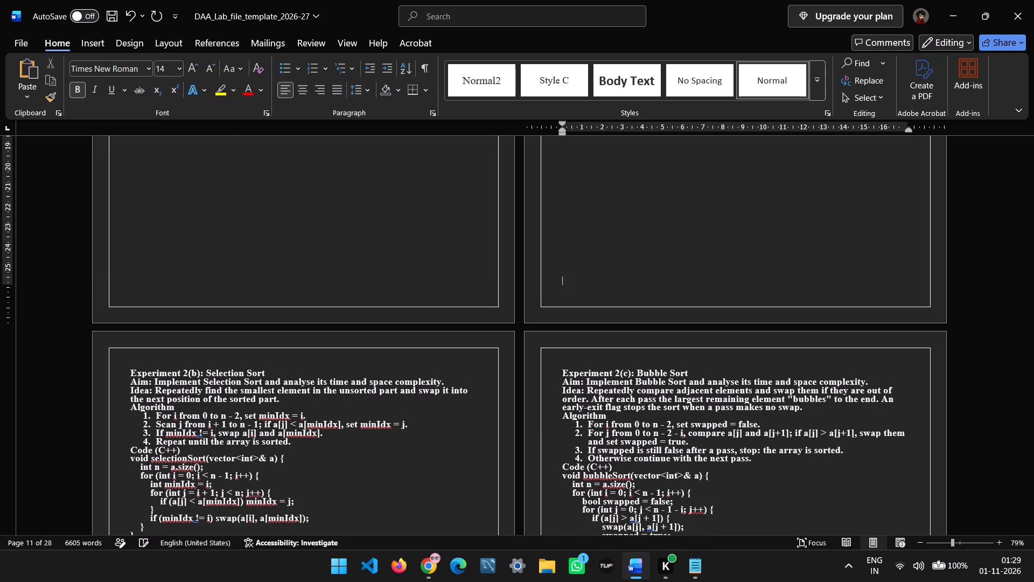
key(BackSpace)
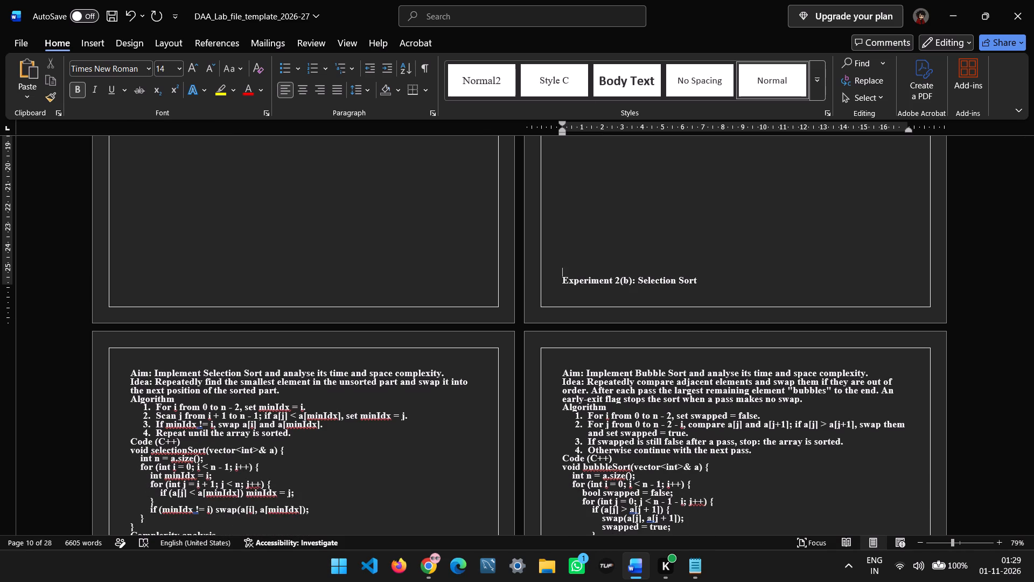
key(ctrl+z)
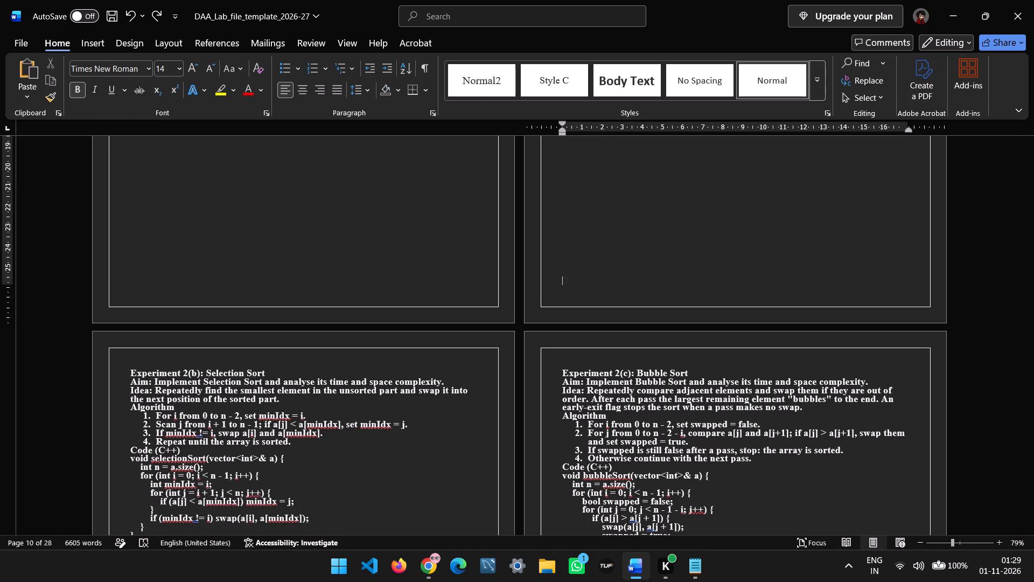
Add a dash after the Experiment 2(b): Selection Sort heading and insert a blank line before the Aim paragraph.
click(273, 373)
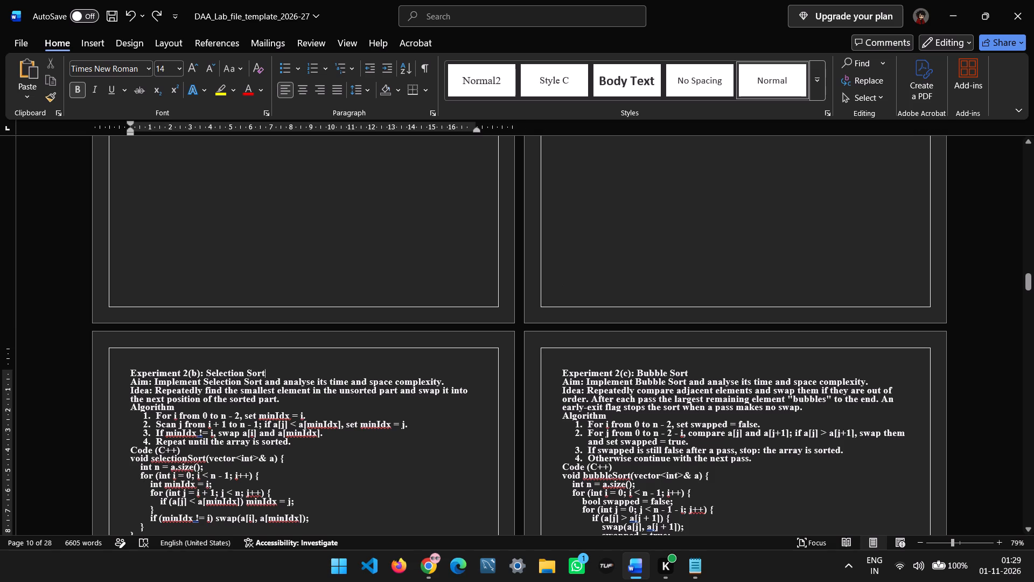
key(space)
text(-)
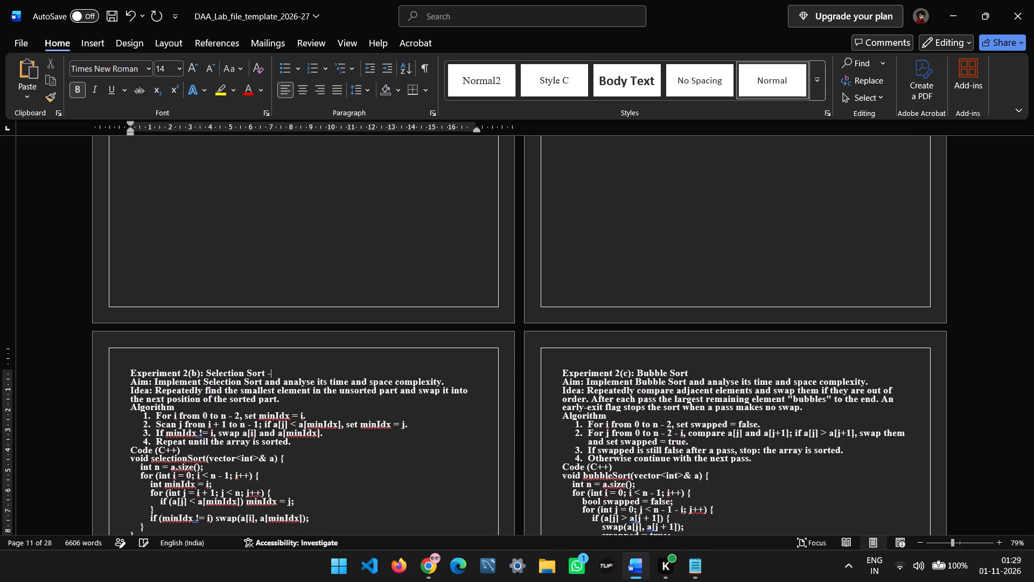
key(Return)
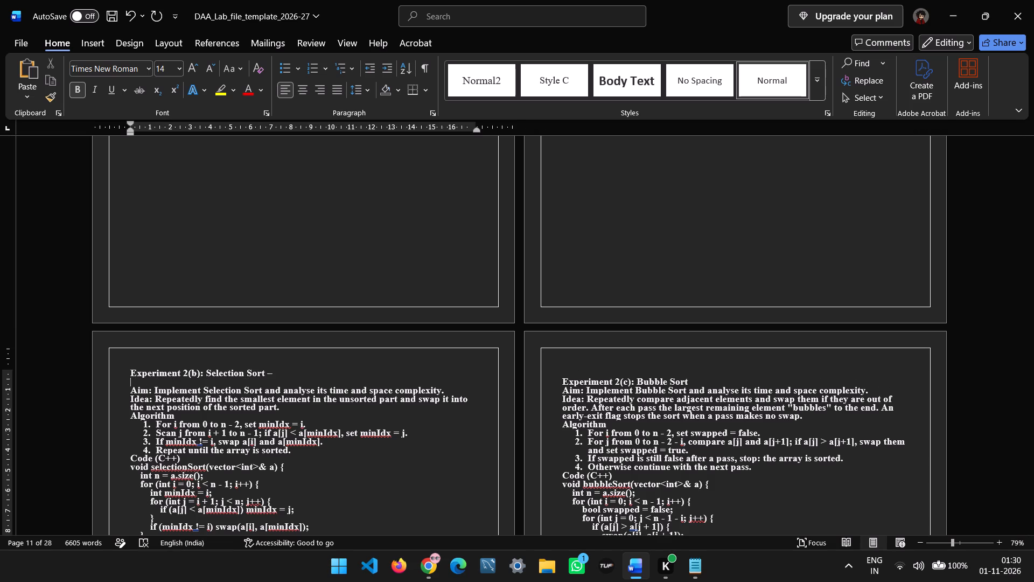
Insert a blank line after the Aim paragraph and another after the Idea paragraph in Experiment 2(b).
click(446, 392)
key(Return)
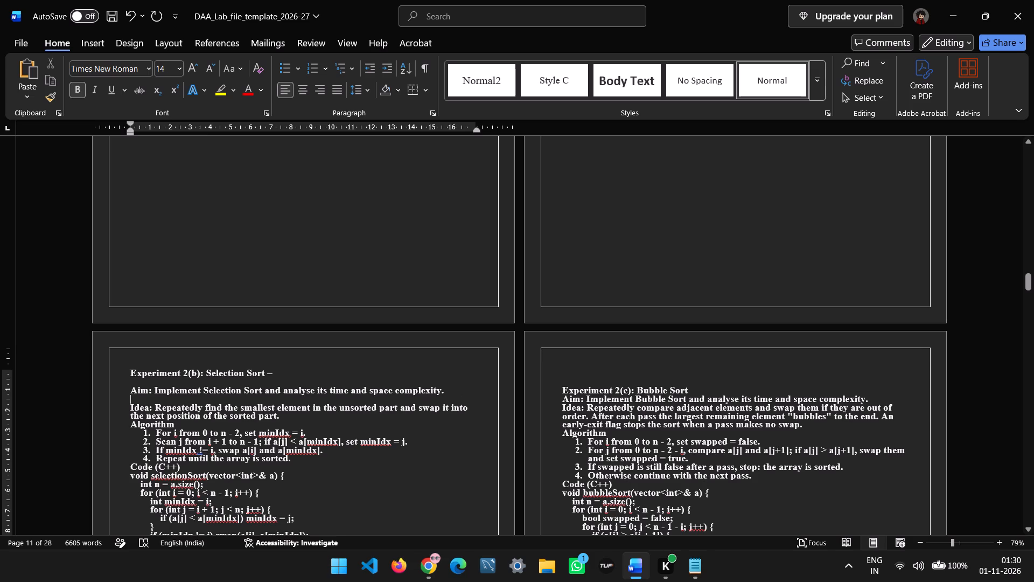
click(289, 414)
key(Return)
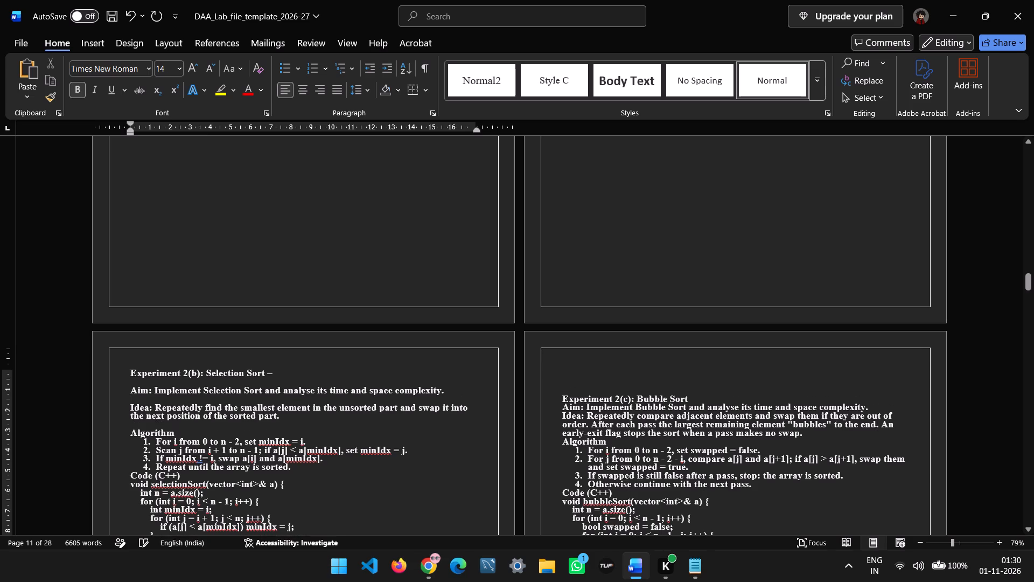
Add a dash after the Algorithm label in Experiment 2(b) and insert a blank line below it.
click(191, 433)
key(space)
key(minus)
key(Return)
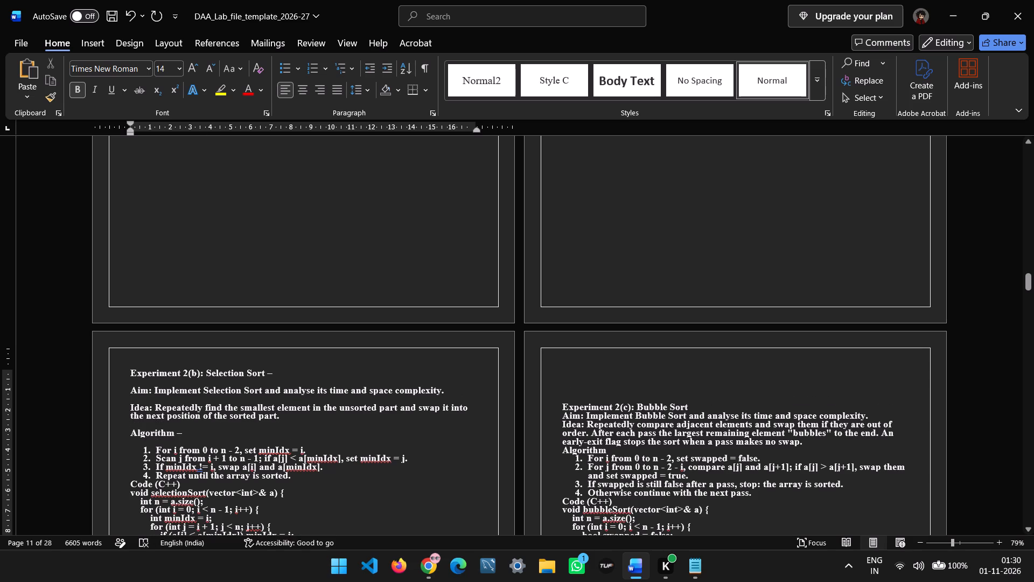
Insert a blank line above the Code (C++) label in Experiment 2(b), add a dash after it, and insert a blank line below it.
click(132, 479)
click(132, 479)
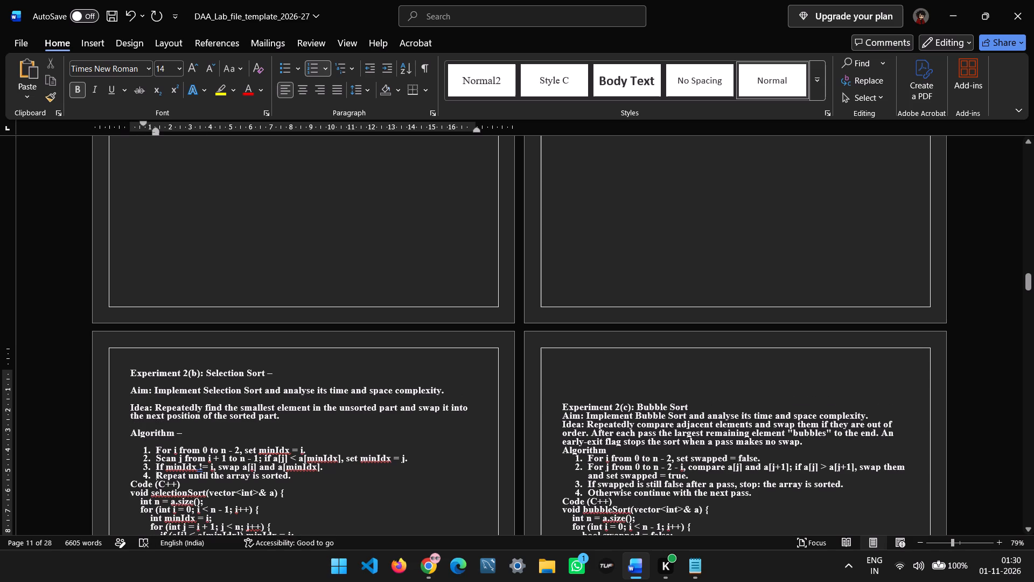
click(130, 481)
key(Return)
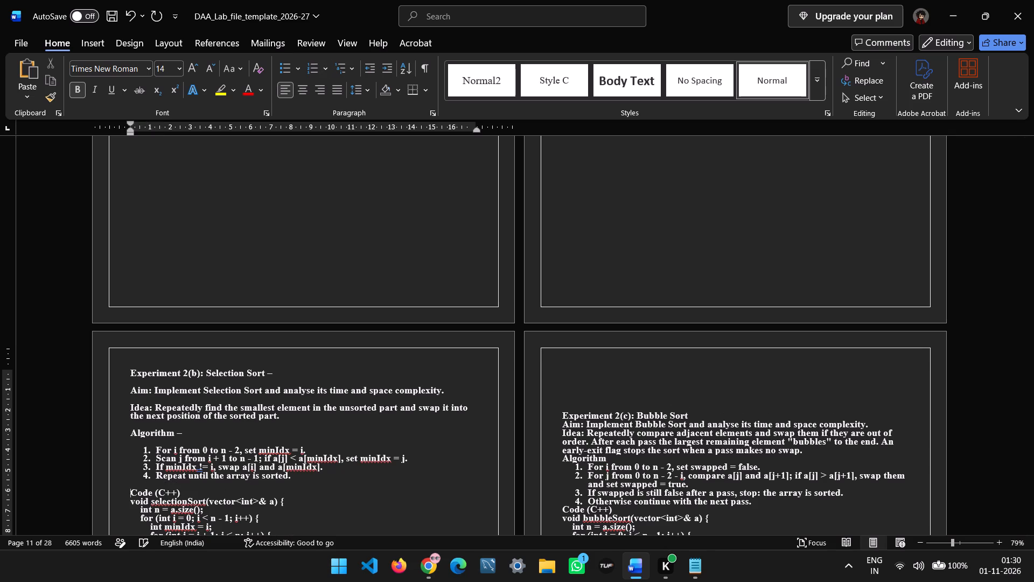
click(196, 490)
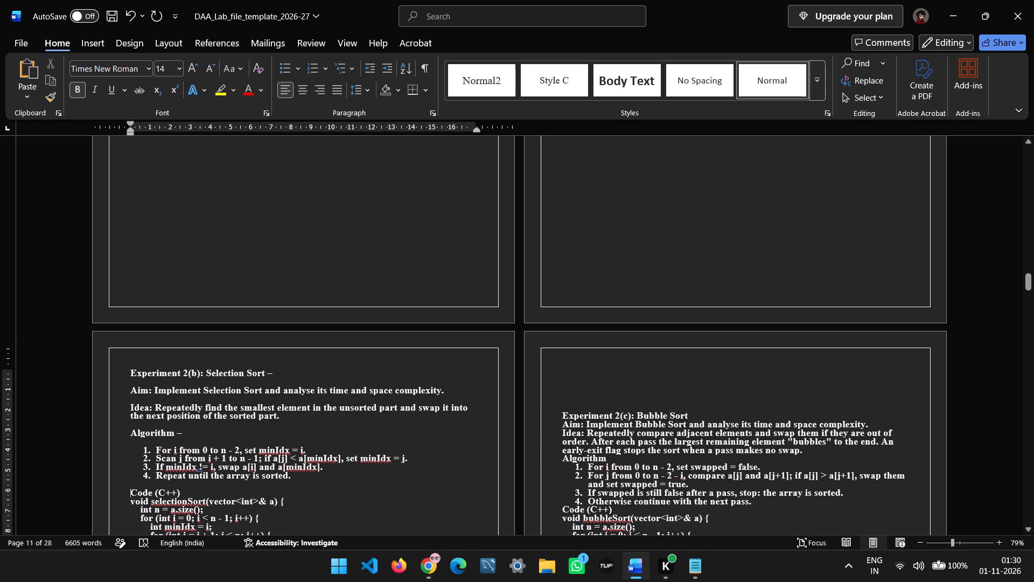
key(space)
key(minus)
key(Return)
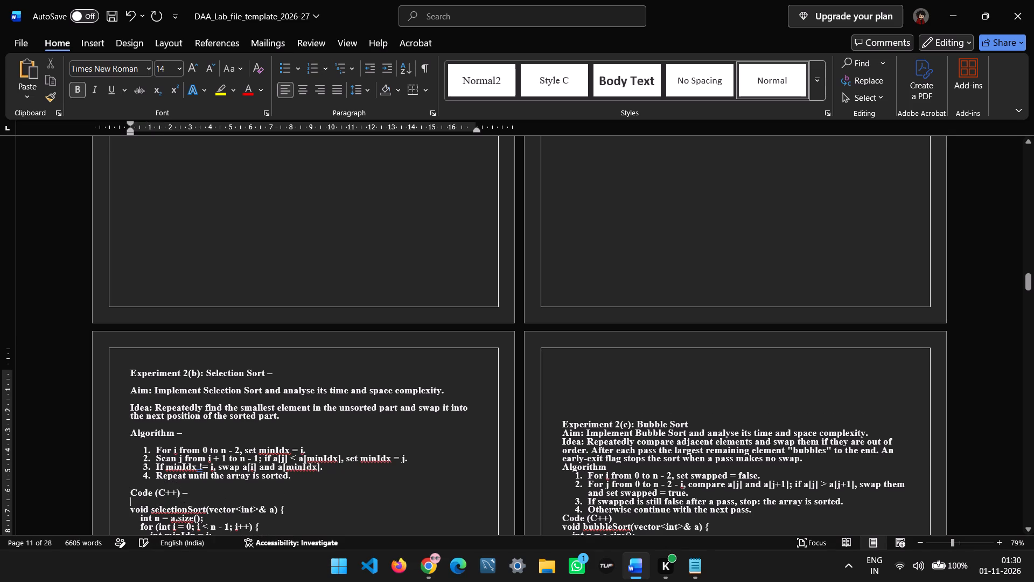
Set off the Complexity analysis label in Experiment 2(b) with a blank line above, a dash after it, and a blank line below.
scroll(234, 493, down, 4)
click(136, 487)
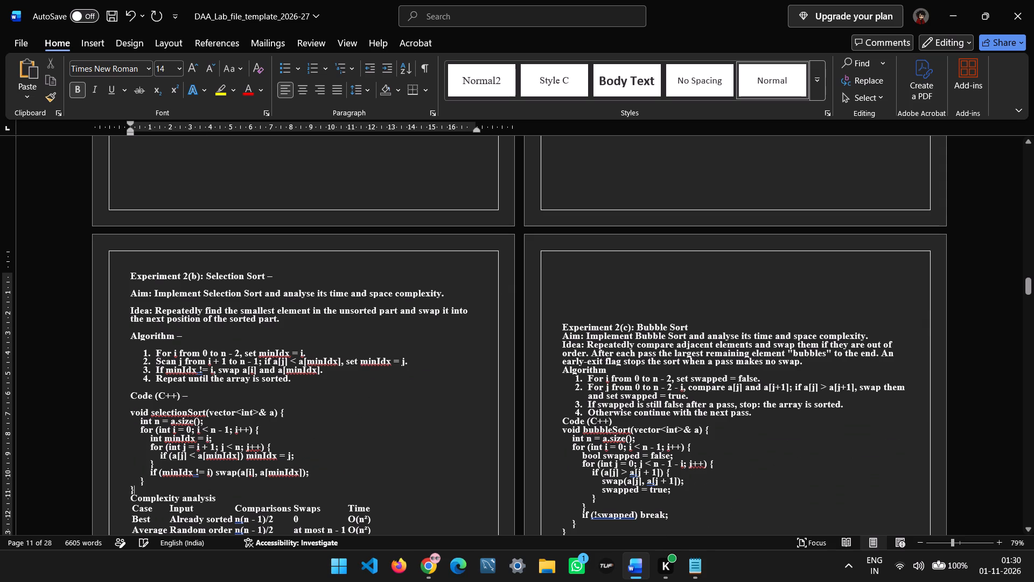
key(Return)
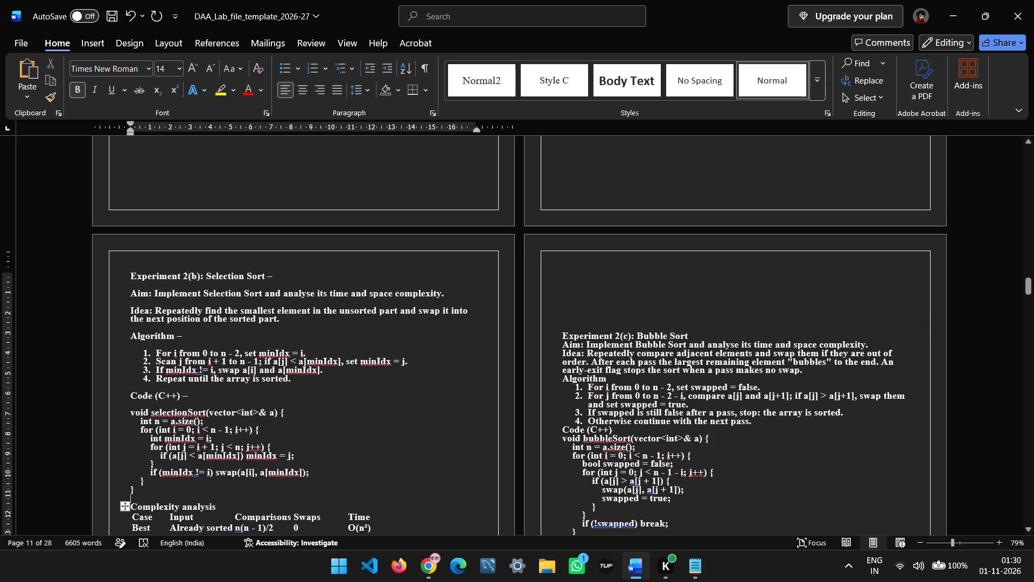
click(221, 506)
key(space)
key(minus)
key(Return)
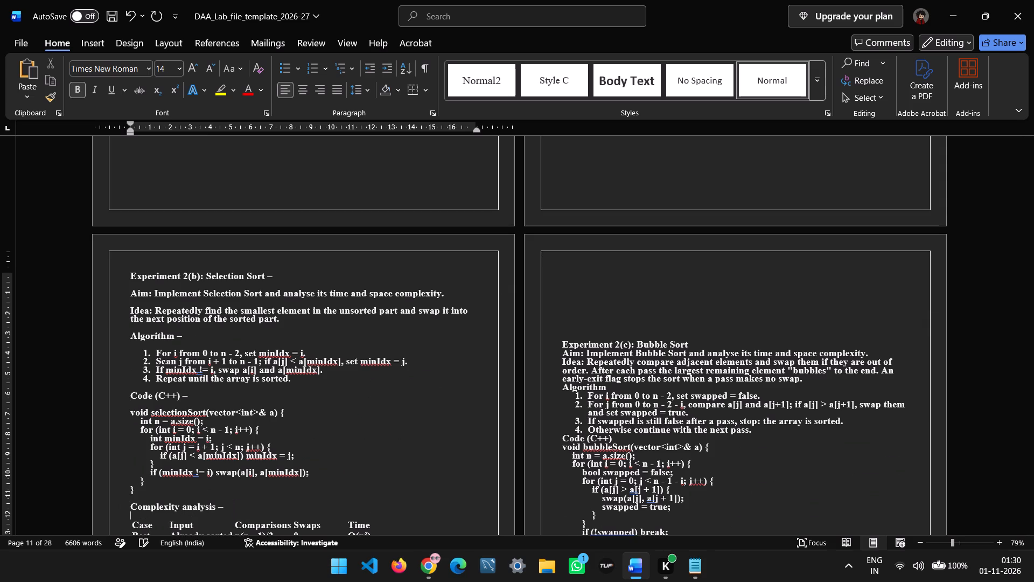
Insert a blank line between the complexity table and the closing paragraph in Experiment 2(b).
scroll(263, 507, down, 3)
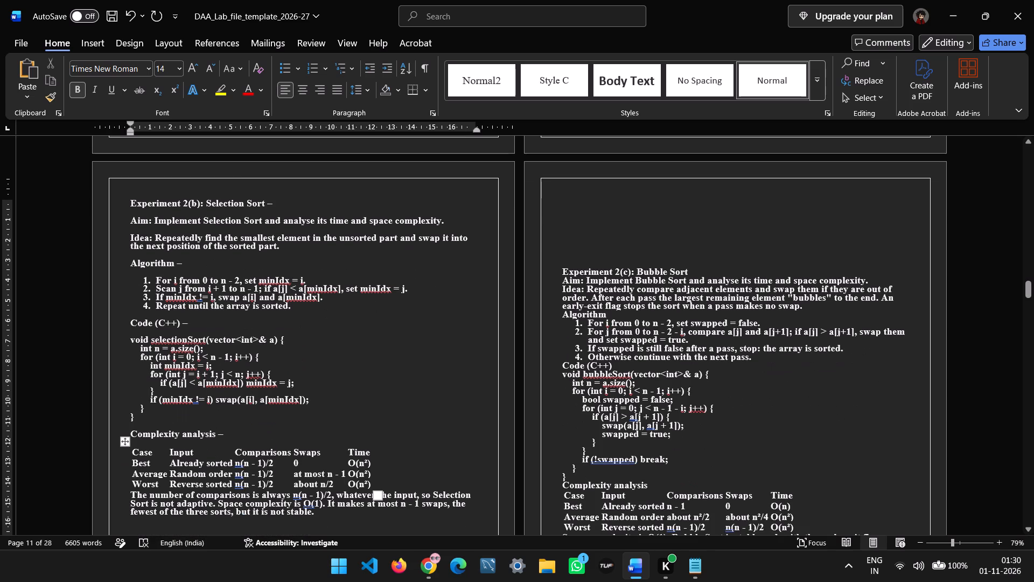
click(385, 487)
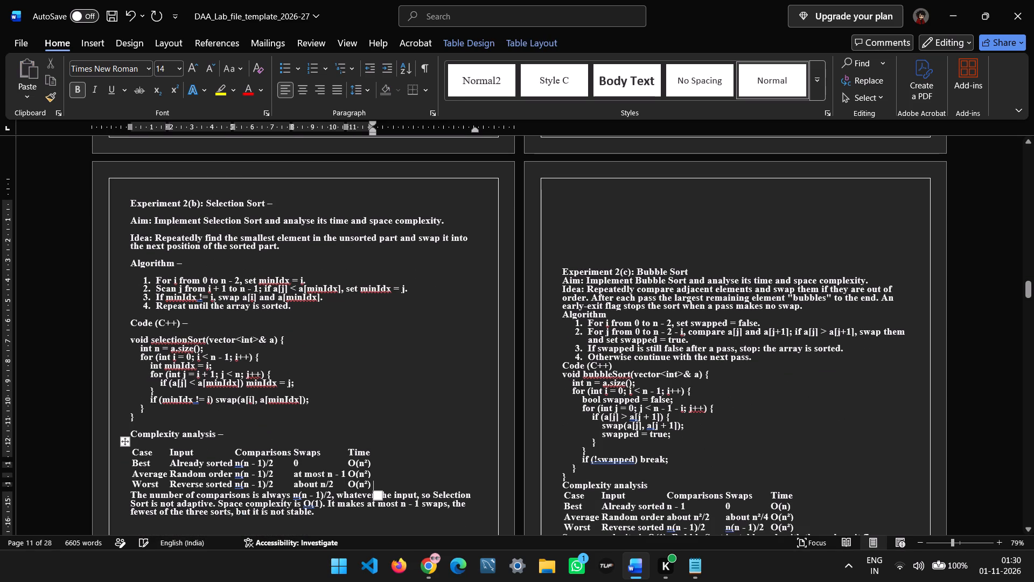
key(Return)
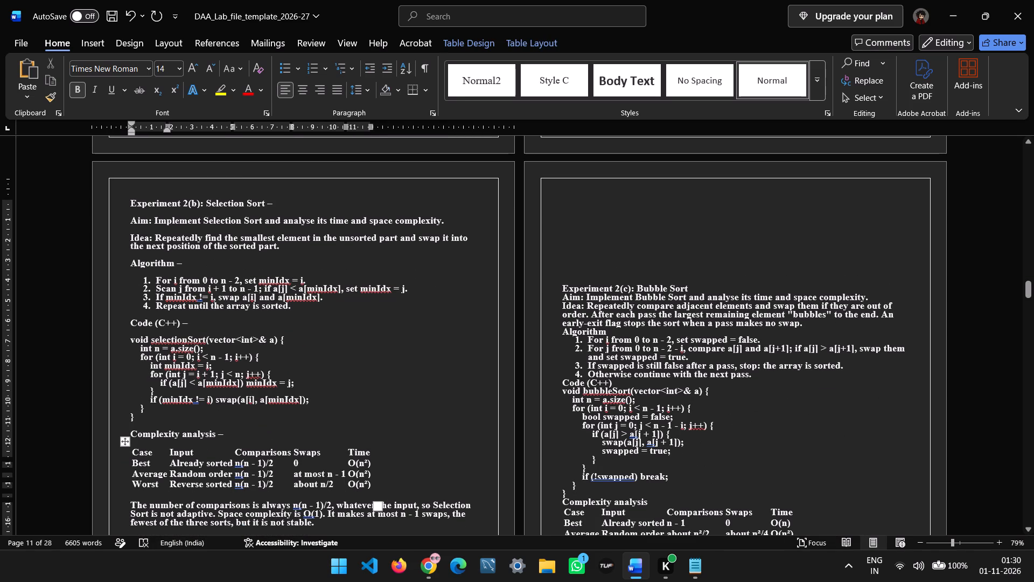
scroll(400, 521, down, 2)
click(389, 503)
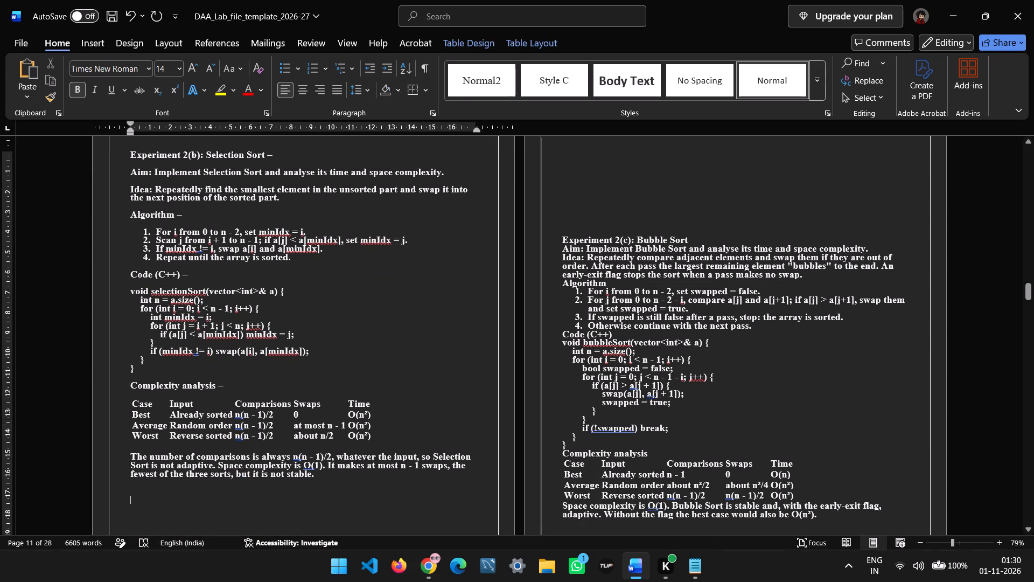
Delete the blank lines above the Experiment 2(c): Bubble Sort heading, keeping the heading at the top of its own page.
scroll(397, 490, up, 1)
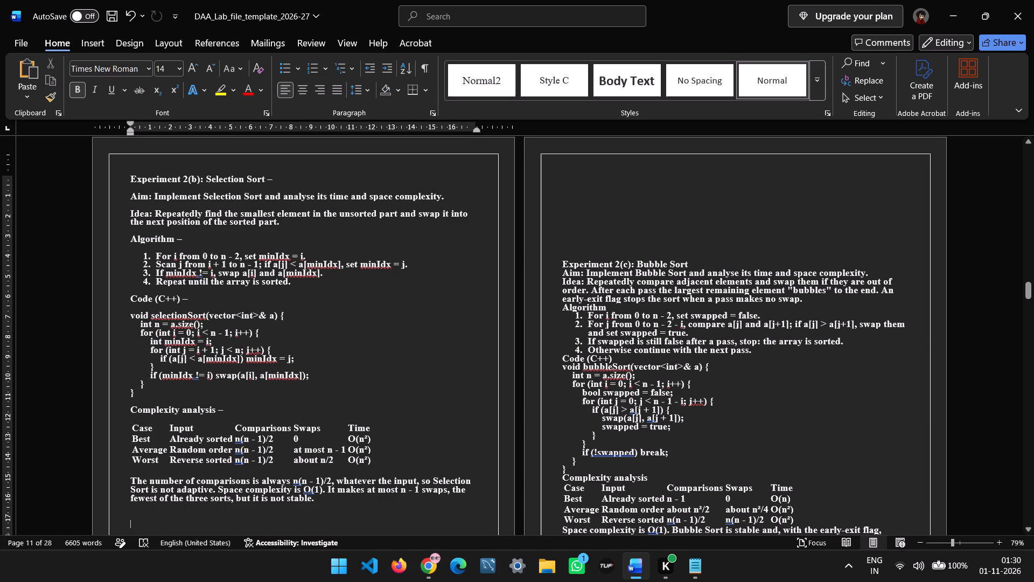
click(563, 266)
key(BackSpace)
key(BackSpace)
key(BackSpace)
key(BackSpace)
key(BackSpace)
key(BackSpace)
key(BackSpace)
key(BackSpace)
key(BackSpace)
key(BackSpace)
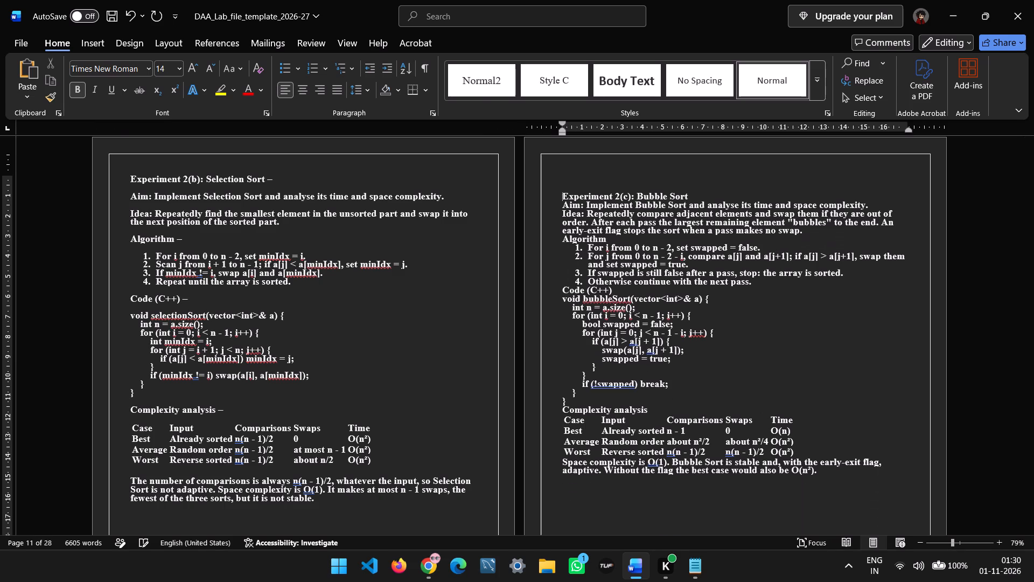
key(BackSpace)
key(BackSpace)
key(BackSpace)
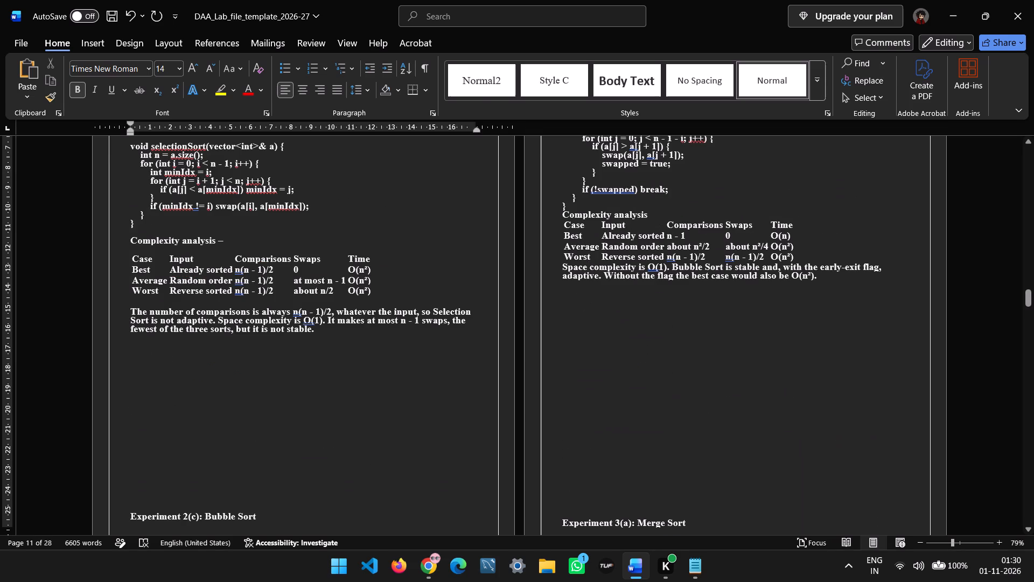
key(ctrl+z)
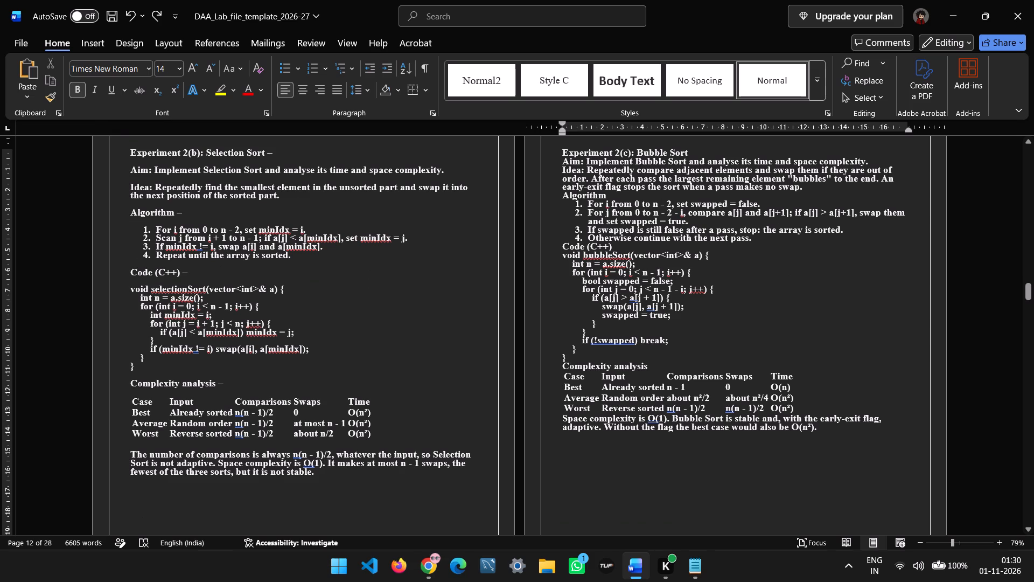
Add a dash after the Experiment 2(c): Bubble Sort heading and insert a blank line before the Aim paragraph.
click(695, 155)
key(space)
key(minus)
scroll(703, 169, up, 1)
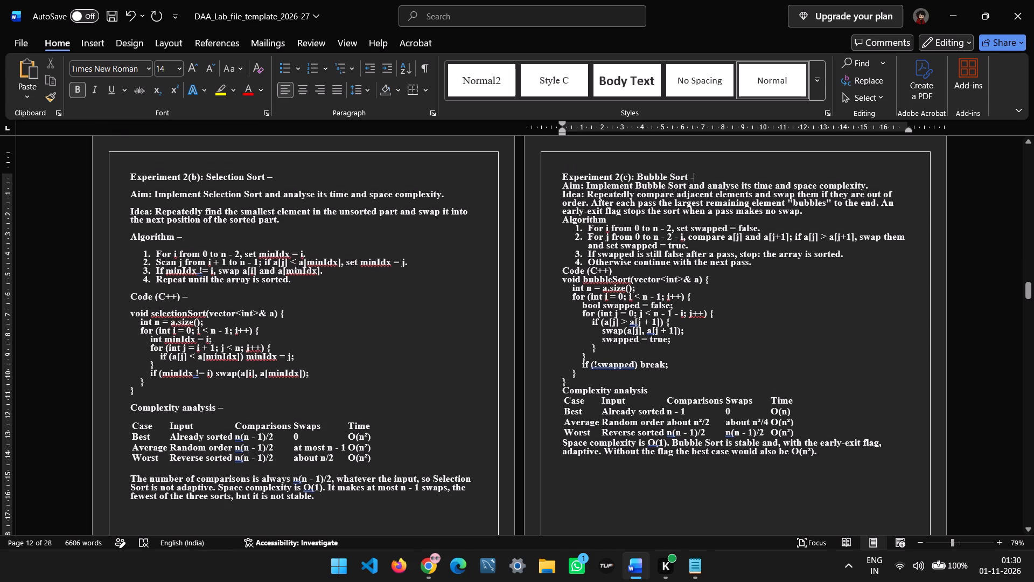
key(Return)
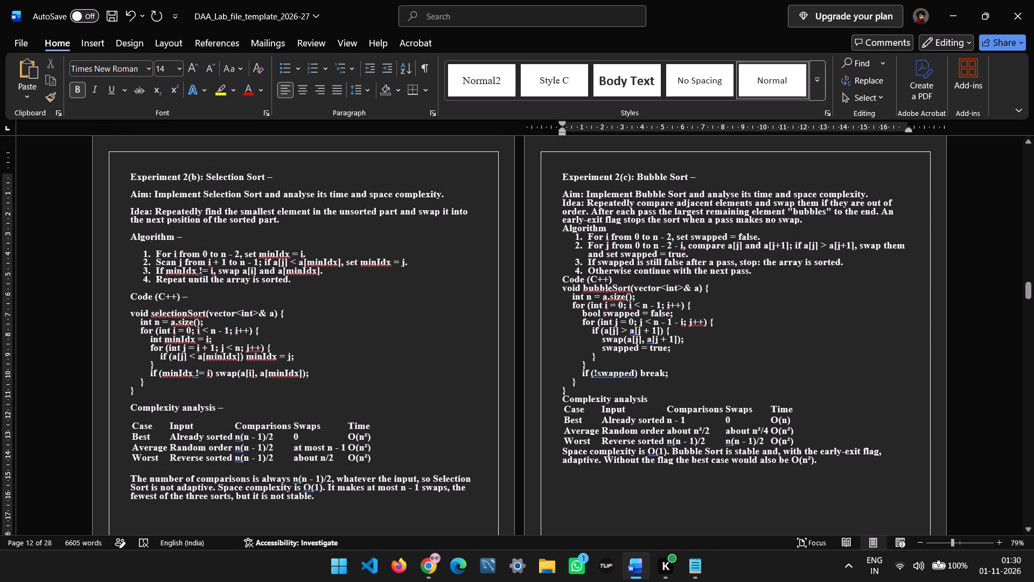
Insert a blank line after the Aim paragraph and another after the Idea paragraph in Experiment 2(c).
click(873, 197)
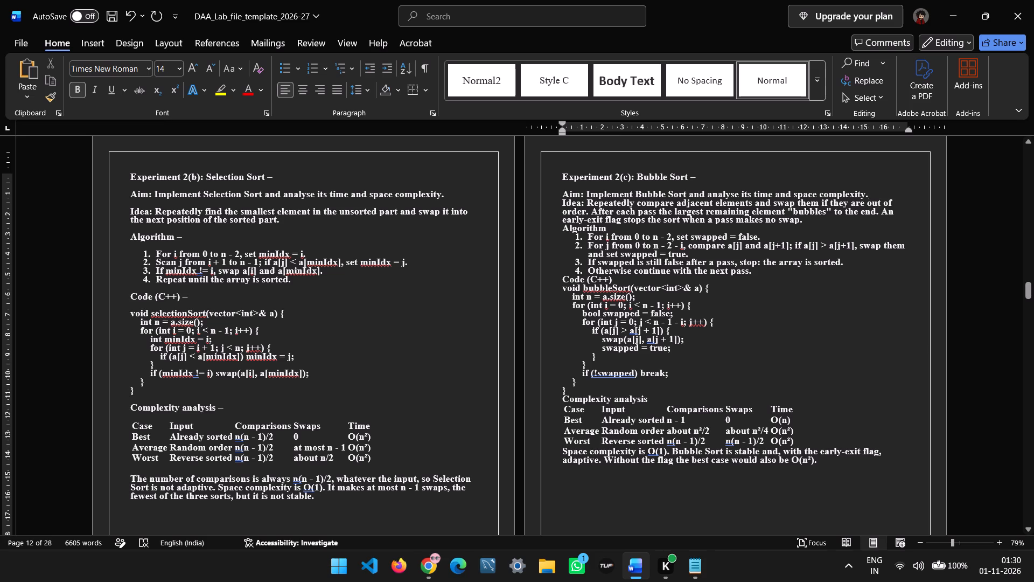
key(Return)
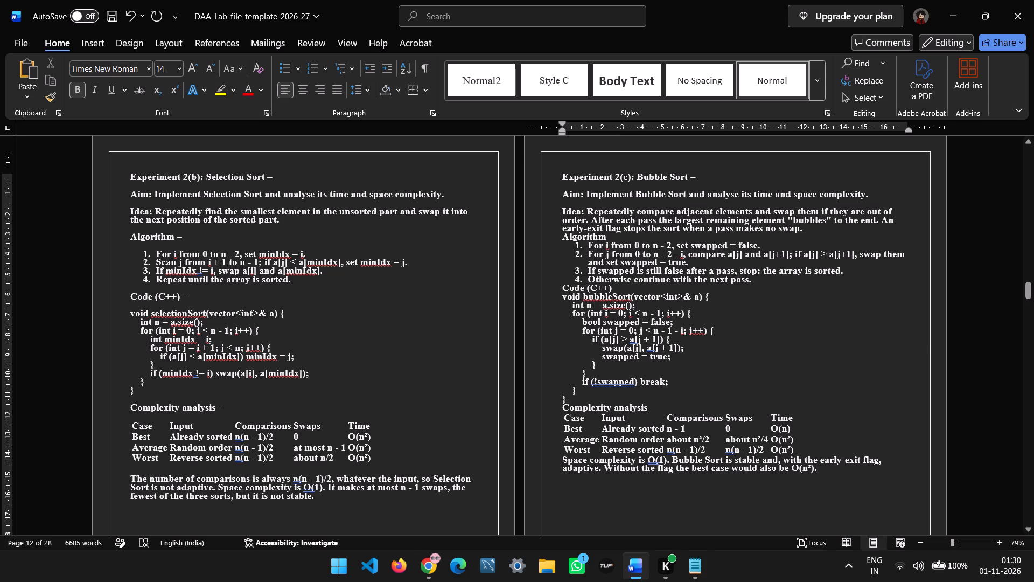
click(810, 227)
key(Return)
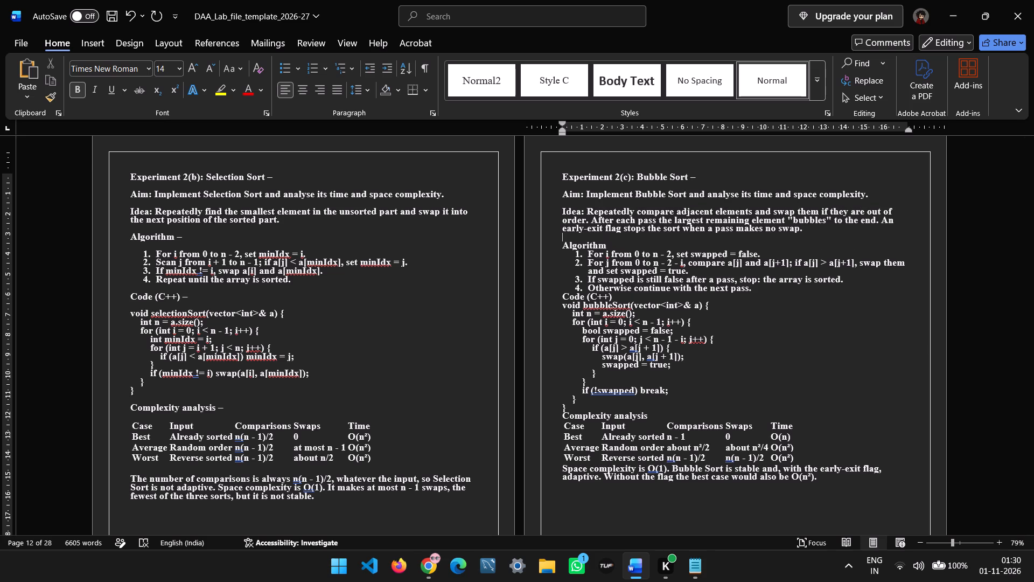
Add a dash after the Algorithm label in Experiment 2(c) and insert a blank line below it.
click(611, 246)
key(space)
key(minus)
key(Return)
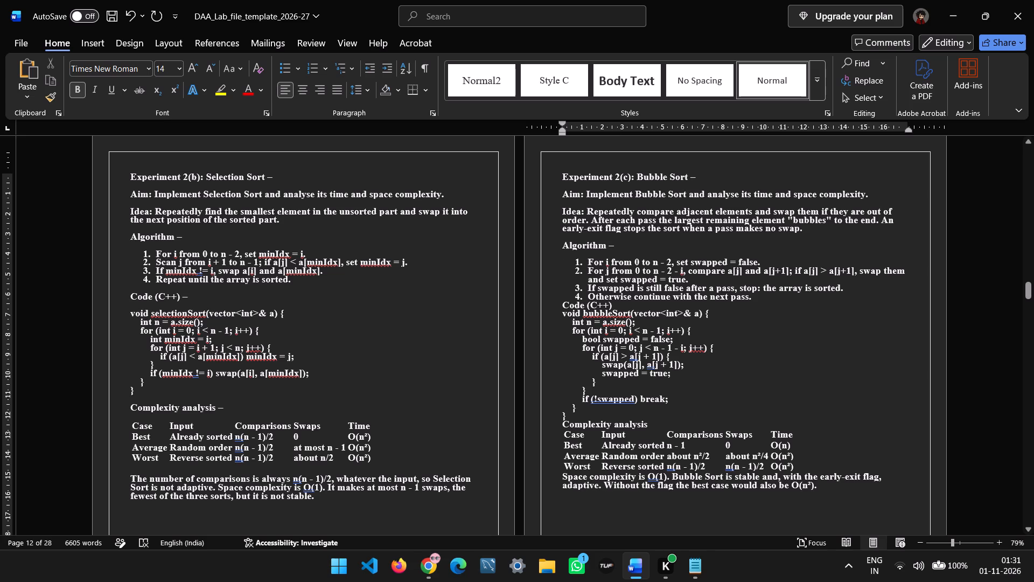
Insert a blank line above the Code (C++) label in Experiment 2(c), add a dash after it, and insert a blank line below it.
click(561, 307)
key(Return)
click(616, 311)
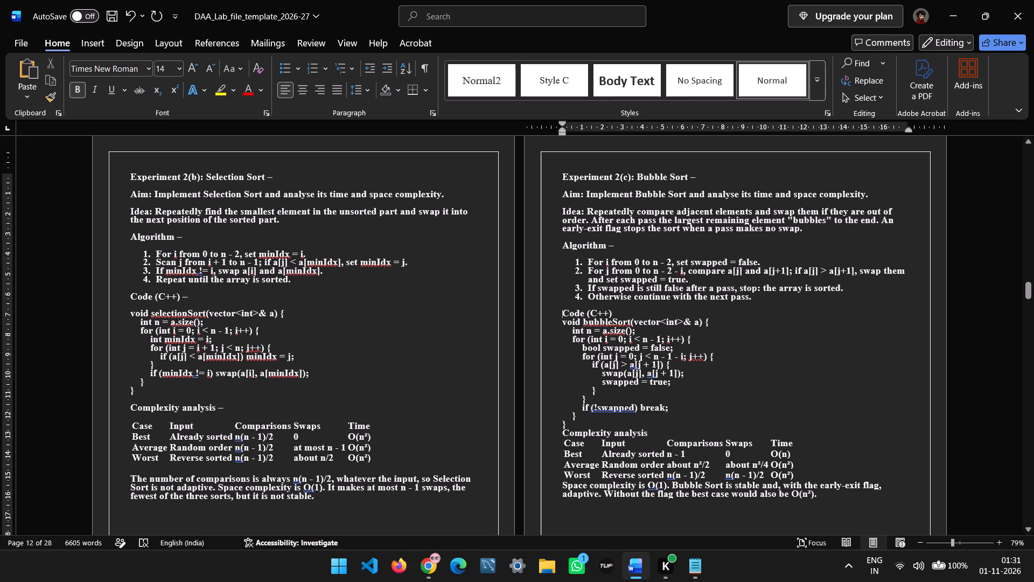
key(space)
key(minus)
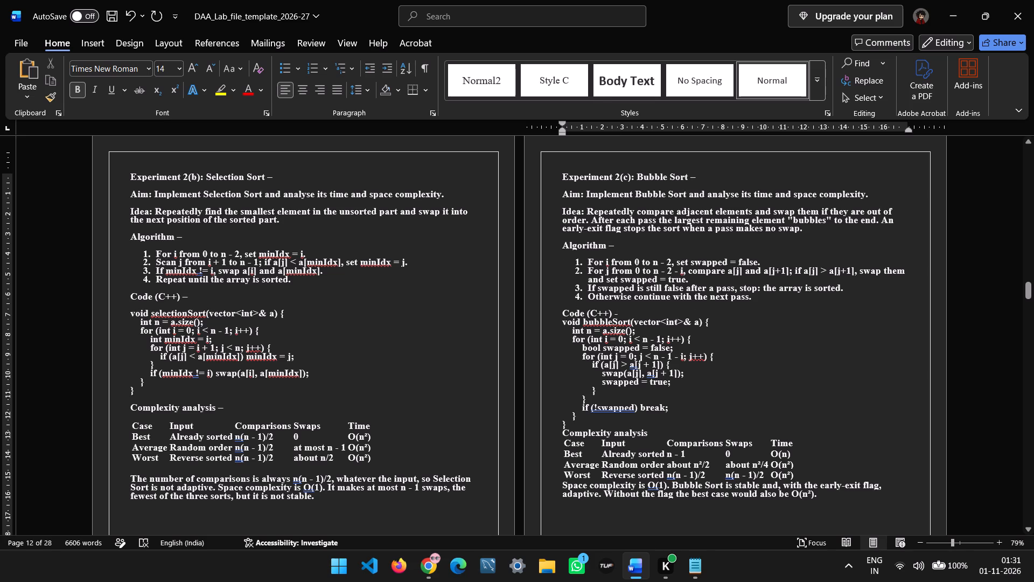
key(Return)
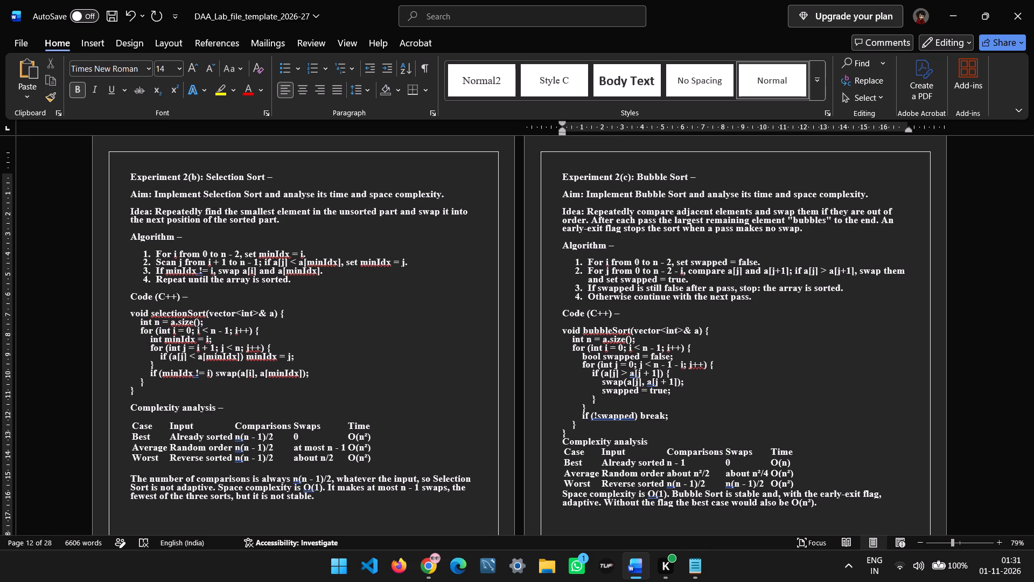
Set off the Complexity analysis label in Experiment 2(c) with a blank line above, a dash after it, and a blank line below.
click(577, 432)
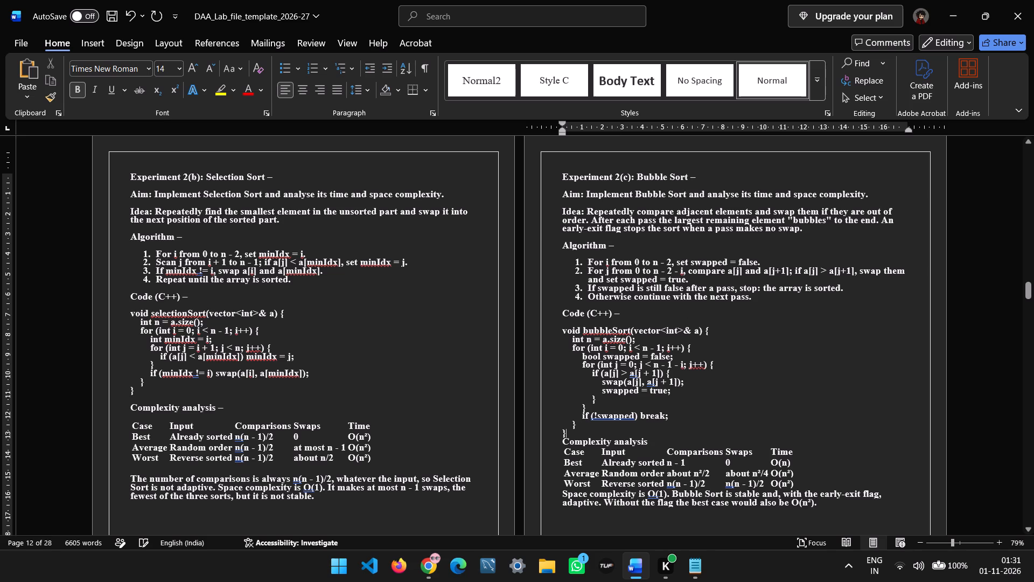
key(Return)
click(648, 452)
key(space)
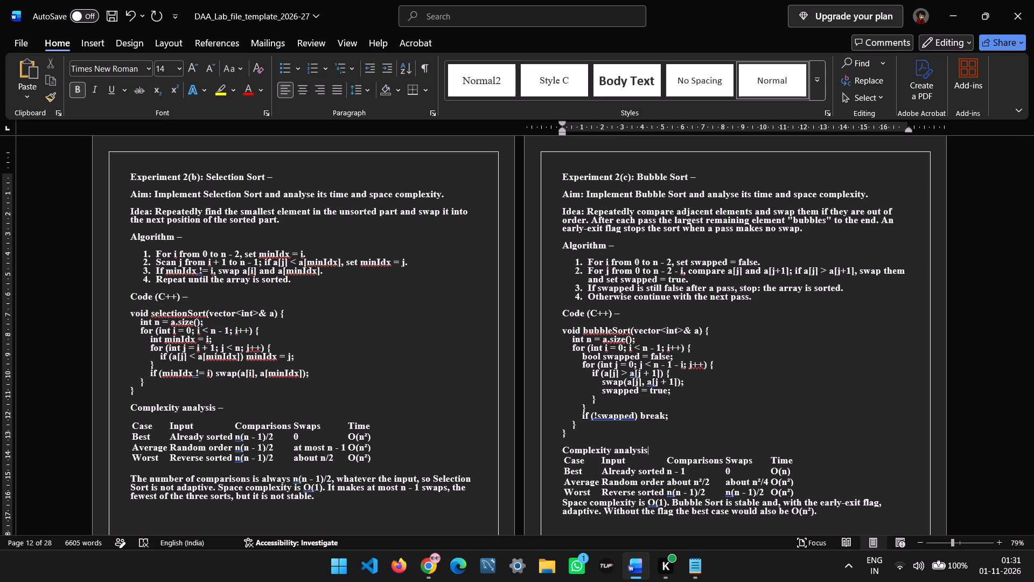
key(minus)
key(Return)
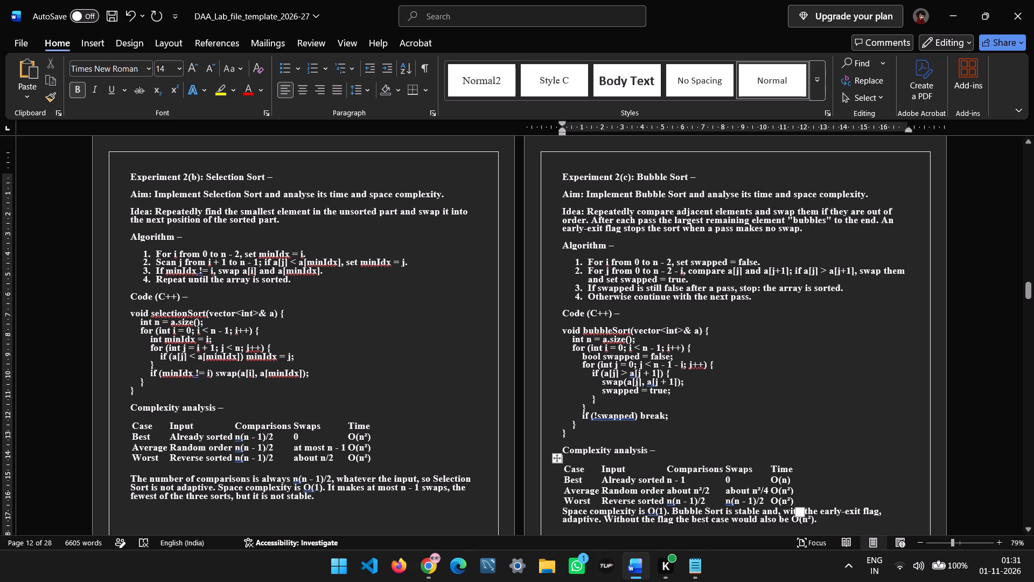
Insert a blank line between the complexity table and the closing paragraph in Experiment 2(c).
click(802, 500)
key(Return)
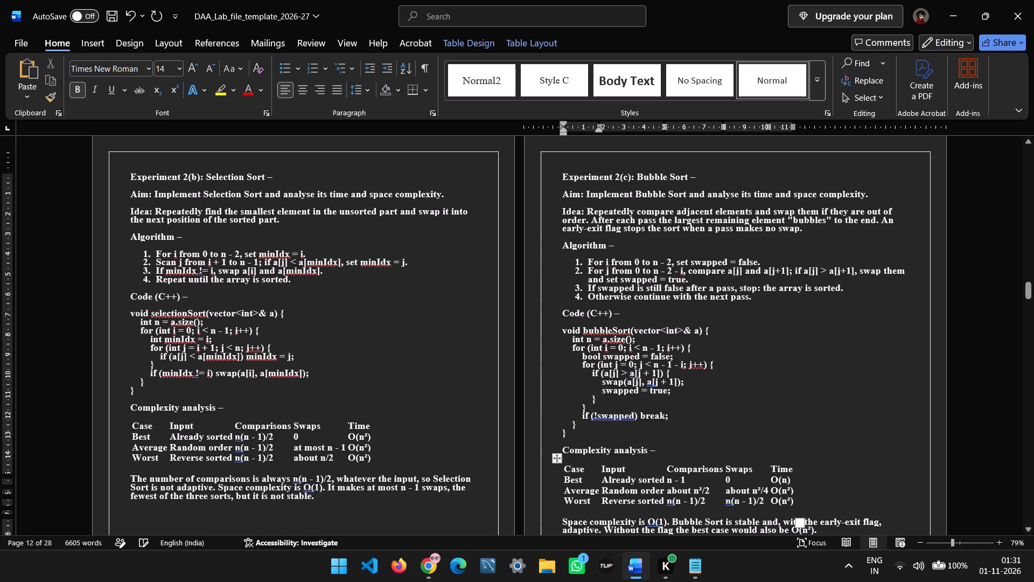
scroll(806, 501, down, 3)
click(826, 468)
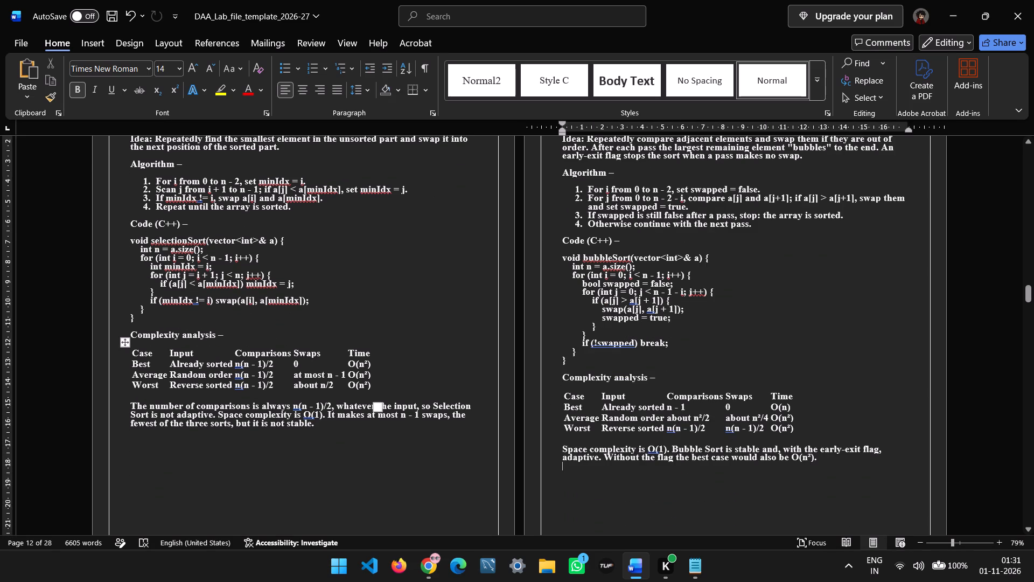
Insert a leading space before the Comparisons values in the Best, Average and Worst rows of the Experiment 2(b) complexity table.
scroll(379, 396, up, 20)
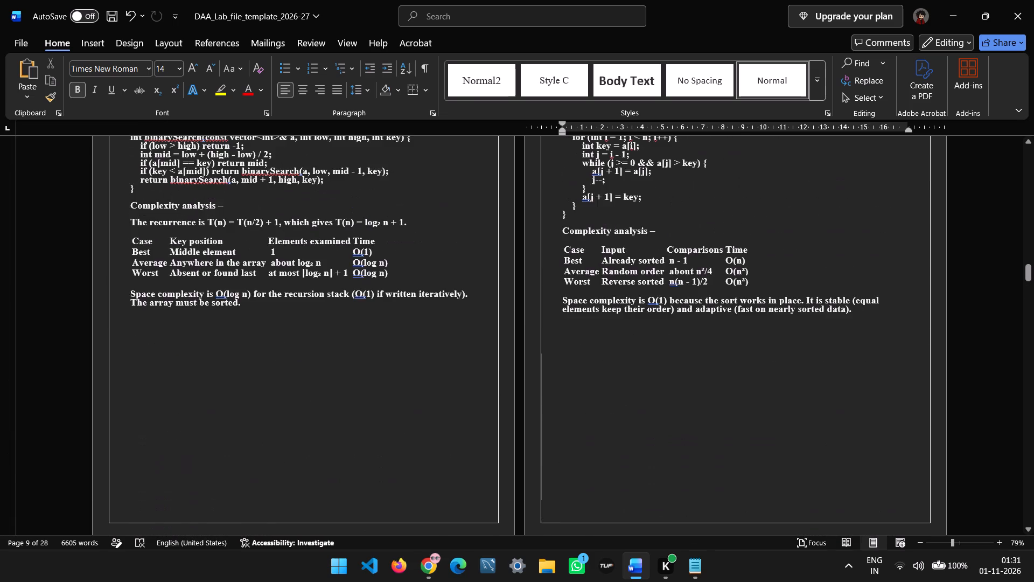
scroll(384, 396, down, 18)
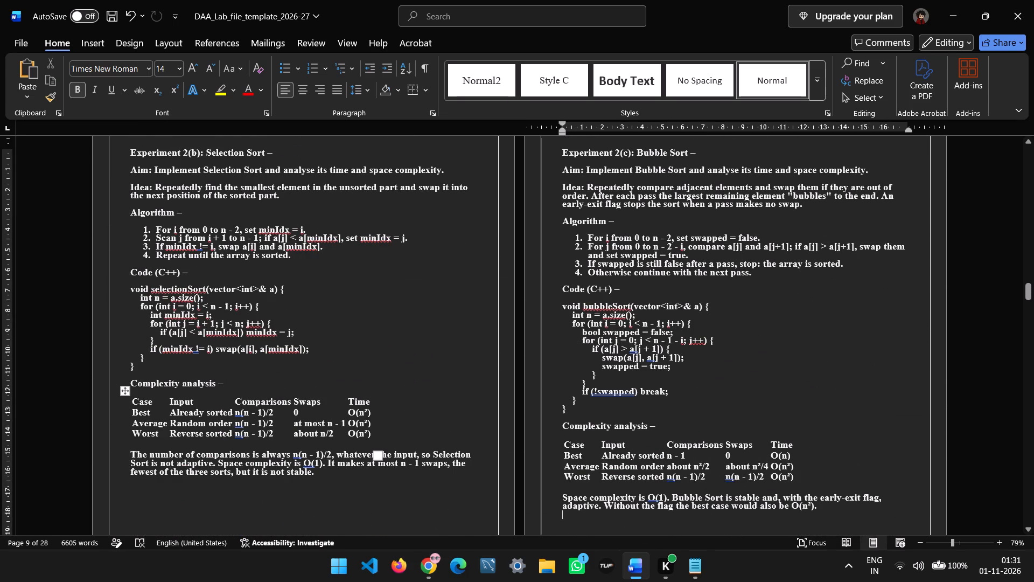
click(235, 409)
click(235, 409)
click(235, 410)
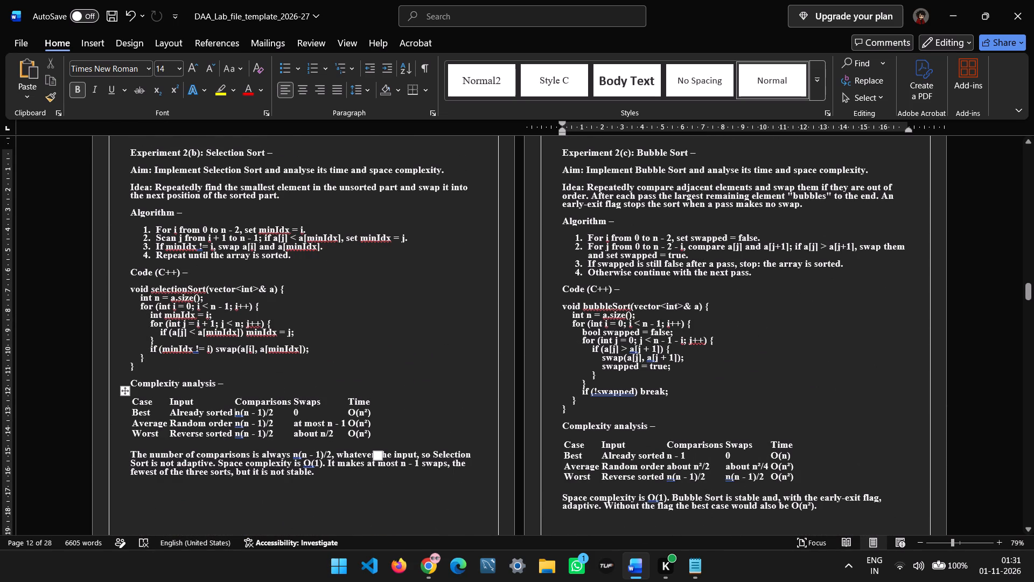
key(space)
click(235, 419)
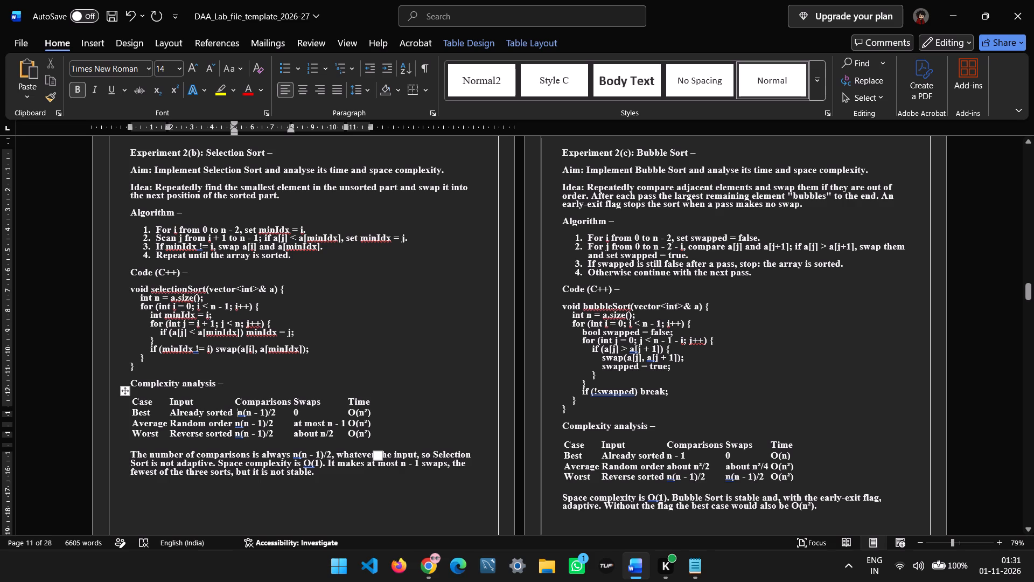
click(235, 422)
key(space)
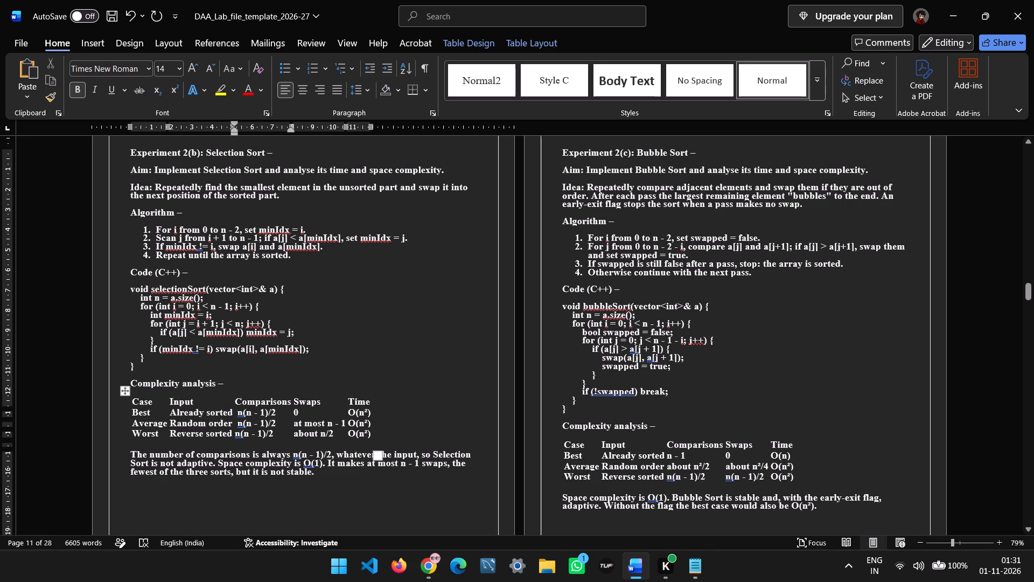
click(235, 435)
key(space)
Insert a leading space before the Comparisons values in the Best, Average and Worst rows of the Experiment 2(c) complexity table.
click(668, 456)
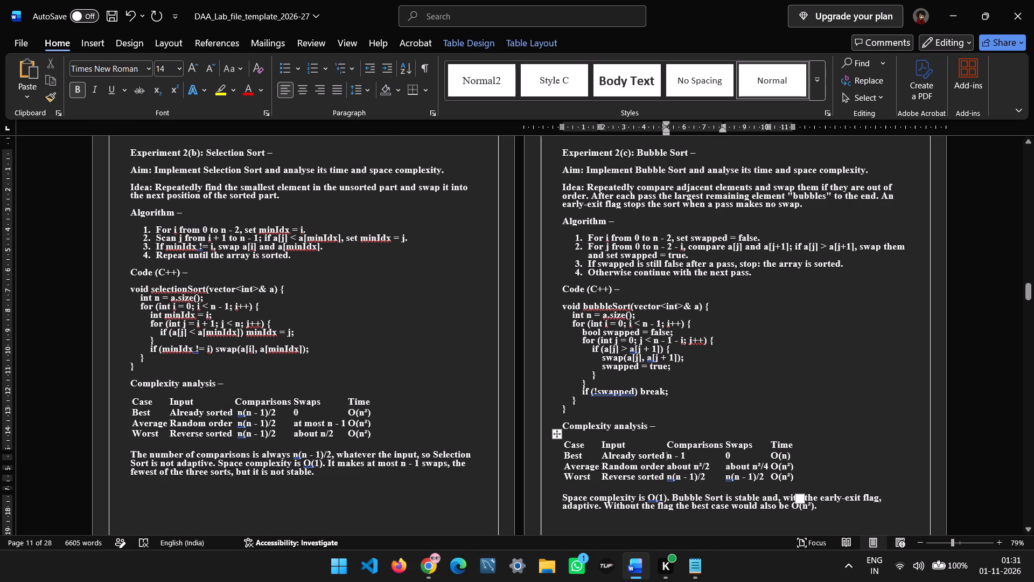
key(space)
click(667, 467)
key(space)
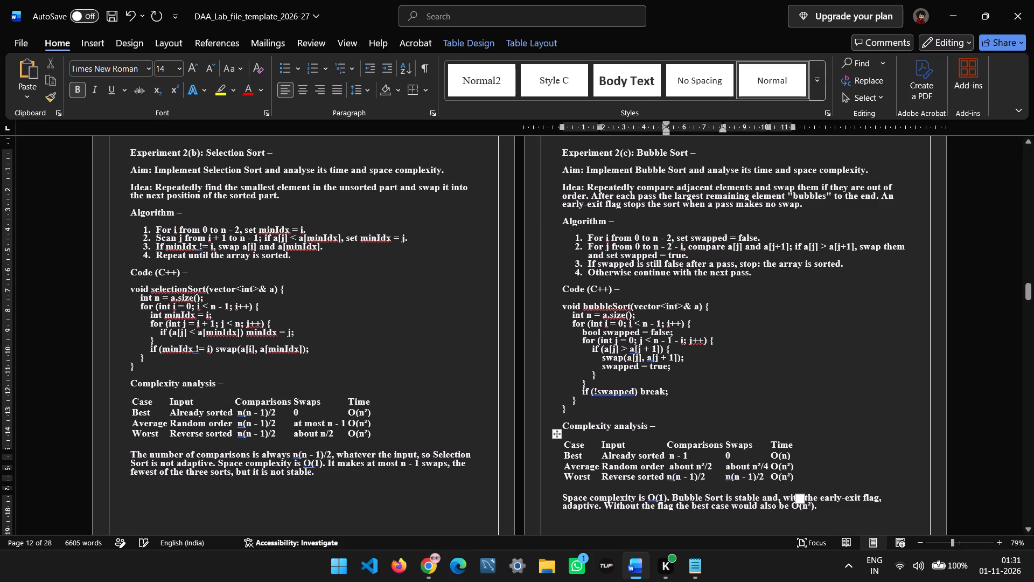
click(663, 479)
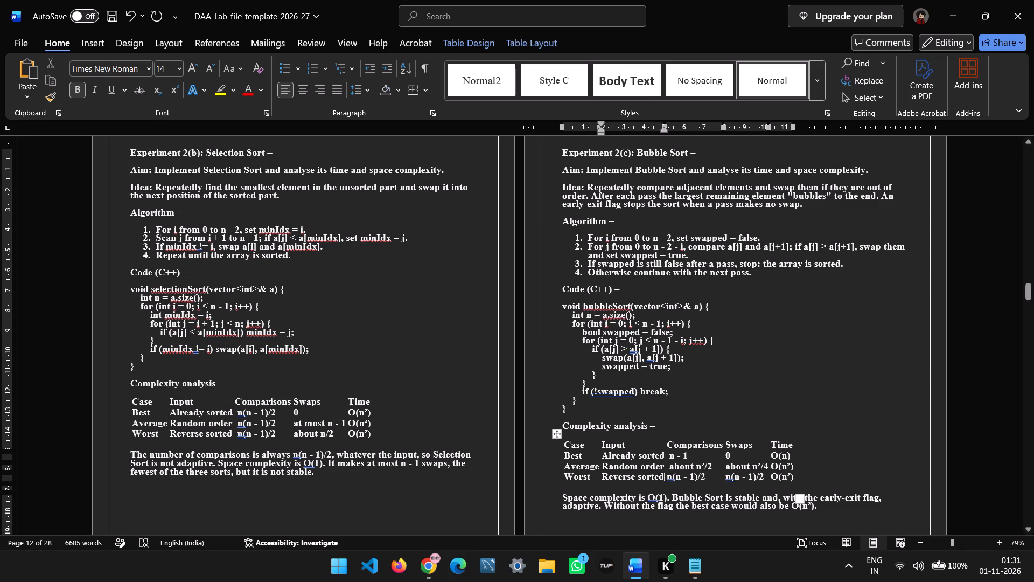
click(667, 475)
key(space)
click(827, 458)
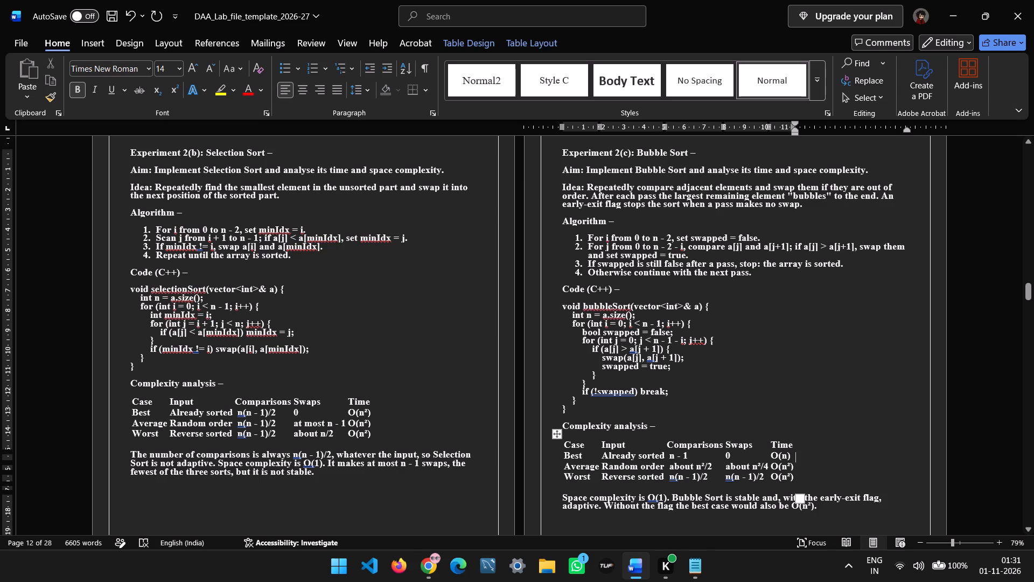
Review the layout of the front matter, index and Experiment 1 and 2 pages for consistent spacing and headings.
scroll(828, 472, up, 3)
scroll(828, 472, down, 4)
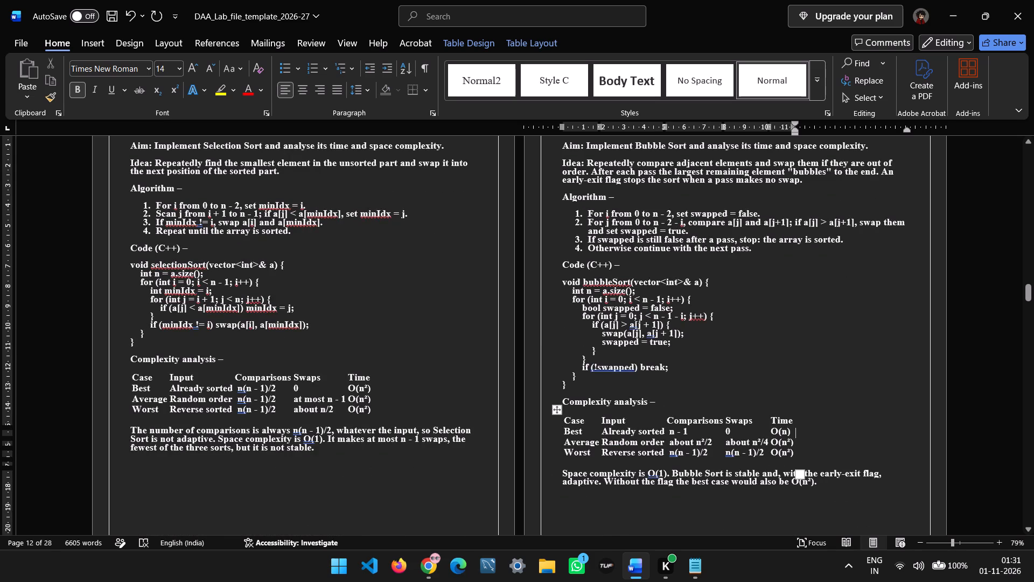
click(818, 492)
scroll(818, 510, down, 5)
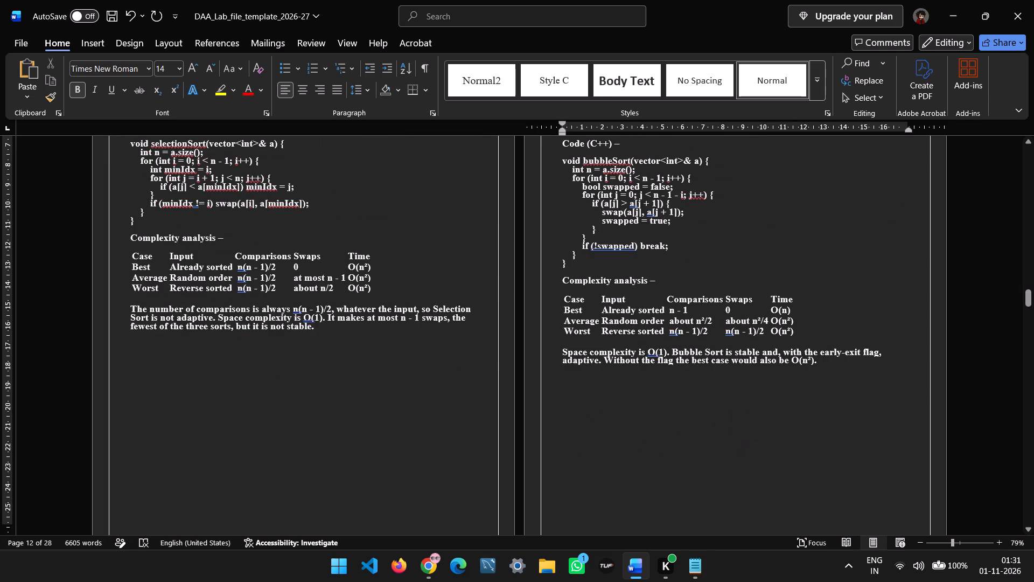
scroll(818, 506, up, 4)
scroll(818, 506, up, 20)
scroll(818, 506, up, 3)
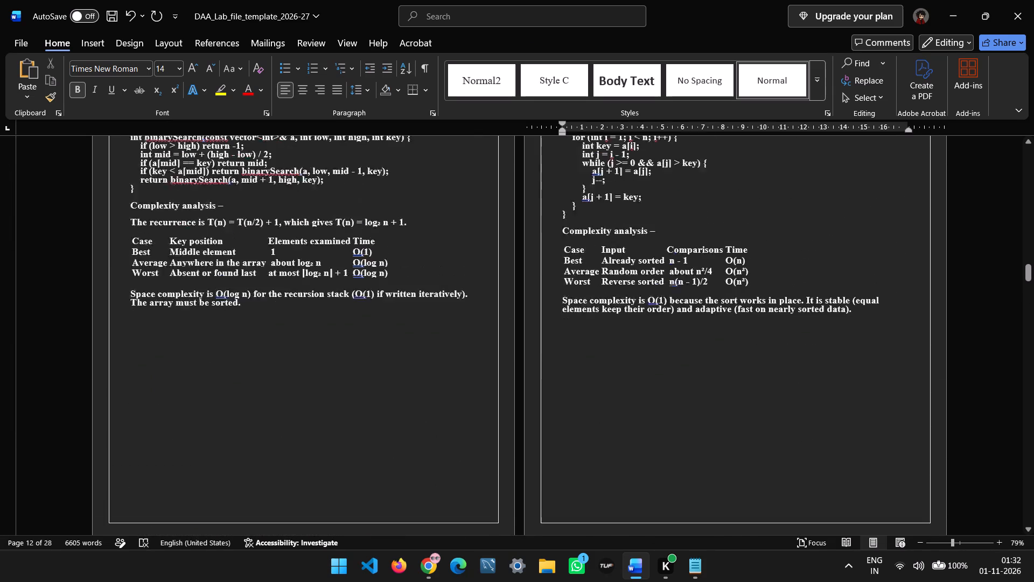
scroll(817, 479, up, 20)
scroll(817, 479, up, 9)
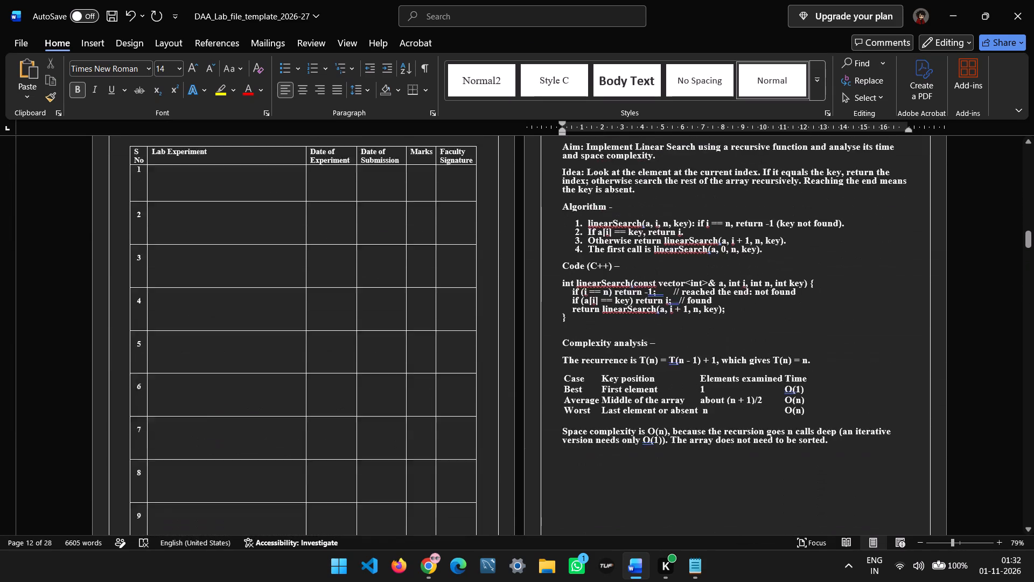
scroll(817, 472, up, 14)
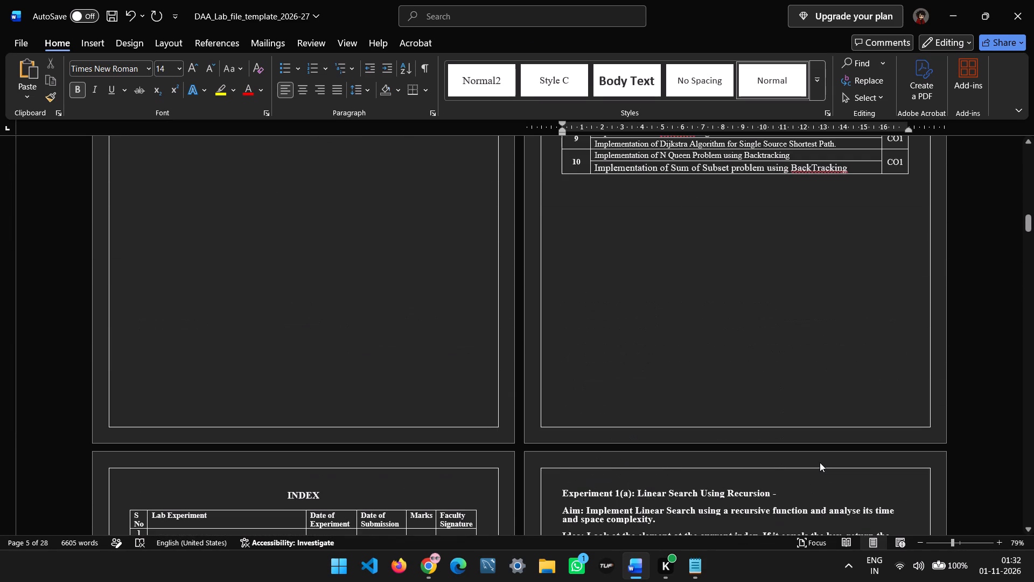
scroll(820, 462, down, 13)
scroll(821, 460, up, 12)
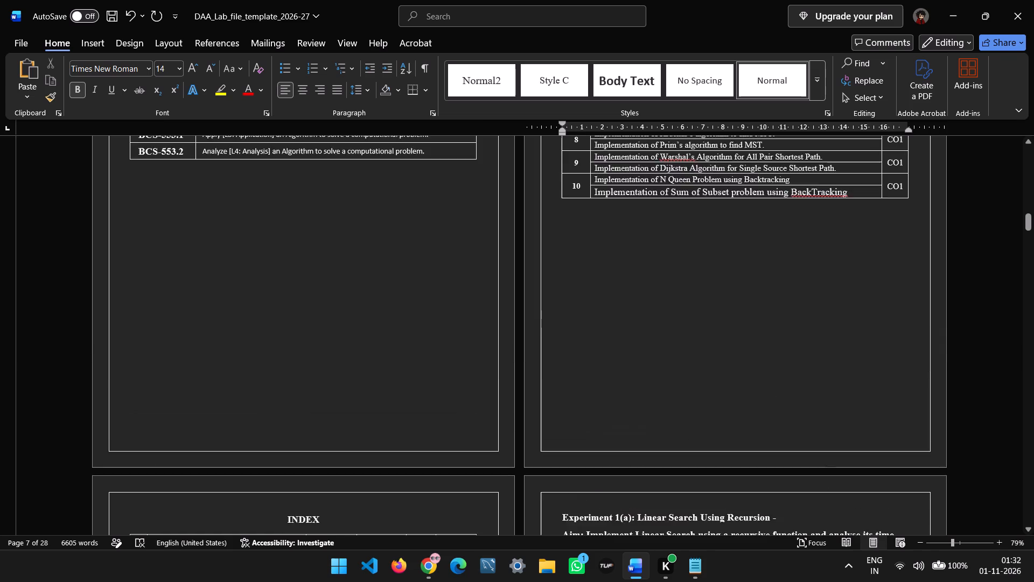
scroll(821, 460, up, 20)
scroll(821, 460, up, 17)
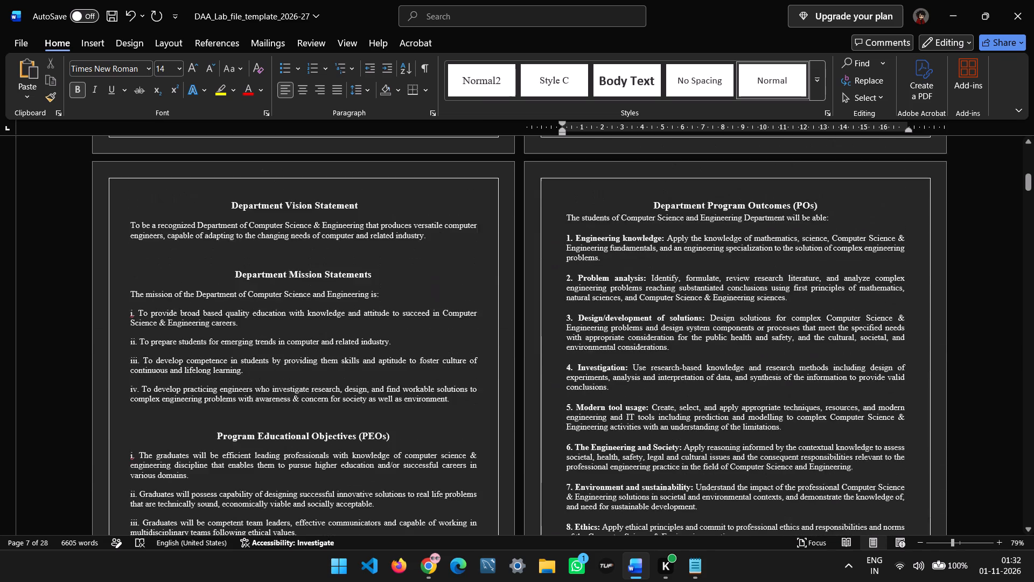
scroll(824, 451, up, 20)
scroll(824, 451, up, 13)
scroll(825, 451, down, 8)
scroll(825, 451, down, 19)
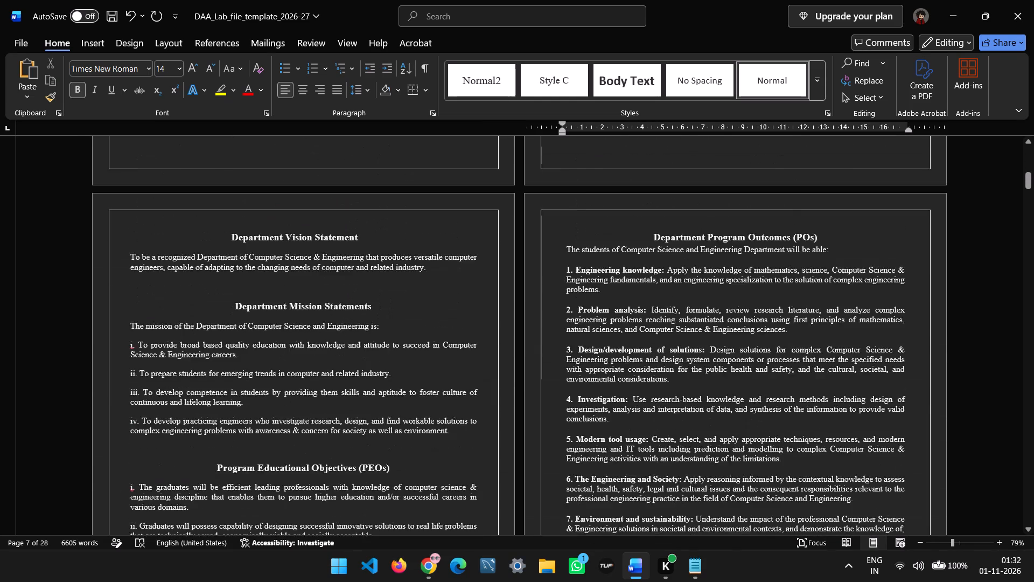
scroll(823, 448, down, 20)
scroll(823, 448, down, 20)
scroll(823, 448, down, 11)
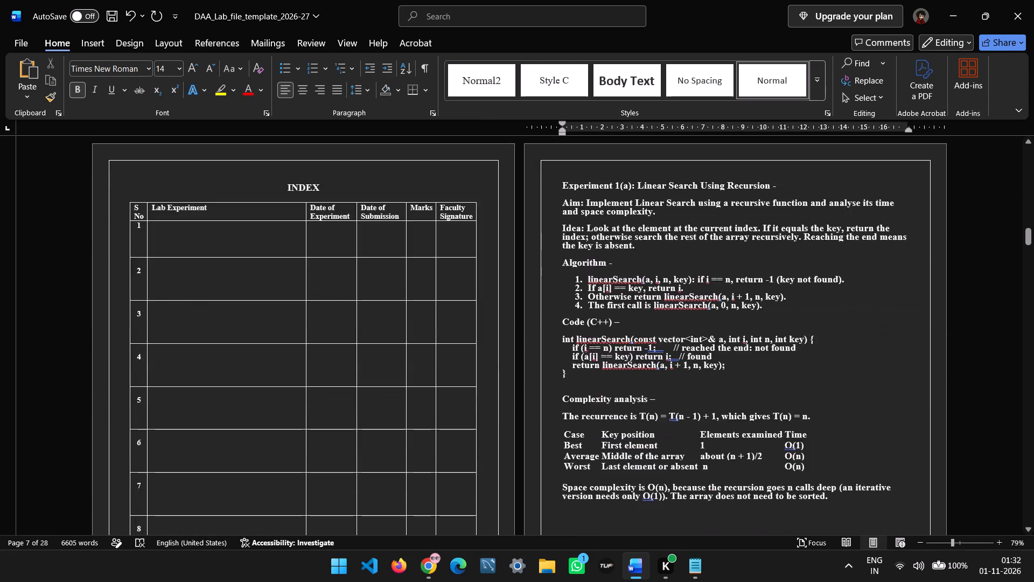
scroll(780, 456, down, 20)
scroll(780, 456, down, 10)
scroll(767, 467, down, 14)
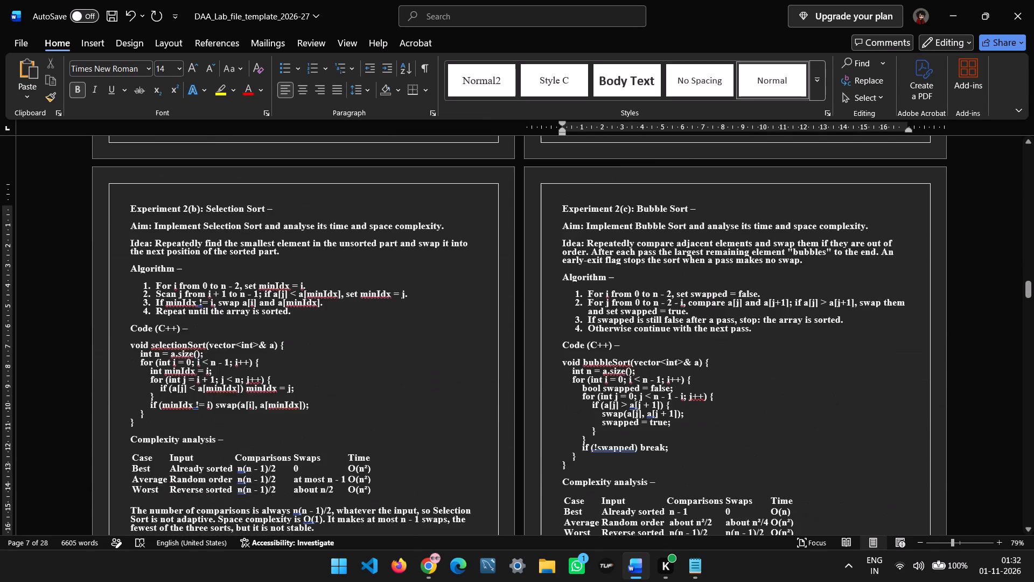
scroll(767, 470, down, 17)
scroll(753, 460, down, 14)
scroll(751, 455, up, 20)
scroll(751, 455, up, 1)
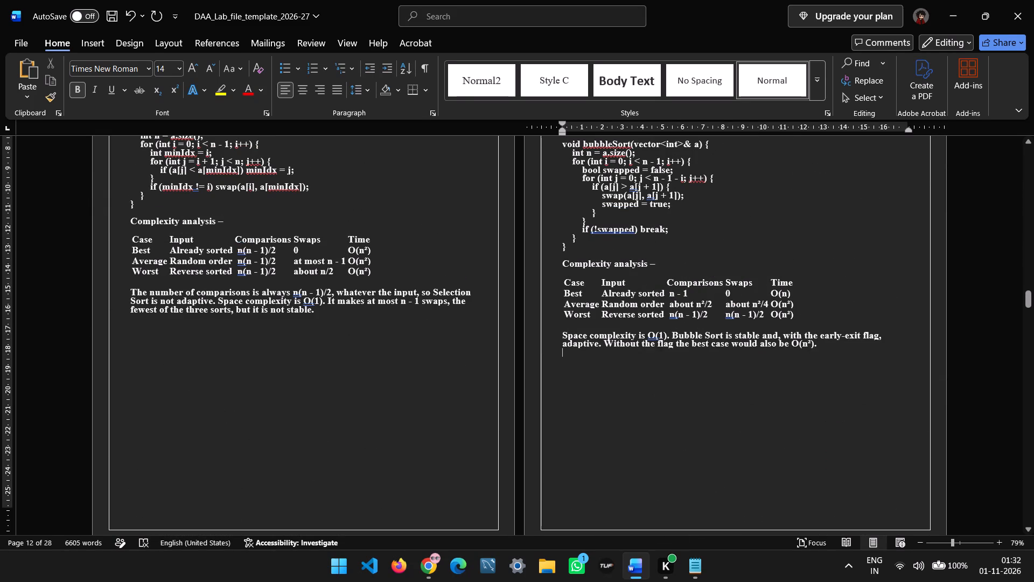
Delete the blank lines above the Experiment 3(a): Merge Sort heading so it starts at the top of its page.
scroll(695, 468, down, 13)
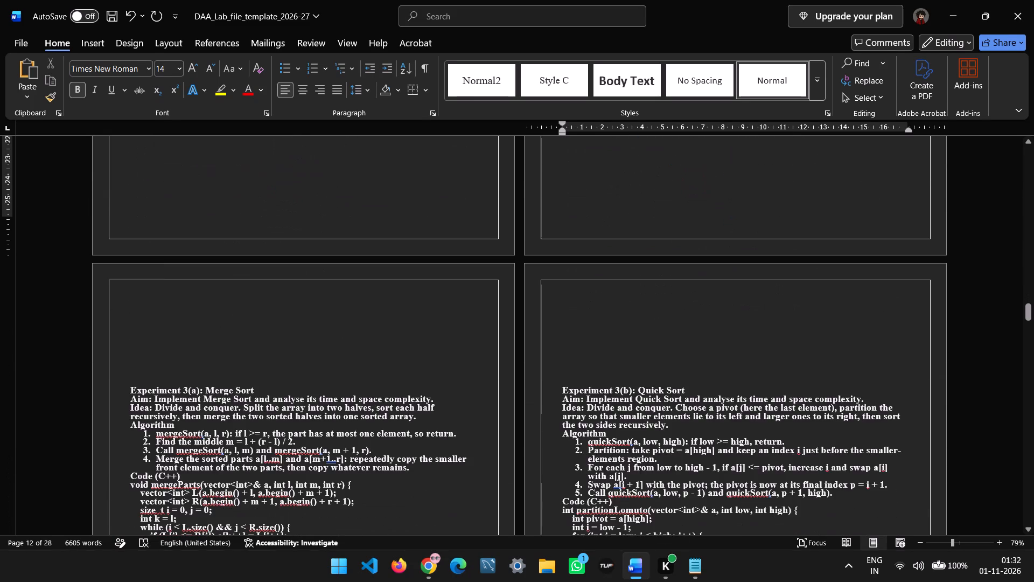
scroll(698, 463, down, 2)
click(128, 315)
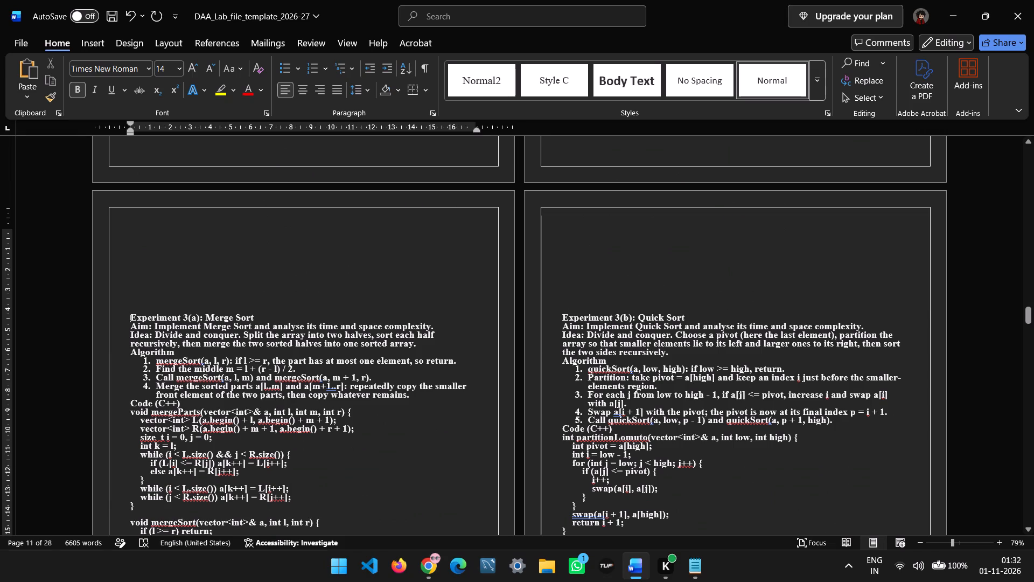
key(BackSpace)
key(BackSpace)
key(BackSpace)
key(BackSpace)
key(BackSpace)
key(BackSpace)
key(BackSpace)
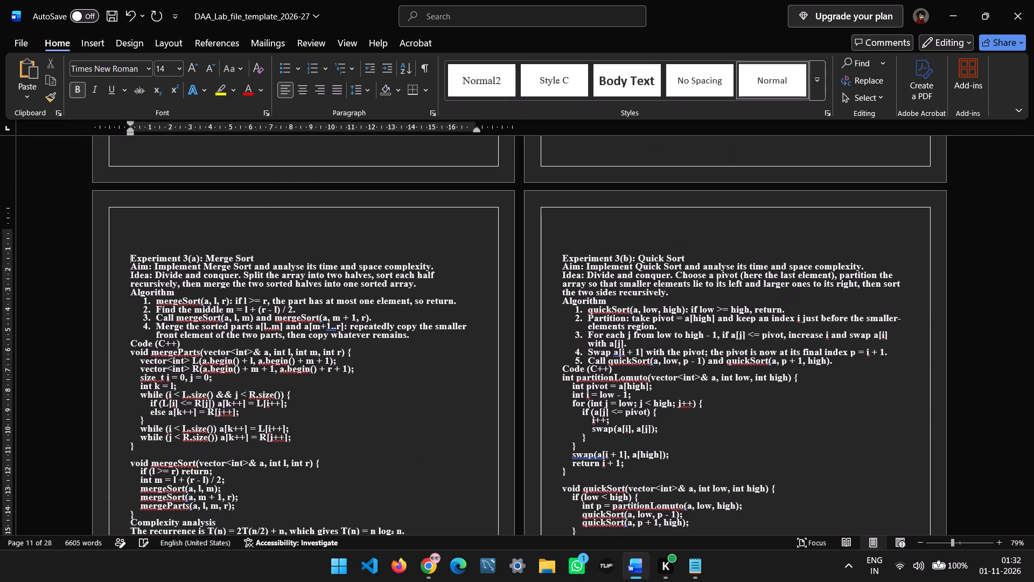
key(BackSpace)
key(BackSpace)
key(BackSpace)
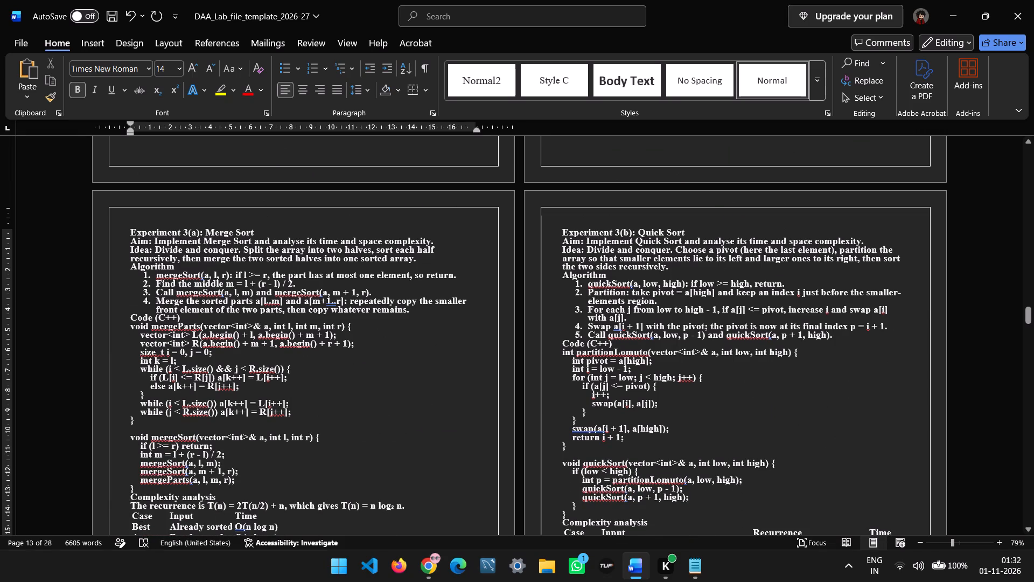
Add a dash after the Experiment 3(a): Merge Sort heading and insert a blank line below it.
click(257, 231)
key(space)
key(minus)
key(Return)
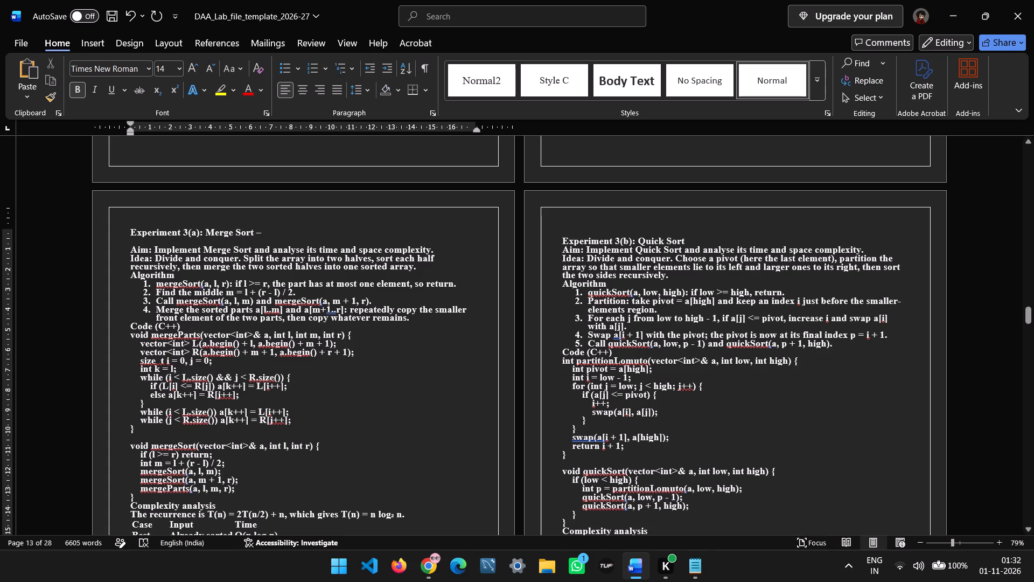
Insert a blank line after the Aim and after the Idea paragraph in Experiment 3(a).
click(443, 251)
key(Return)
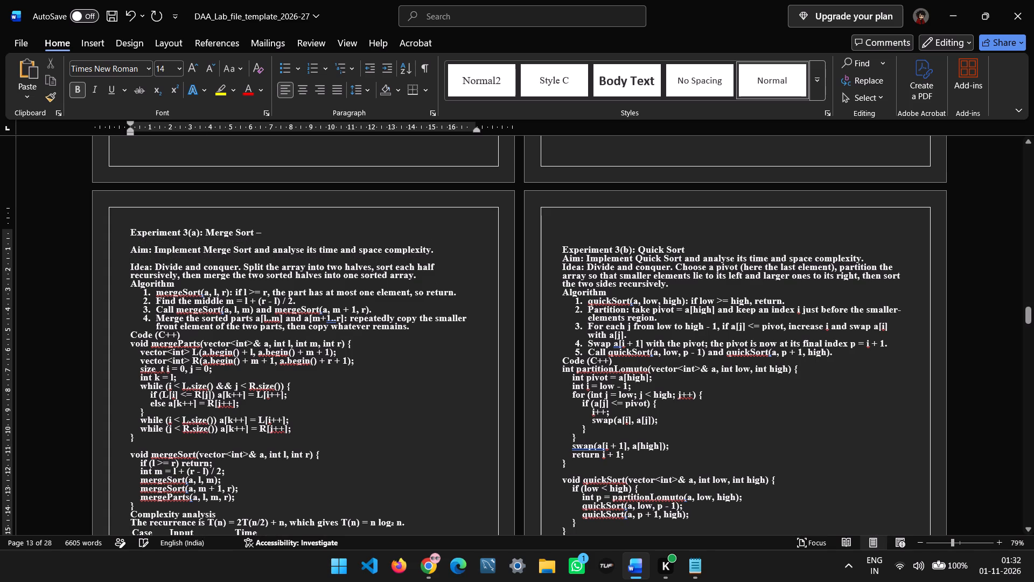
click(429, 280)
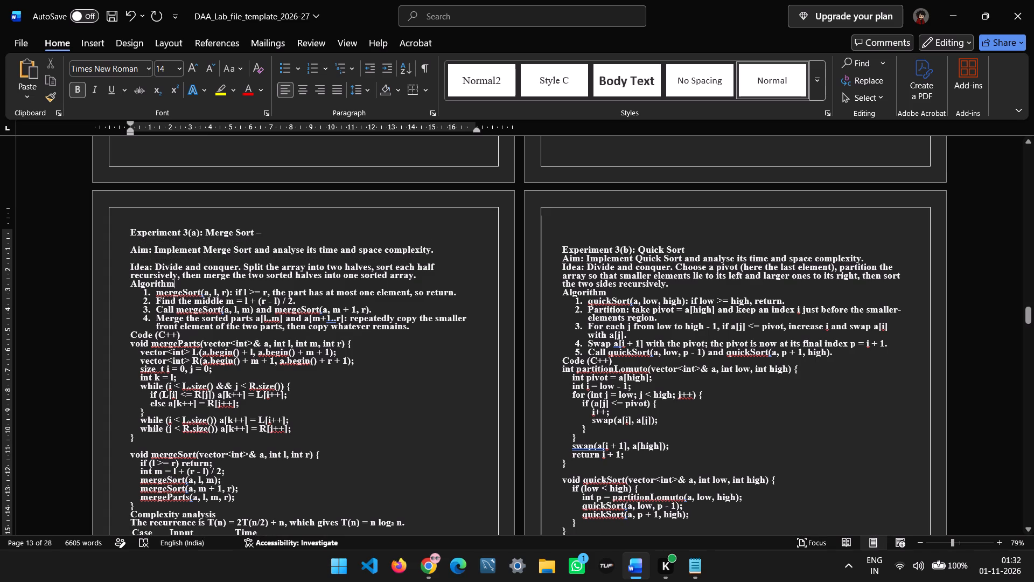
click(427, 274)
key(Return)
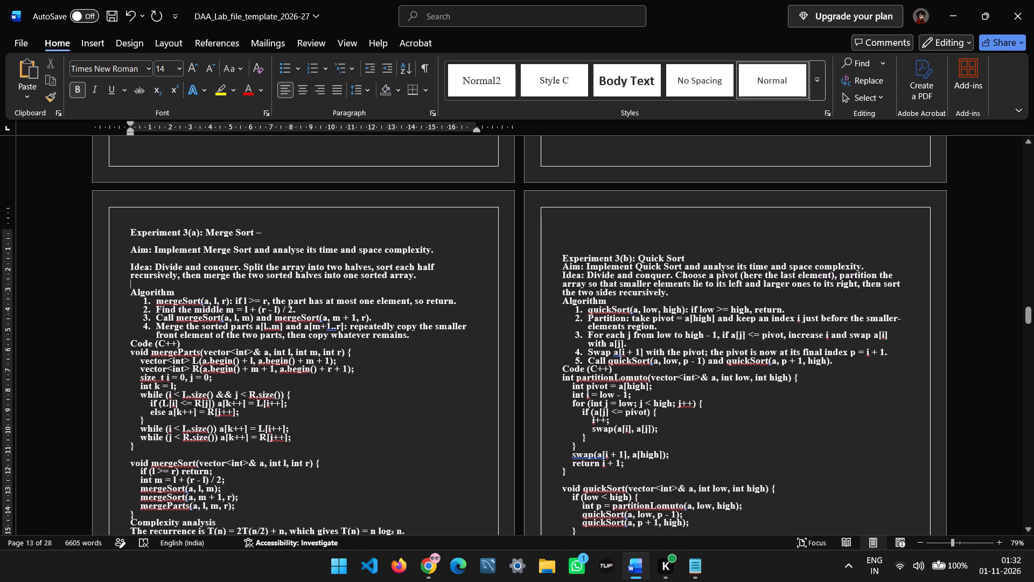
Add a dash after the Algorithm label in Experiment 3(a) and insert a blank line below it.
click(184, 292)
key(space)
key(minus)
key(space)
key(Return)
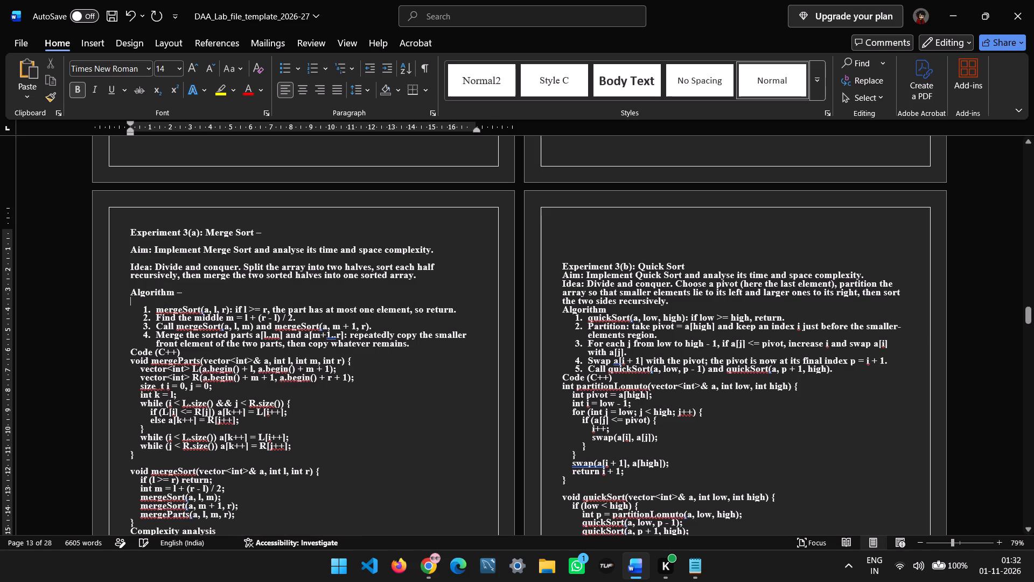
Insert a blank line above the Code (C++) label in Experiment 3(a), add a dash after it and insert a blank line below.
click(132, 348)
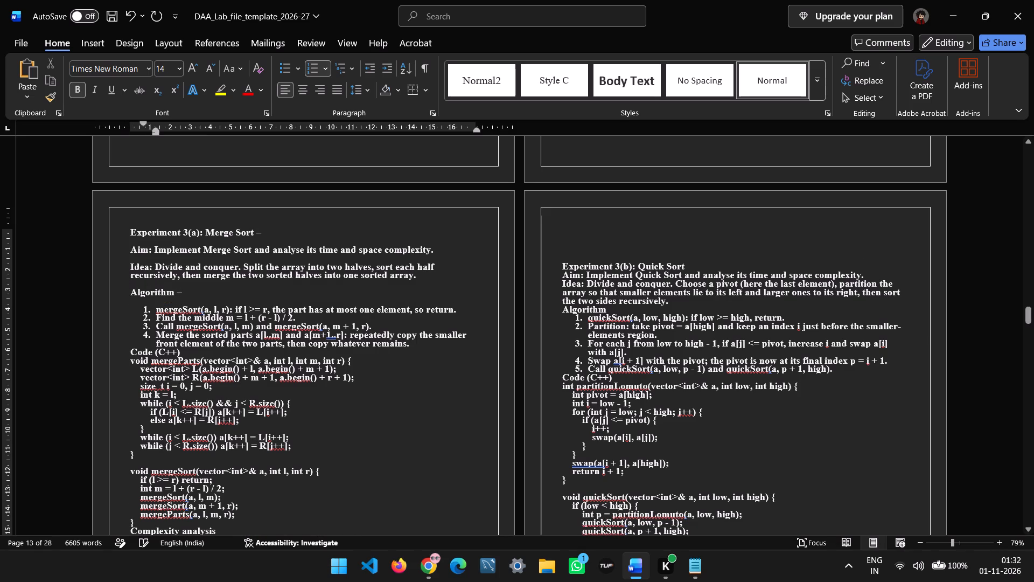
click(131, 354)
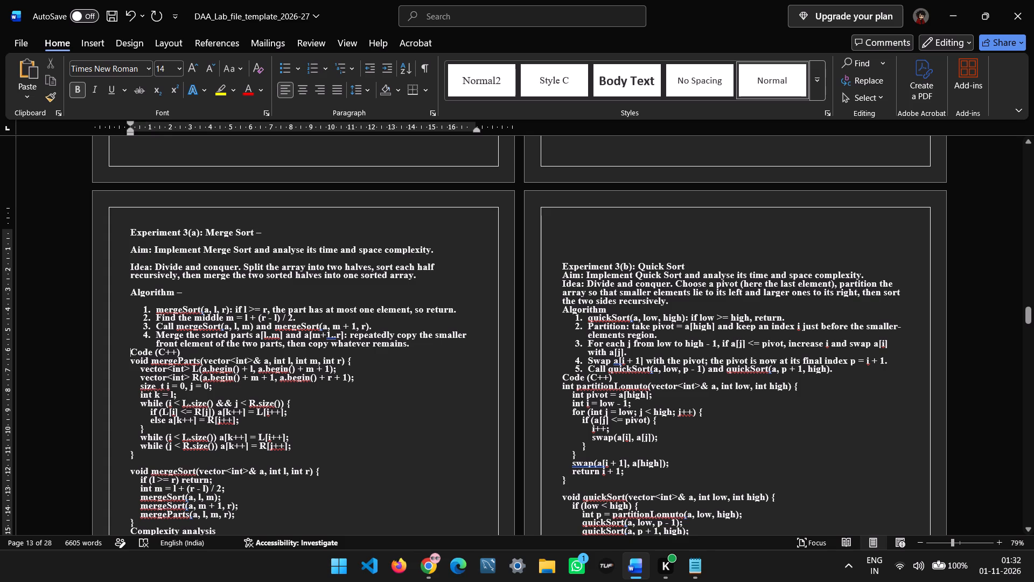
key(Return)
click(188, 361)
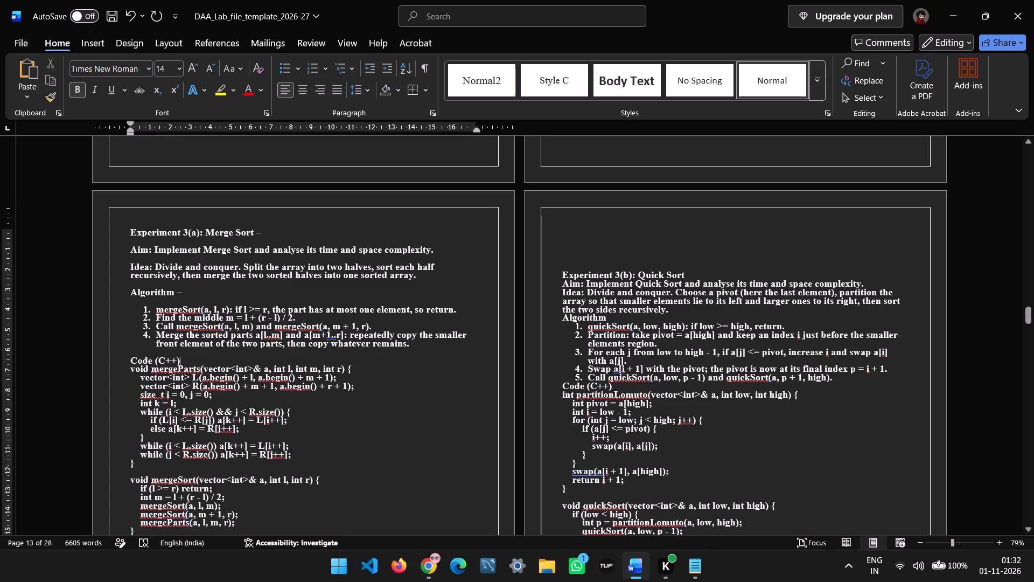
key(space)
key(minus)
key(Return)
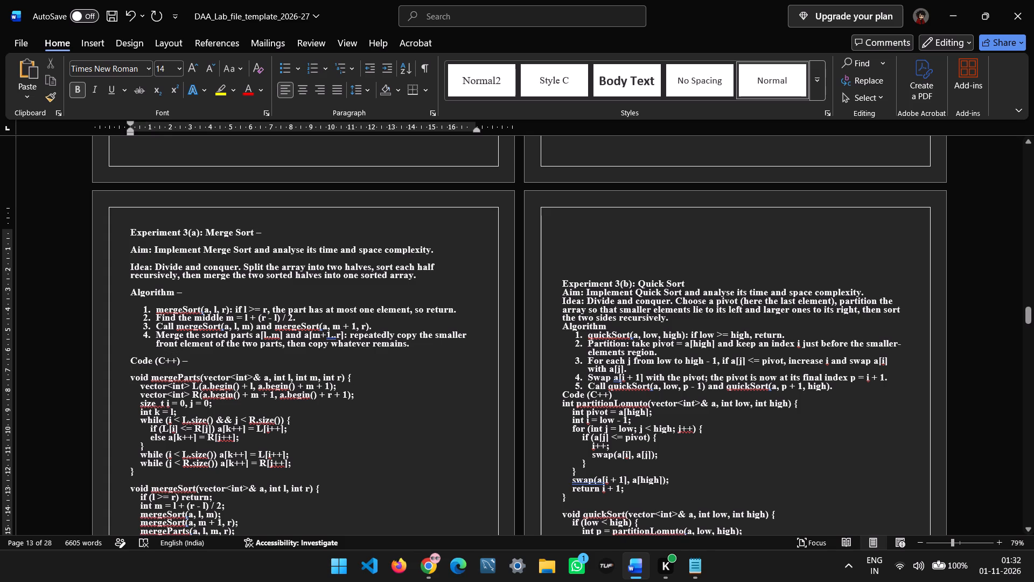
Insert a blank line above the Complexity analysis label in Experiment 3(a), add a dash after it and insert a blank line below.
click(142, 468)
scroll(163, 489, down, 3)
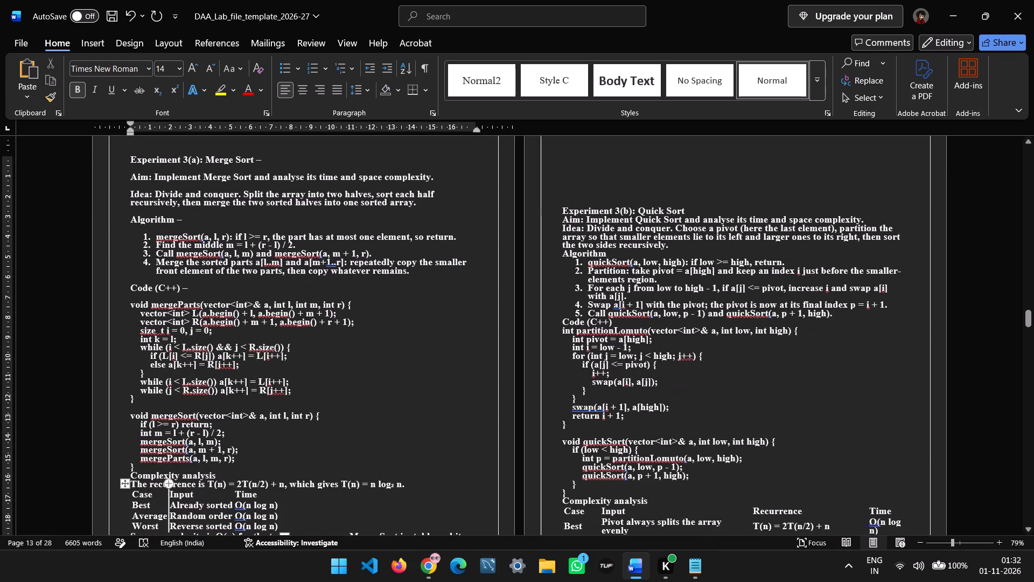
click(144, 469)
key(Return)
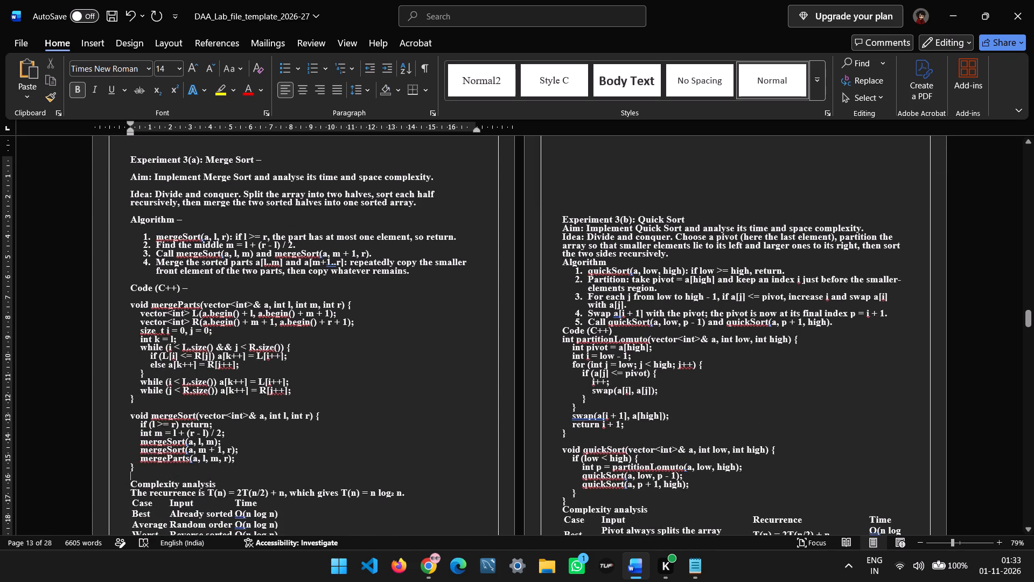
click(222, 482)
key(space)
key(minus)
key(Return)
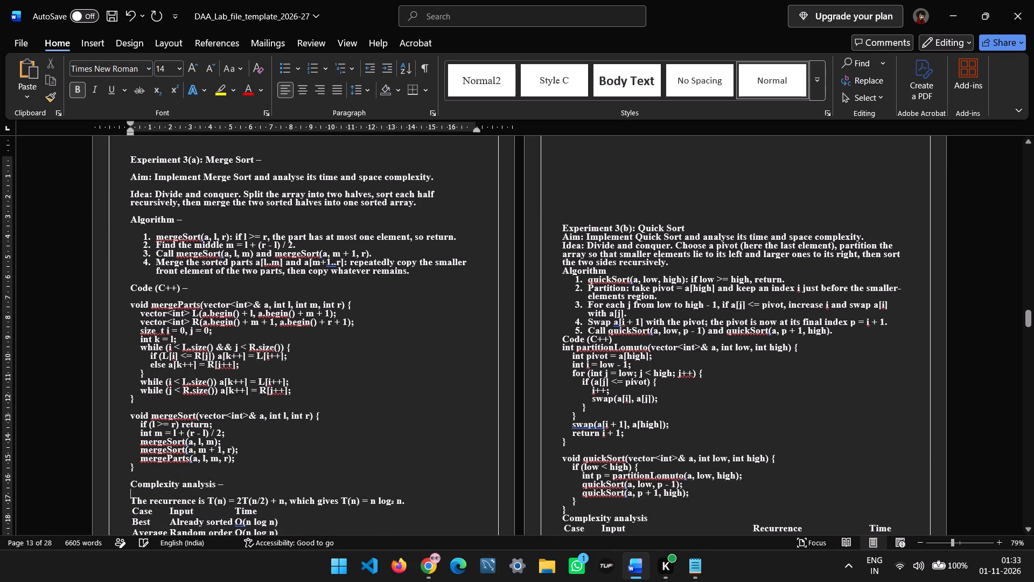
Add an empty row below the Worst row of the Merge Sort complexity table, separating it from the space complexity paragraph.
scroll(237, 498, down, 2)
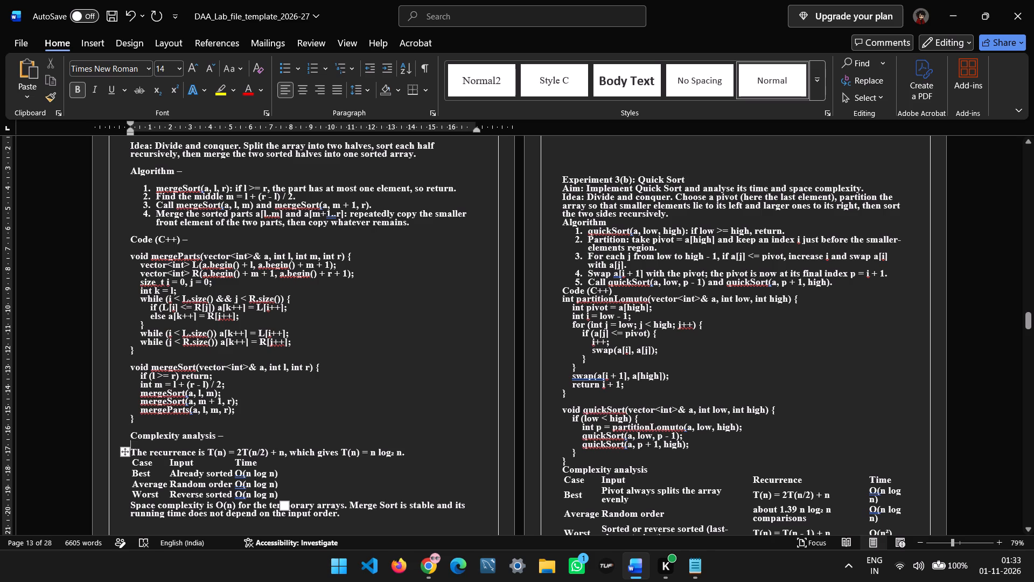
click(288, 494)
key(Return)
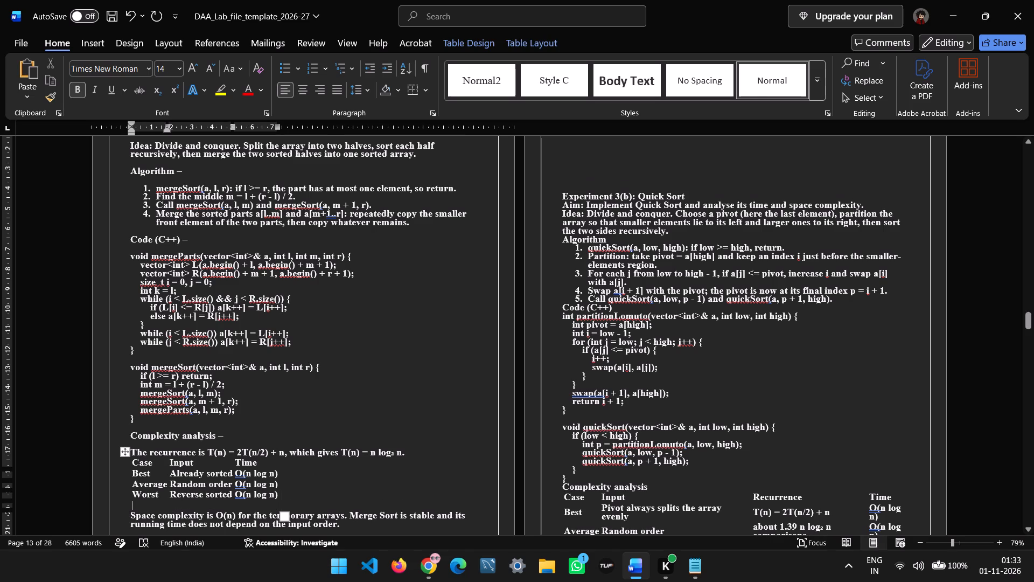
click(319, 475)
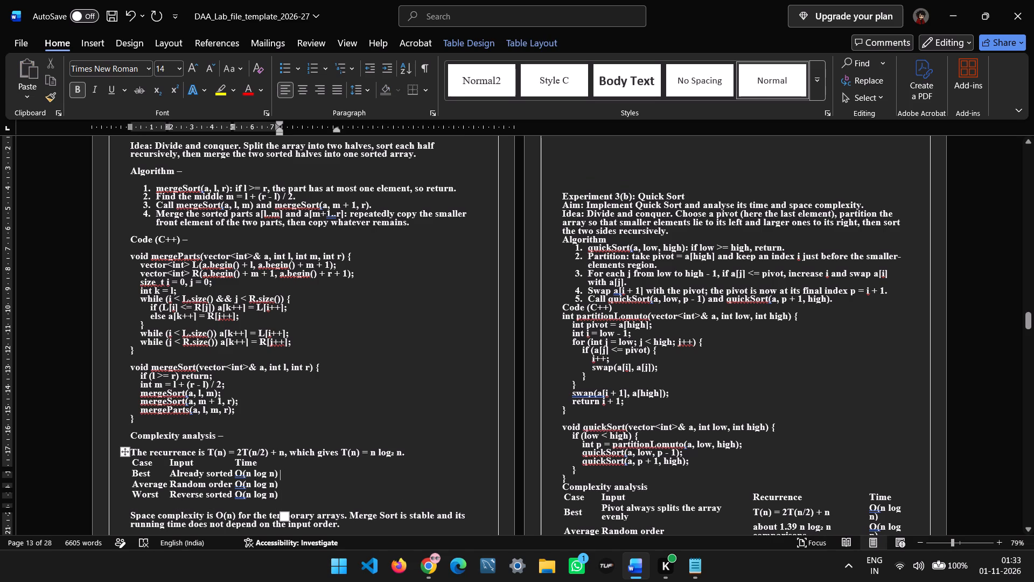
click(423, 531)
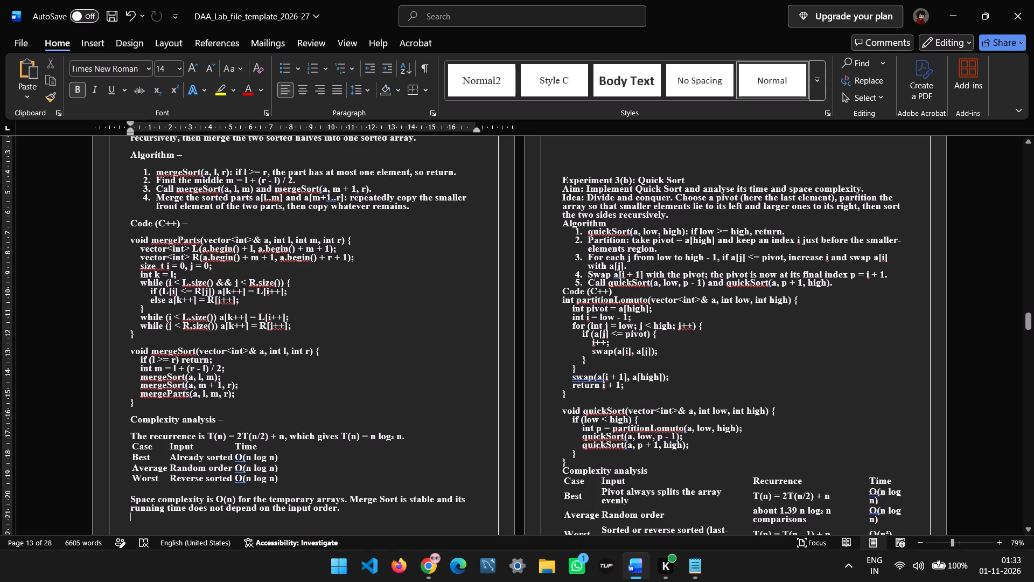
Delete the blank lines above the Experiment 3(b): Quick Sort heading so it starts at the top of its page.
scroll(436, 440, down, 4)
scroll(429, 434, up, 9)
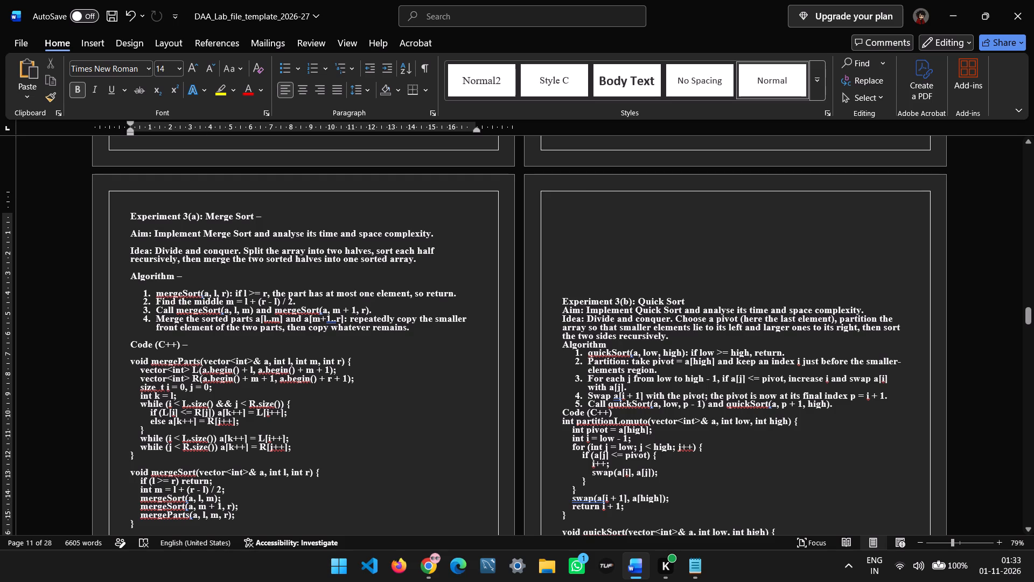
click(560, 300)
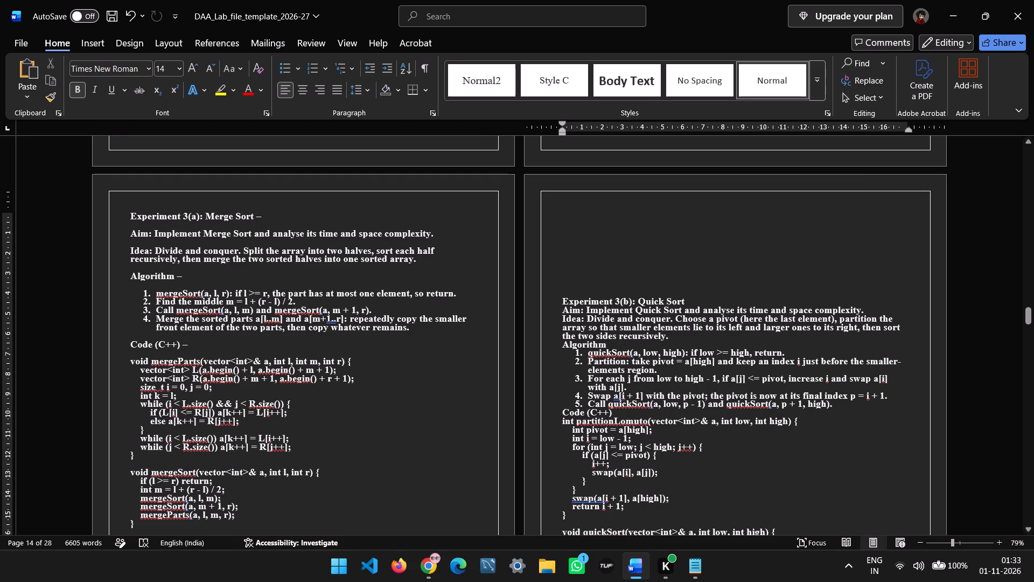
key(BackSpace)
key(BackSpace)
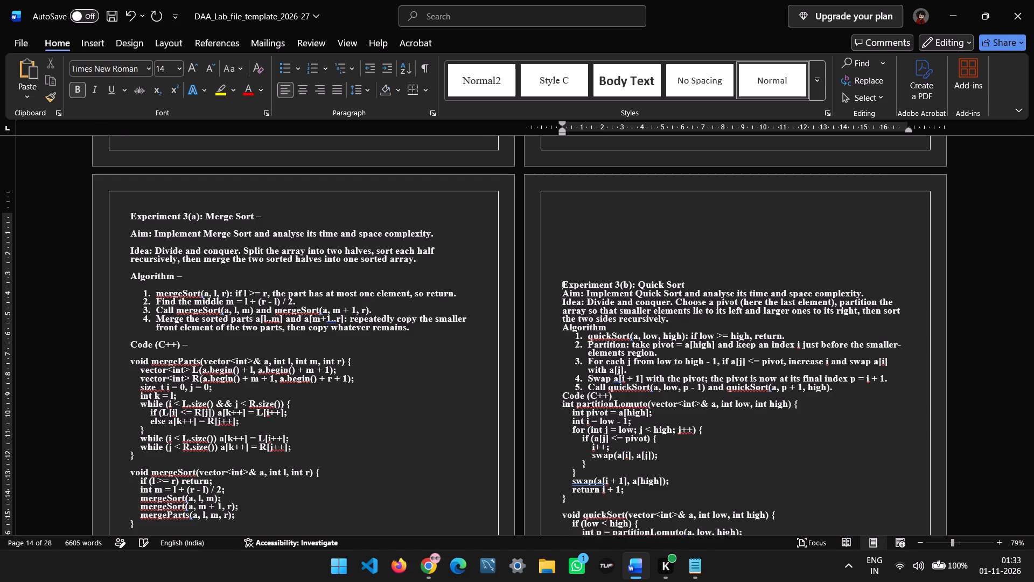
key(BackSpace)
key(BackSpace)
key(BackSpace)
key(BackSpace)
key(BackSpace)
key(BackSpace)
key(BackSpace)
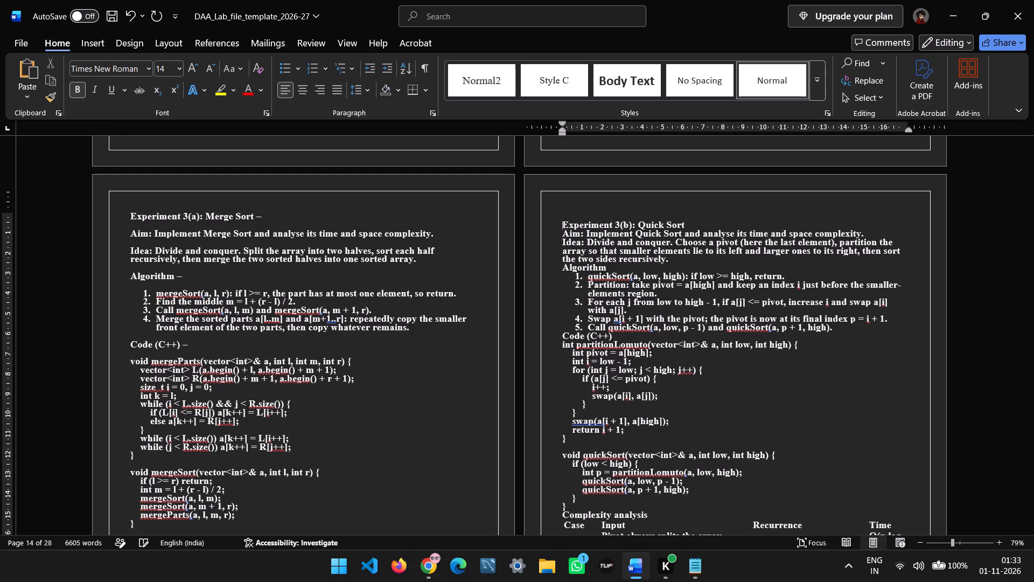
key(BackSpace)
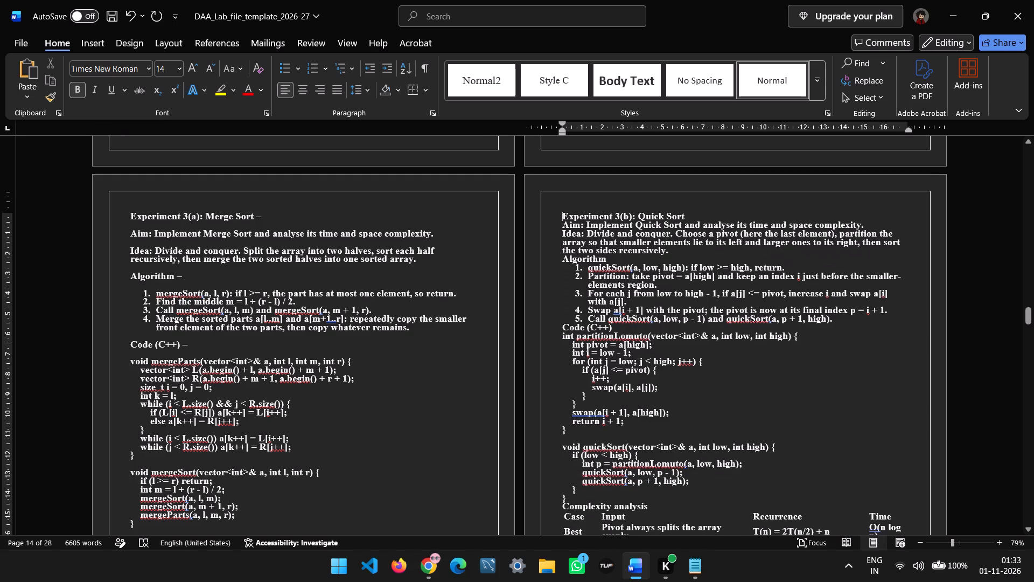
Add a dash after the Experiment 3(b): Quick Sort heading and insert a blank line below it.
click(690, 214)
key(space)
key(minus)
key(Return)
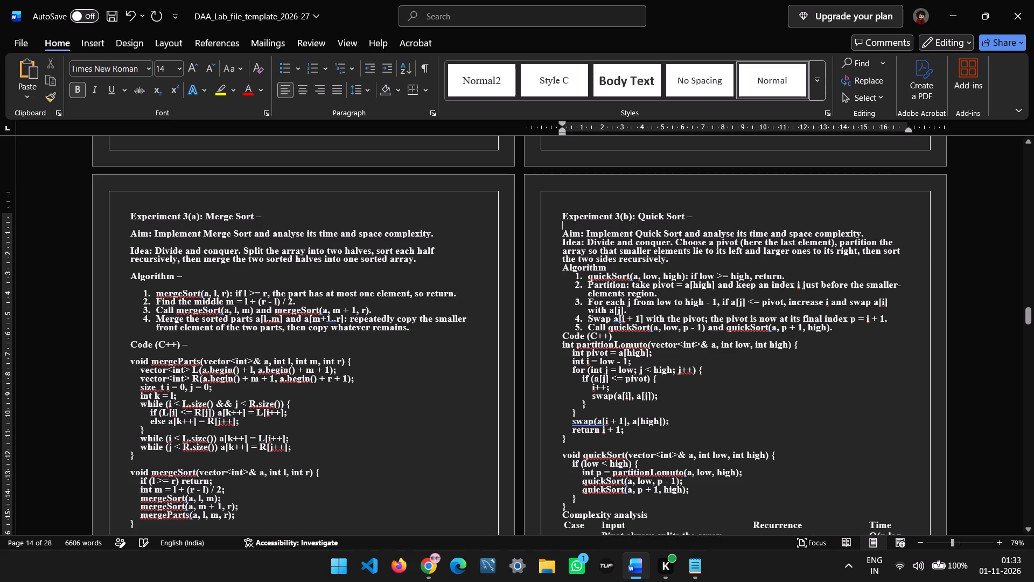
Insert a blank line after the Aim and after the Idea paragraph in Experiment 3(b).
click(871, 232)
key(Return)
click(674, 274)
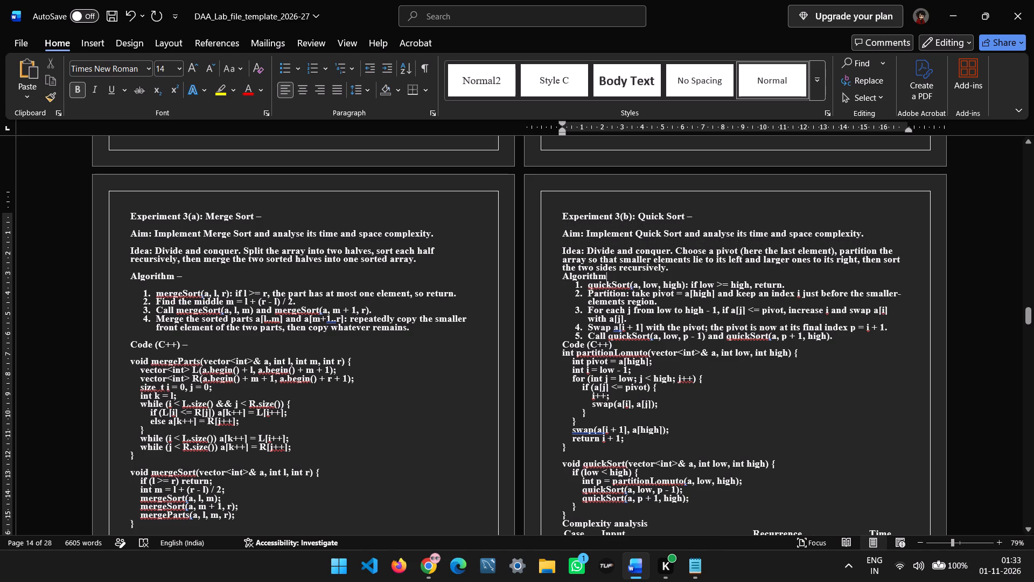
click(673, 265)
key(Return)
Add a dash after the Algorithm label in Experiment 3(b) and insert a blank line below it.
click(648, 287)
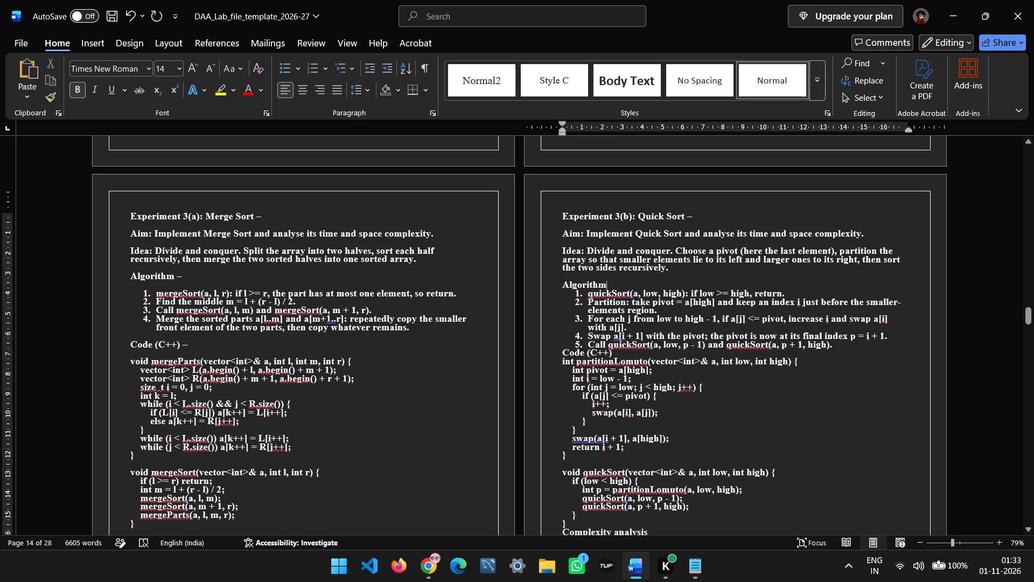
key(space)
key(minus)
key(Return)
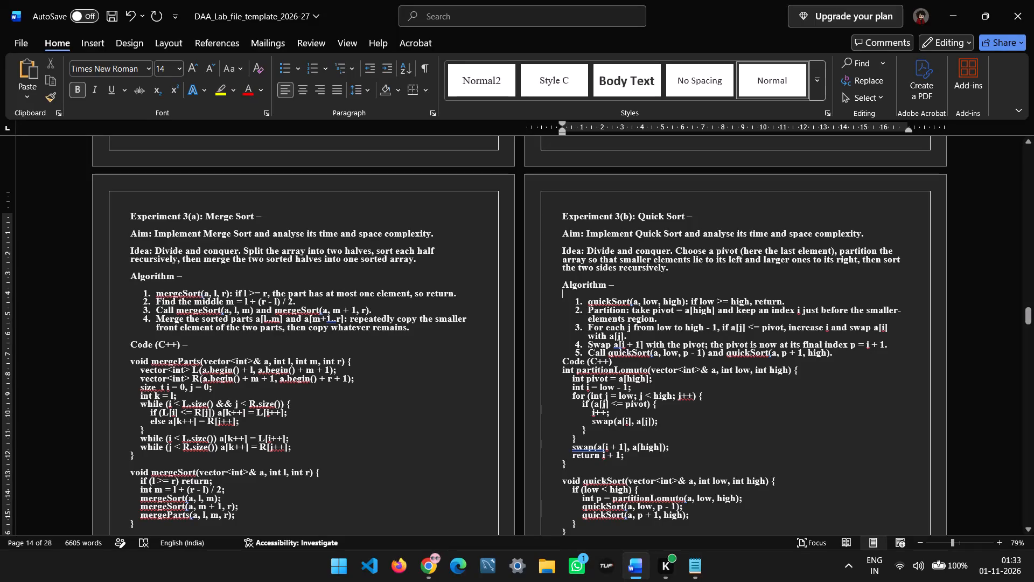
Insert a blank line above the Code (C++) label in Experiment 3(b), add a dash after it and insert a blank line below.
click(561, 362)
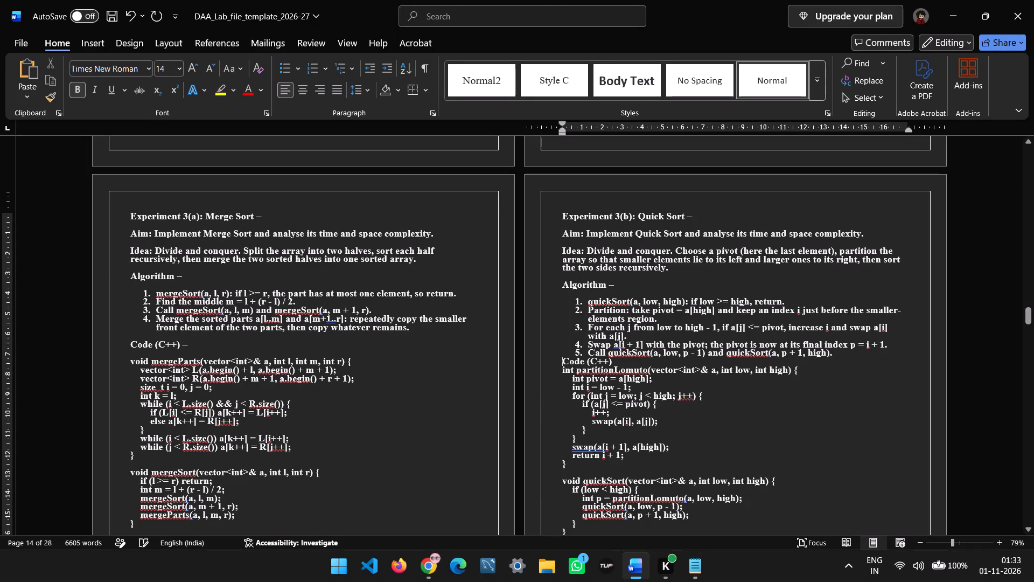
key(Return)
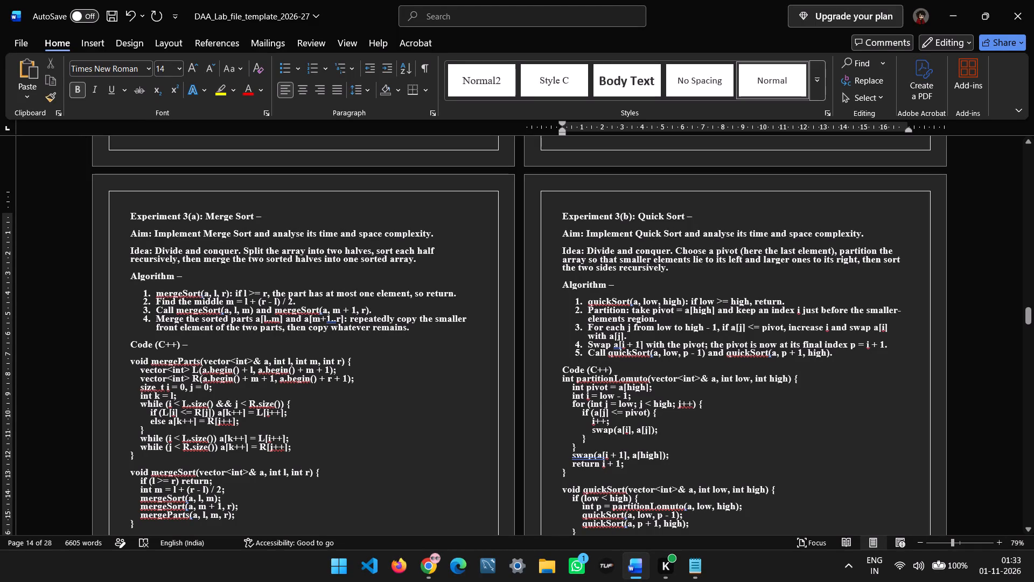
click(614, 368)
key(space)
key(minus)
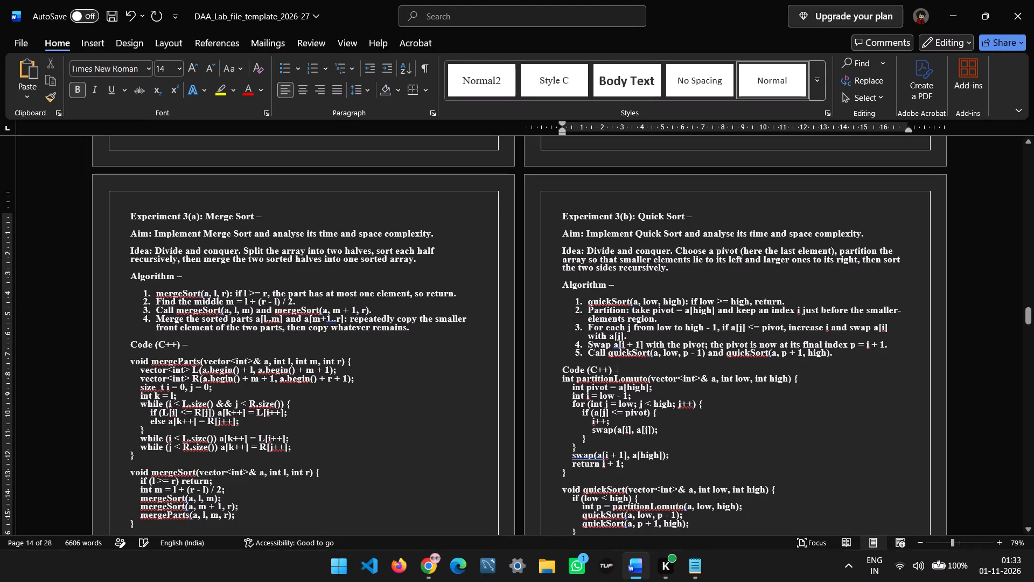
click(626, 379)
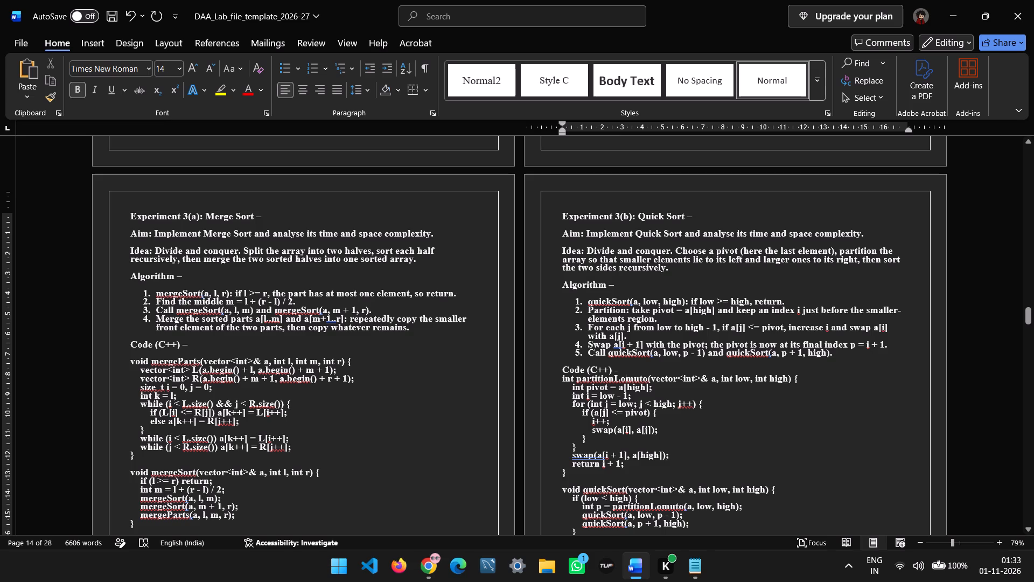
click(560, 378)
key(Return)
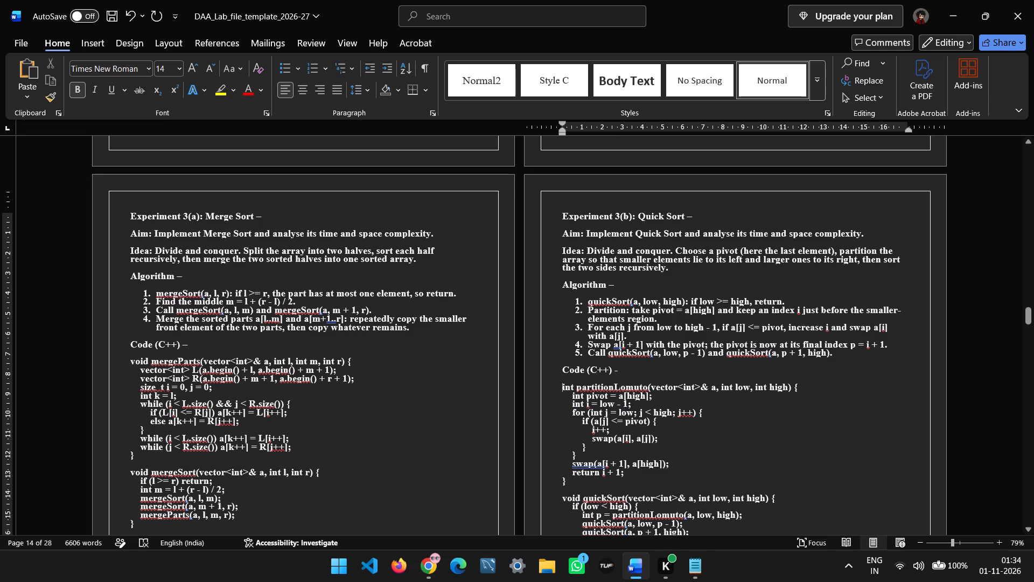
Insert a blank line above the Complexity analysis label in Experiment 3(b), add a dash after it and insert a blank line below.
scroll(580, 501, down, 3)
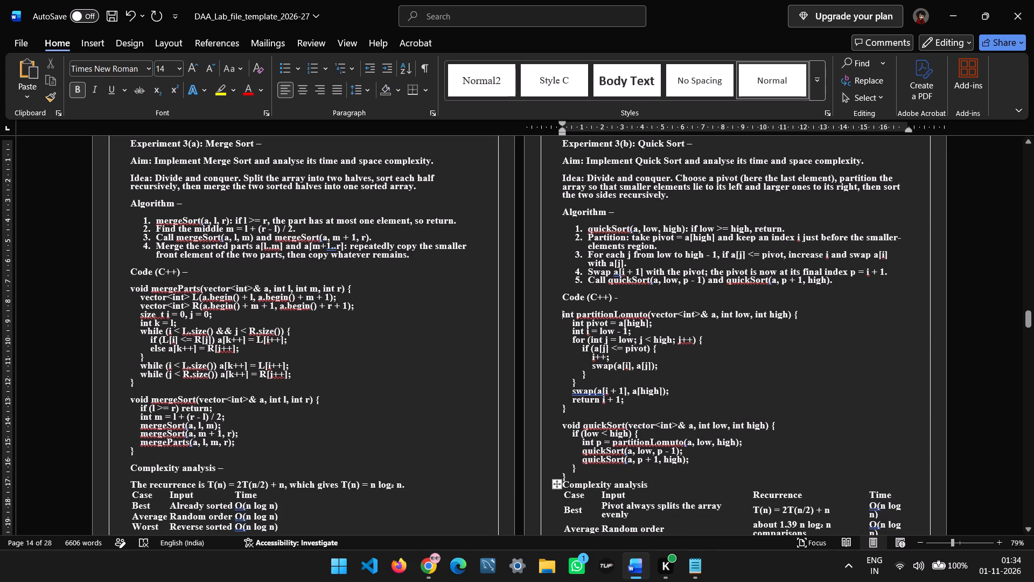
click(581, 477)
key(Return)
click(656, 495)
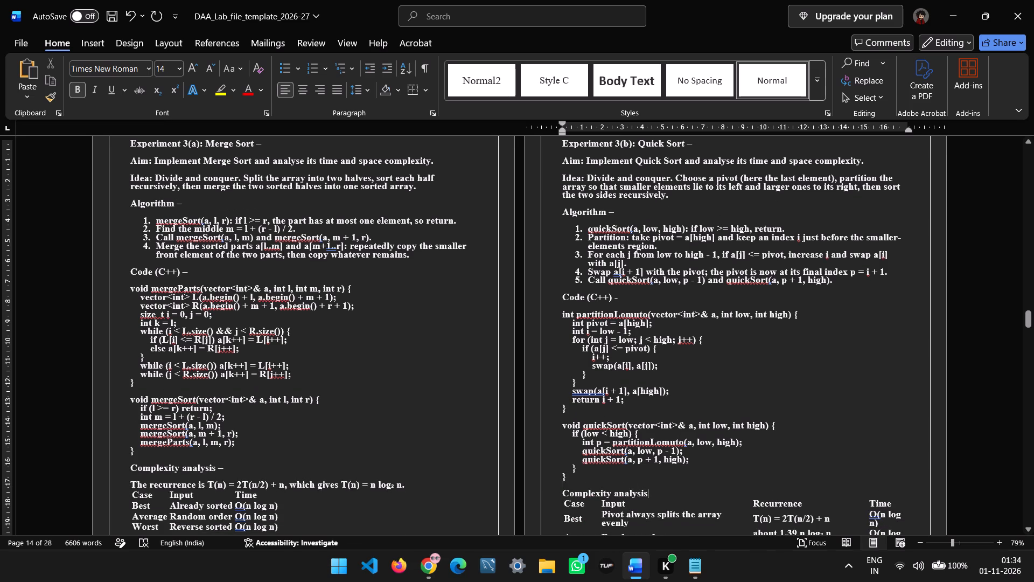
key(space)
text(-)
key(Return)
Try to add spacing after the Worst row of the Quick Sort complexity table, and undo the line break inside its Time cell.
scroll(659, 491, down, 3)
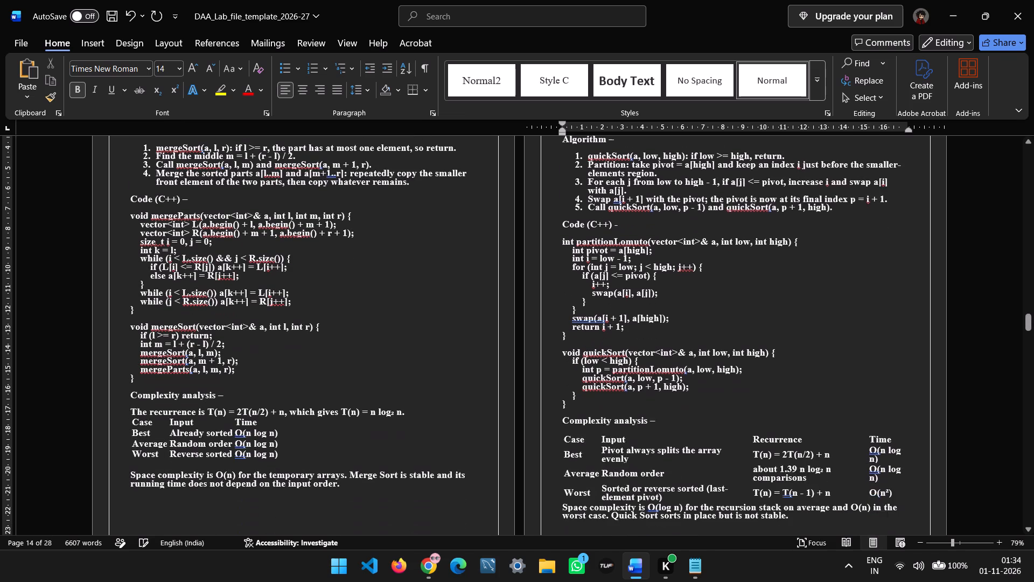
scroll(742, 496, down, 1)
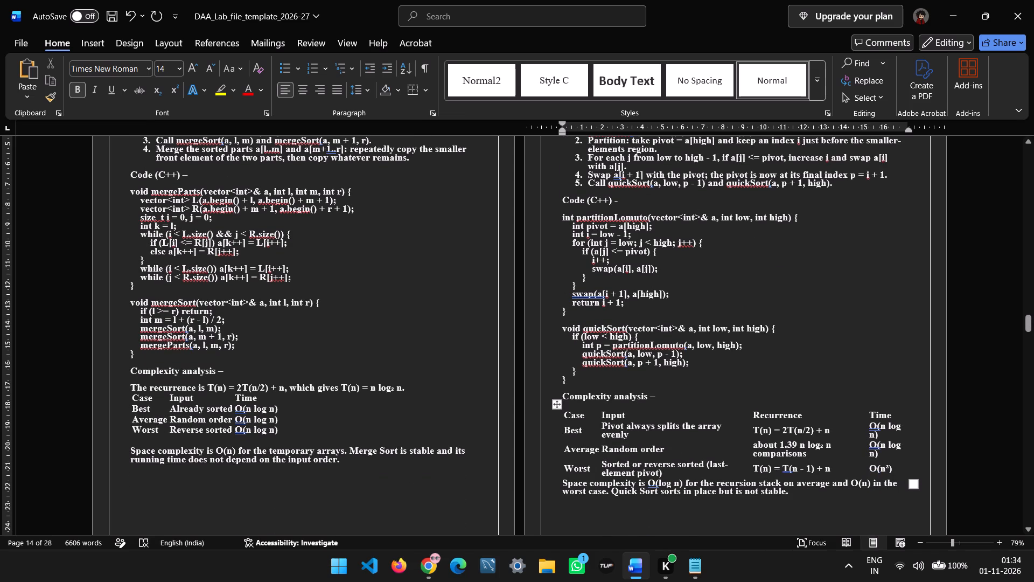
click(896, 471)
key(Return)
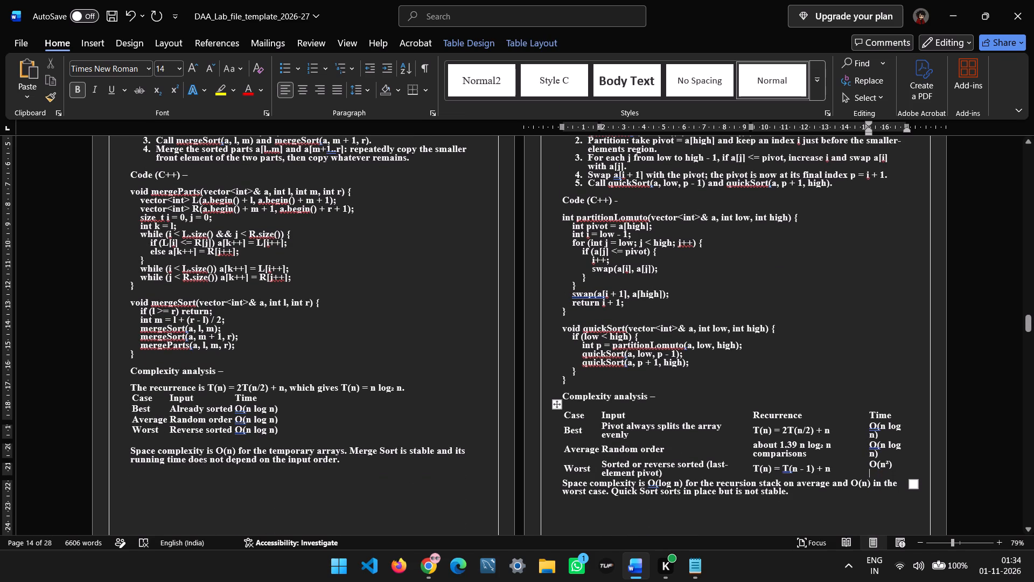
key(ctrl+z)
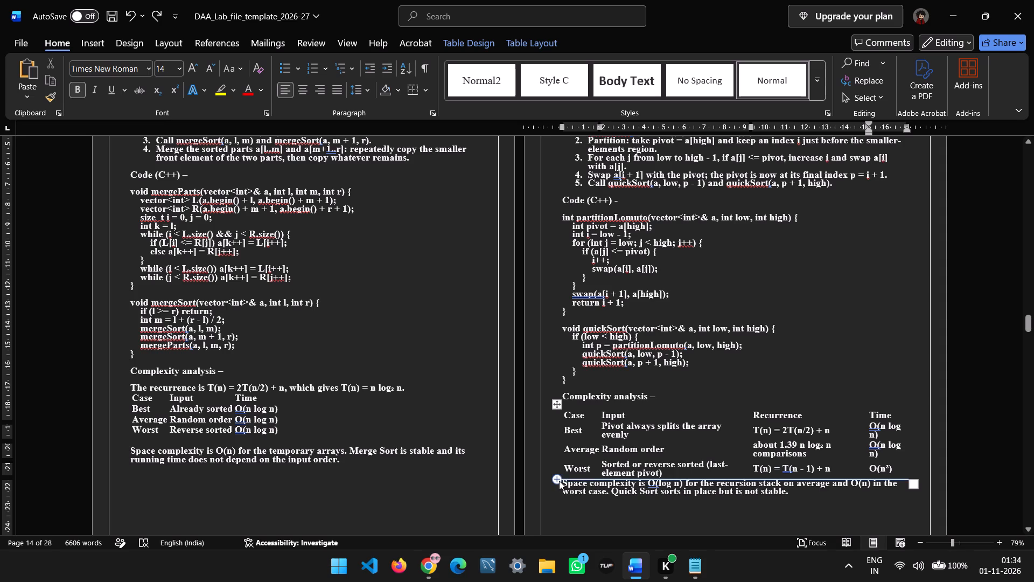
Insert a blank line between the Quick Sort complexity table and the Space complexity paragraph below it.
click(564, 484)
key(Return)
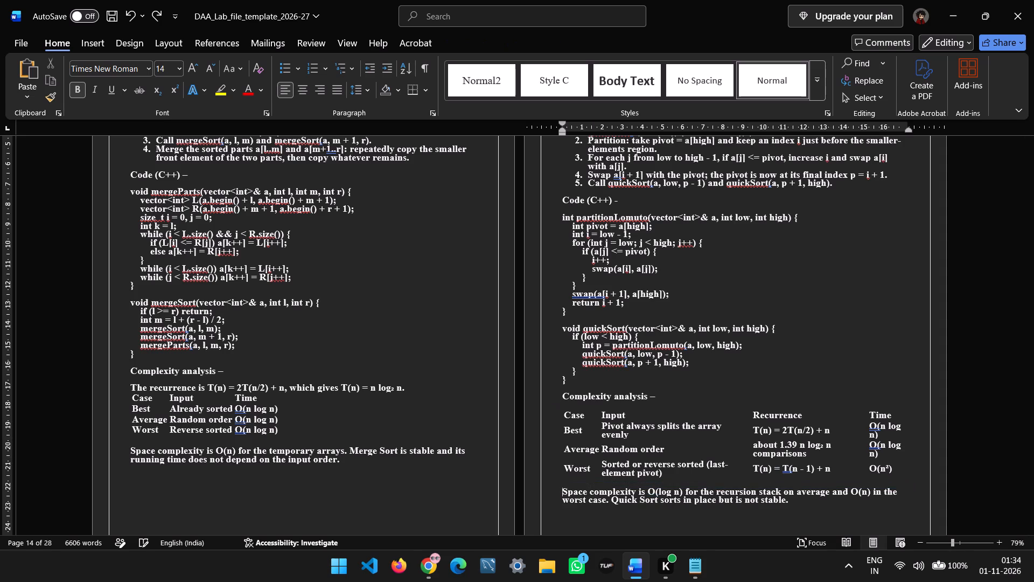
click(803, 512)
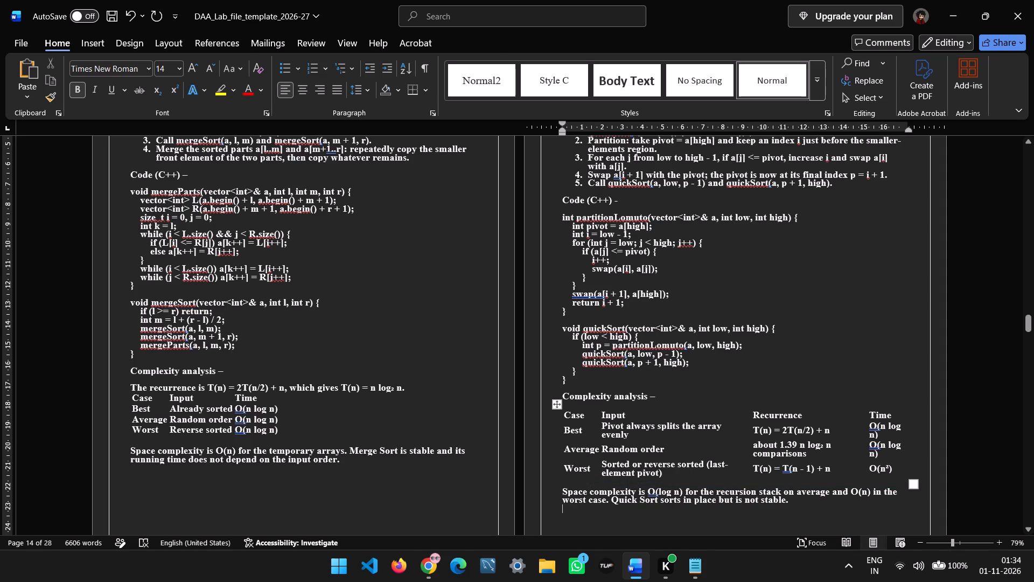
Delete the nine blank lines above the Experiment 4(a): Heap Sort heading so it starts at the top of its page.
scroll(641, 411, up, 7)
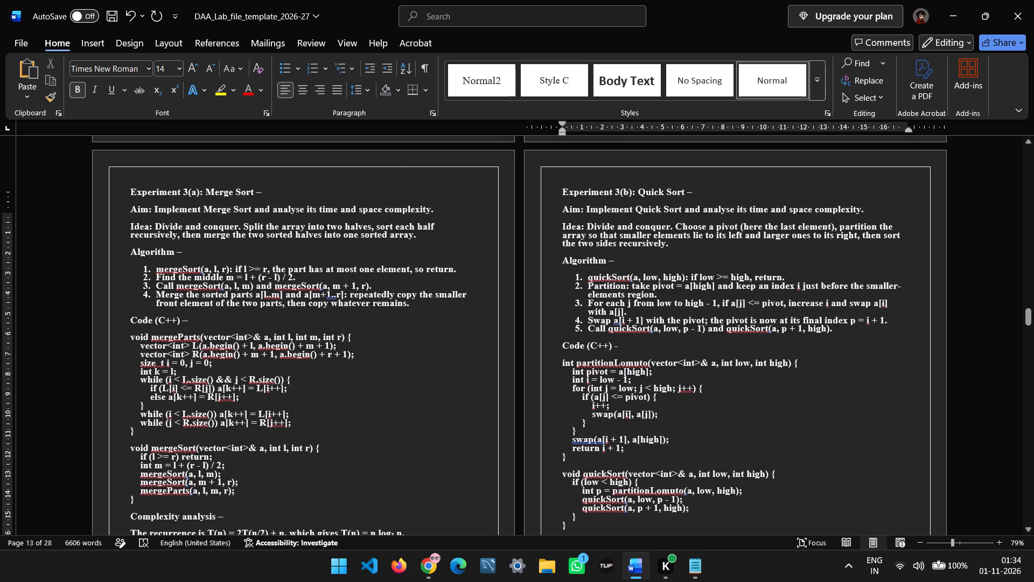
scroll(634, 427, down, 15)
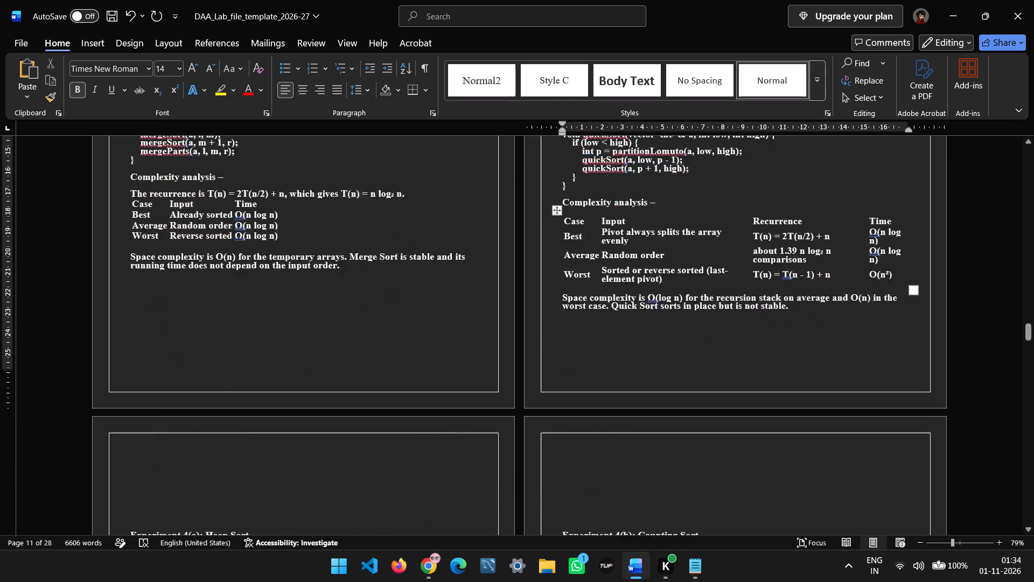
scroll(634, 434, down, 6)
click(129, 385)
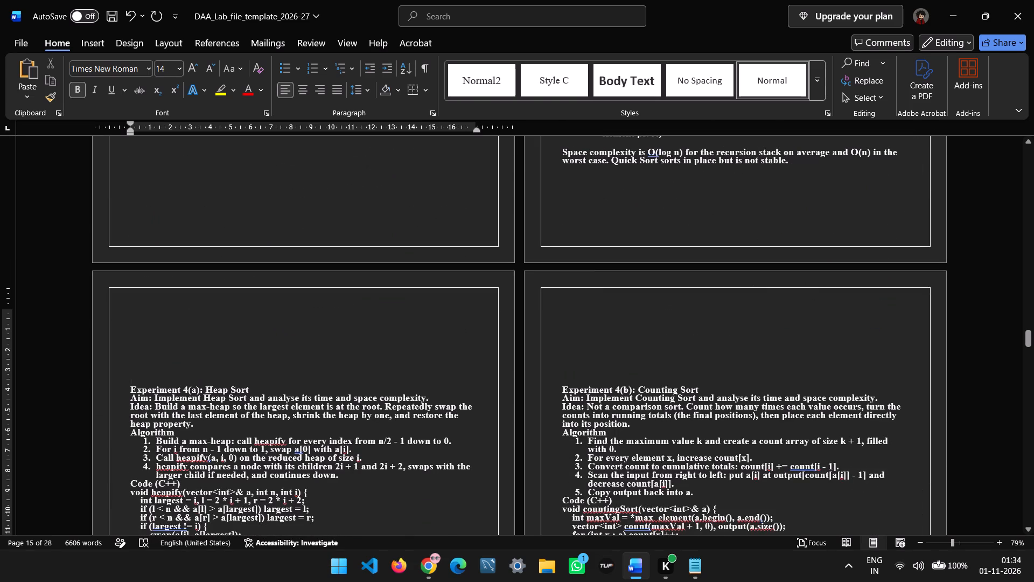
click(130, 389)
key(BackSpace)
key(BackSpace)
key(BackSpace)
key(BackSpace)
key(BackSpace)
key(BackSpace)
key(BackSpace)
key(BackSpace)
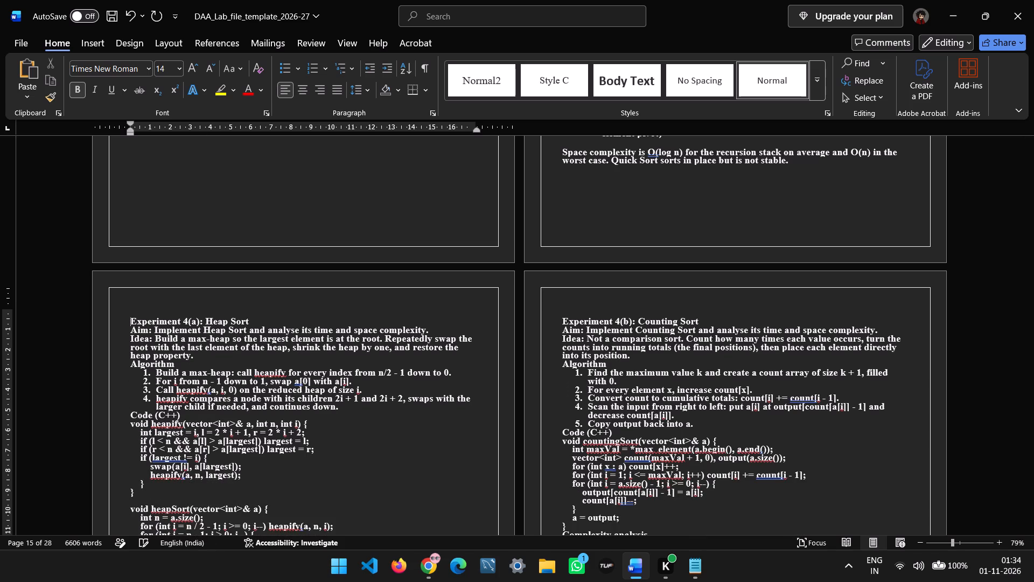
key(BackSpace)
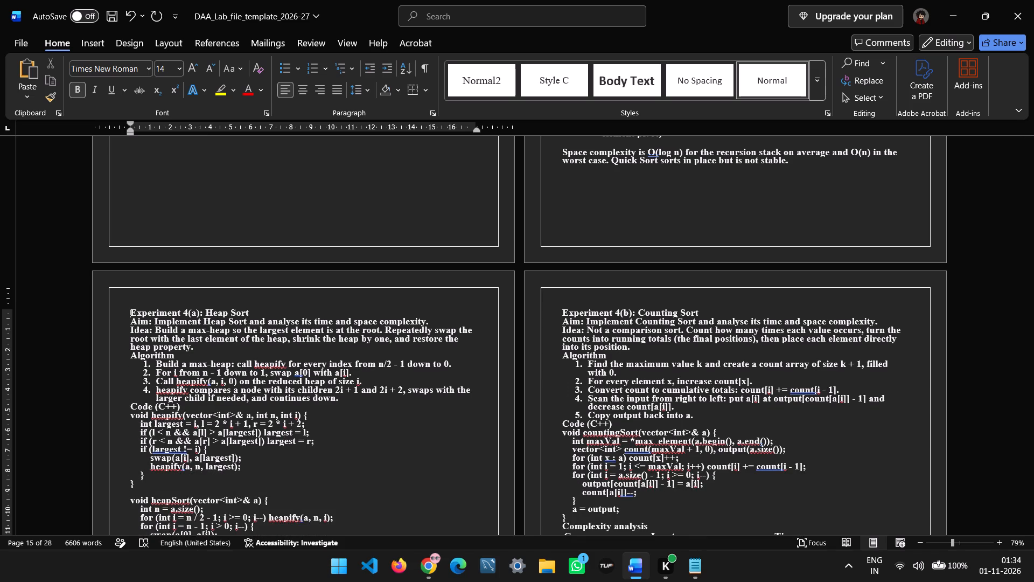
Add a dash after the Experiment 4(a): Heap Sort heading and insert a blank line below both the heading and the Aim line.
scroll(132, 389, up, 11)
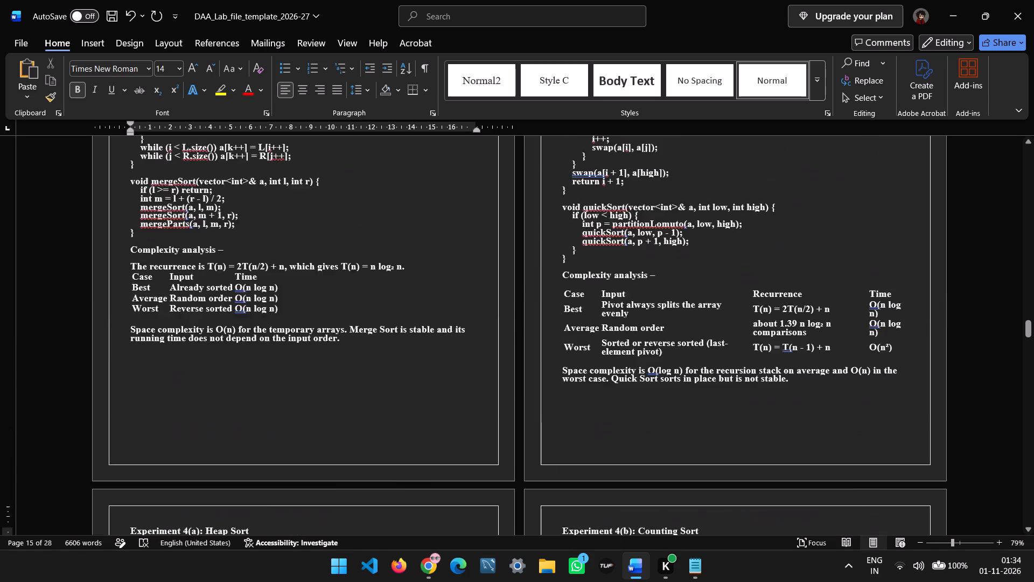
scroll(132, 389, up, 10)
scroll(135, 389, down, 14)
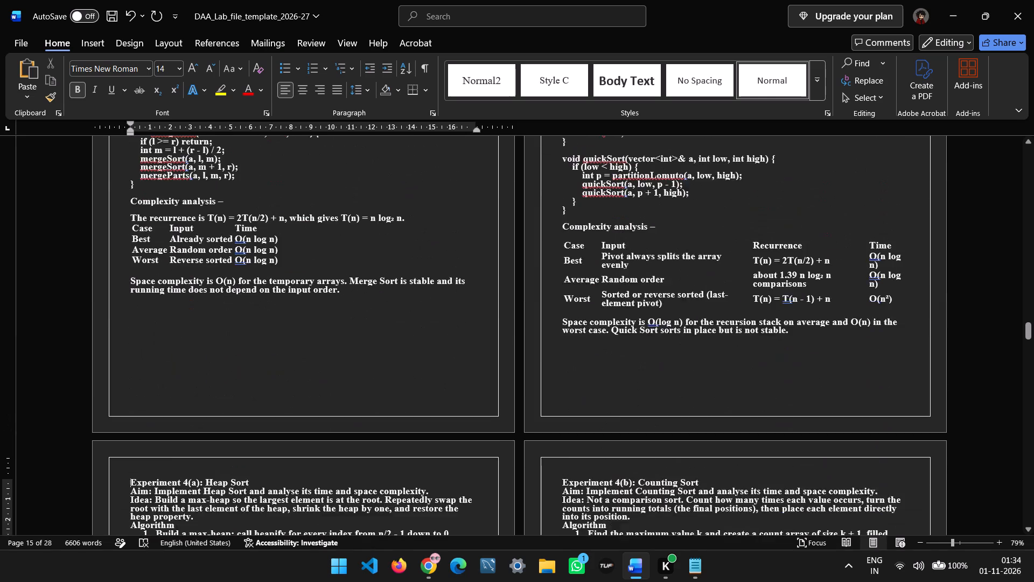
scroll(142, 388, down, 4)
click(253, 388)
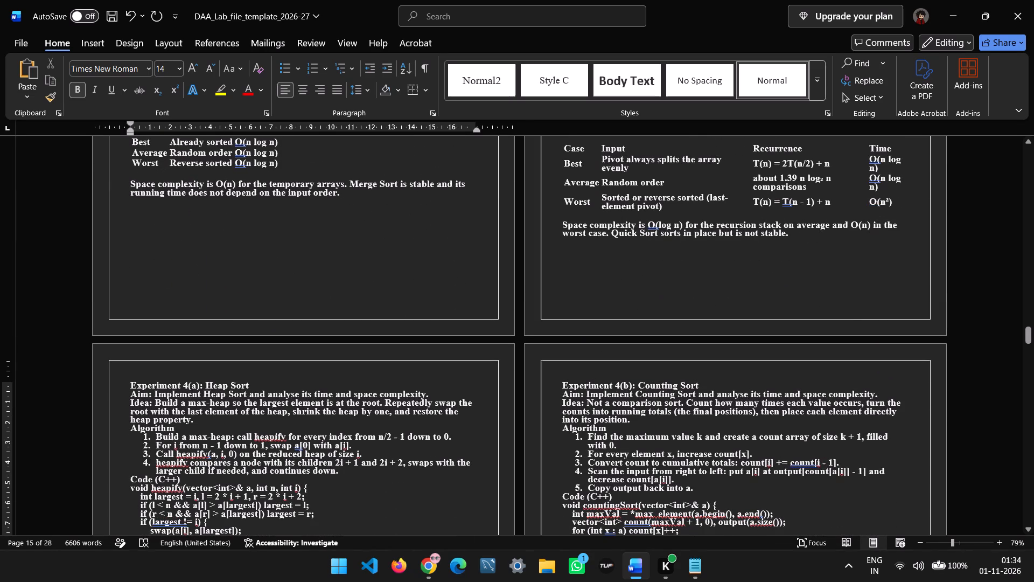
key(space)
key(minus)
key(space)
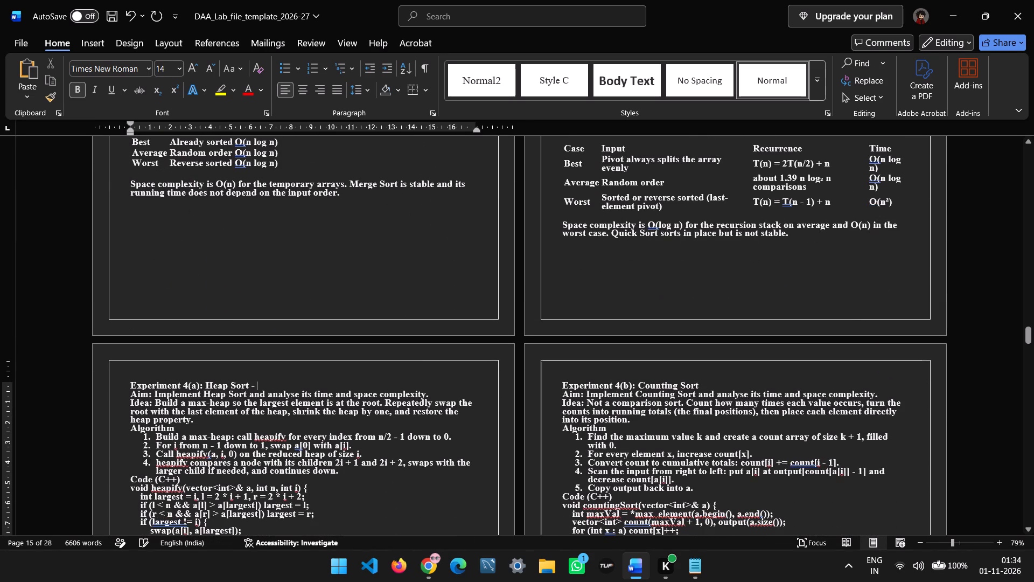
key(Return)
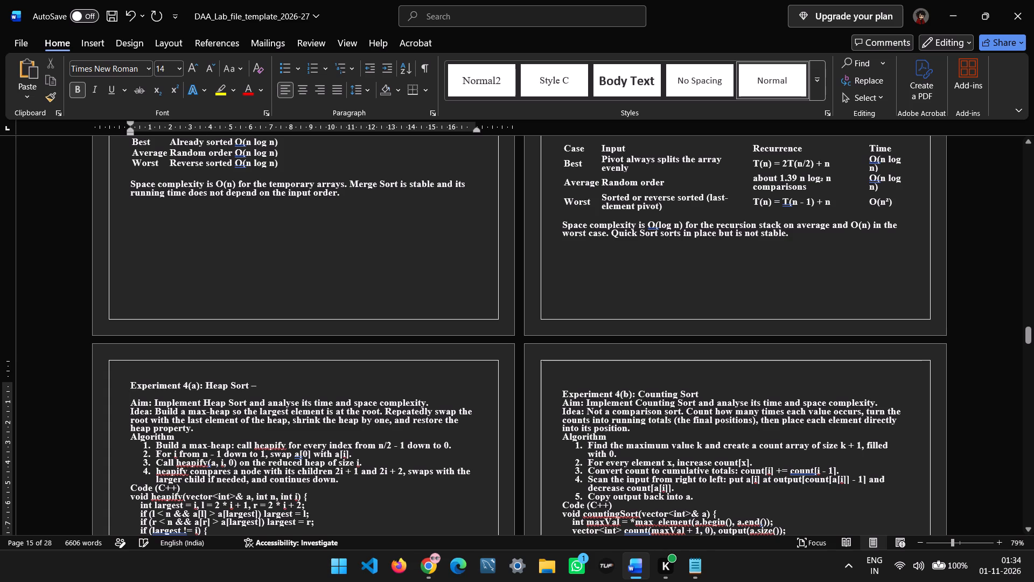
click(434, 404)
key(Return)
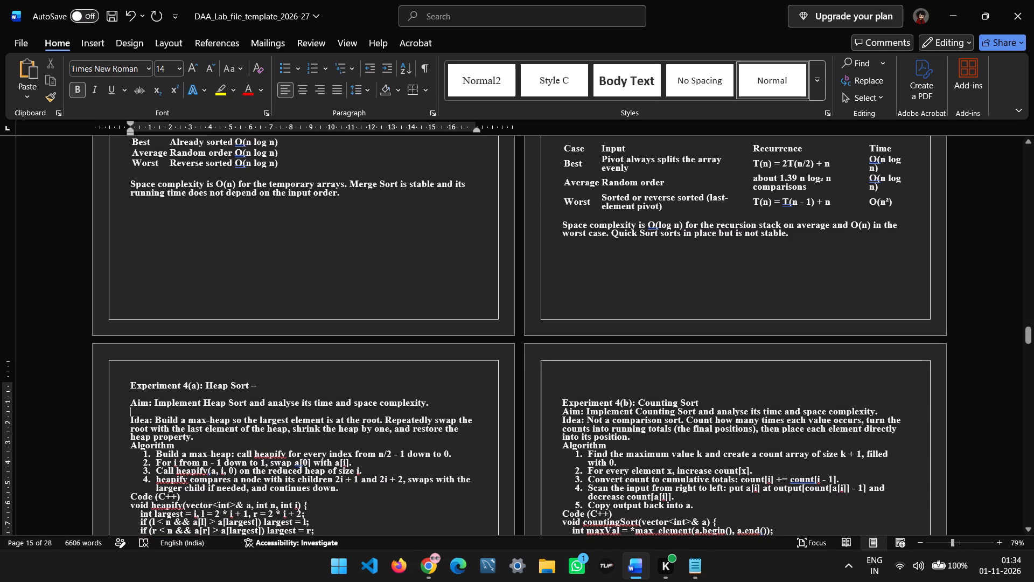
Insert blank lines above and below the Algorithm label in Experiment 4(a) and add a dash after the label.
click(201, 441)
key(Return)
click(205, 438)
key(Return)
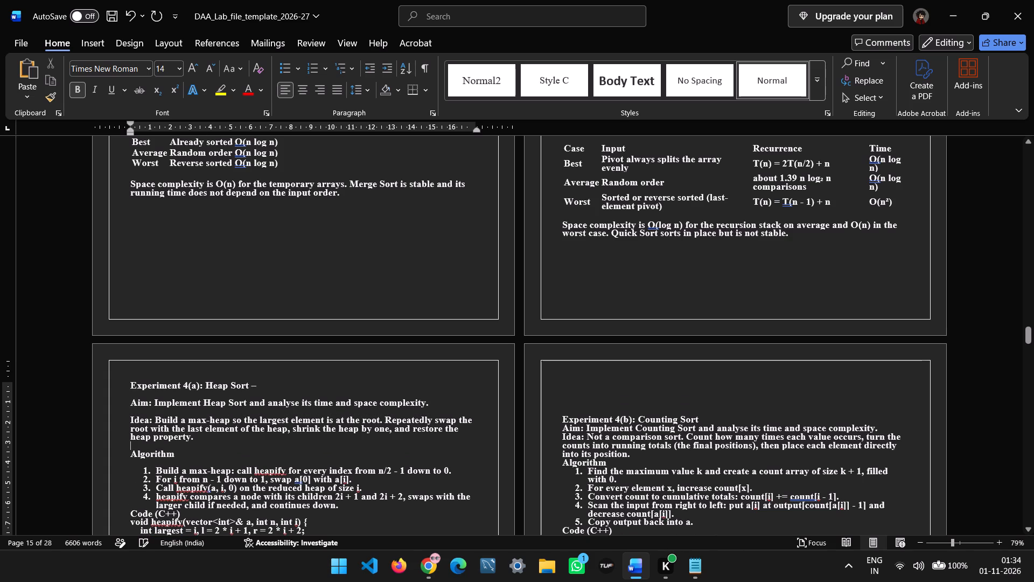
click(199, 454)
key(space)
key(minus)
key(space)
Insert a blank line above the Code (C++) label in Experiment 4(a), add a dash after it and insert a blank line below.
scroll(219, 461, down, 3)
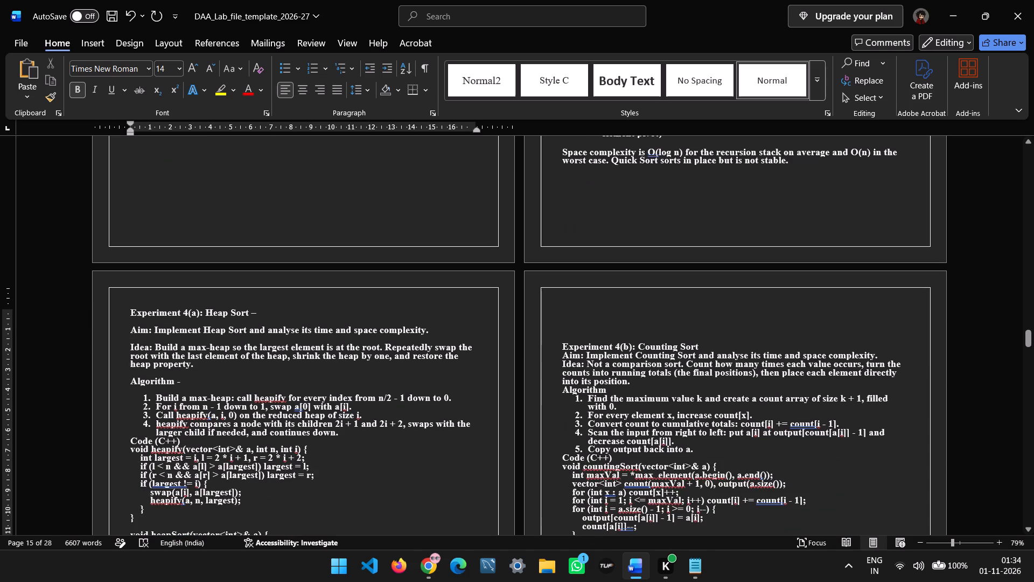
click(130, 442)
key(Return)
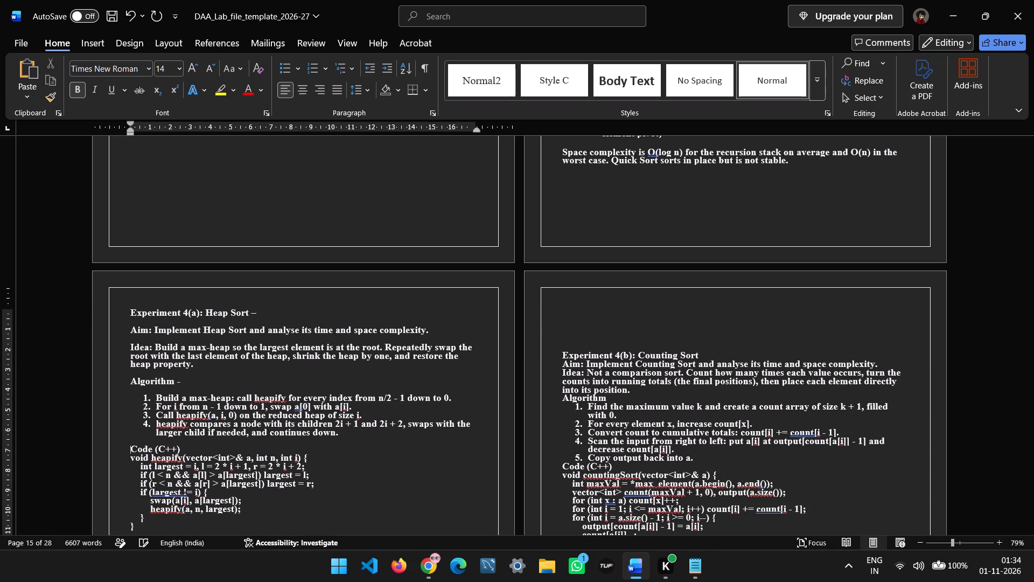
key(Right)
key(Right)
key(Right)
key(Right)
key(Right)
key(Right)
key(Right)
key(Right)
key(Right)
key(Right)
key(space)
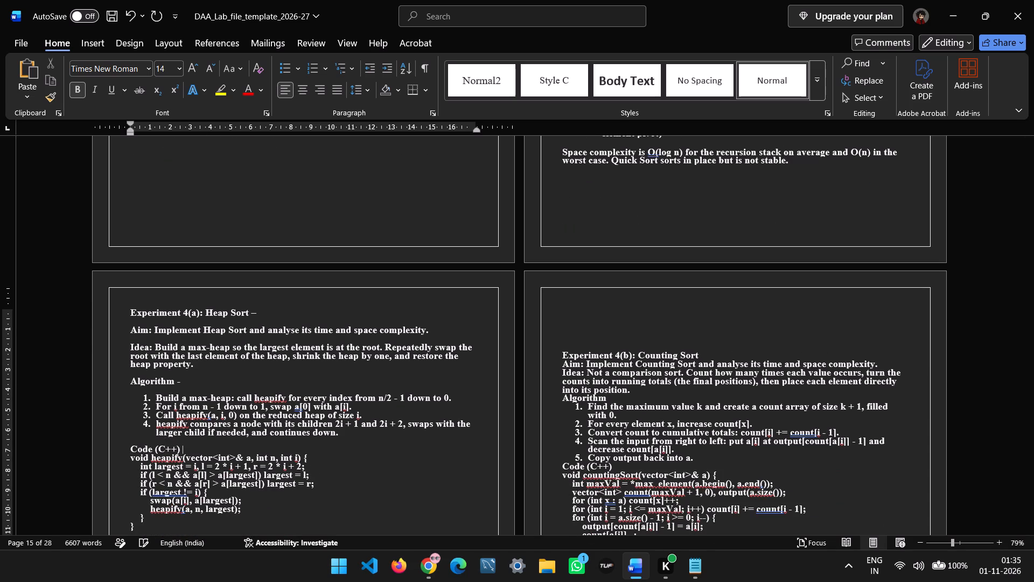
key(minus)
key(Return)
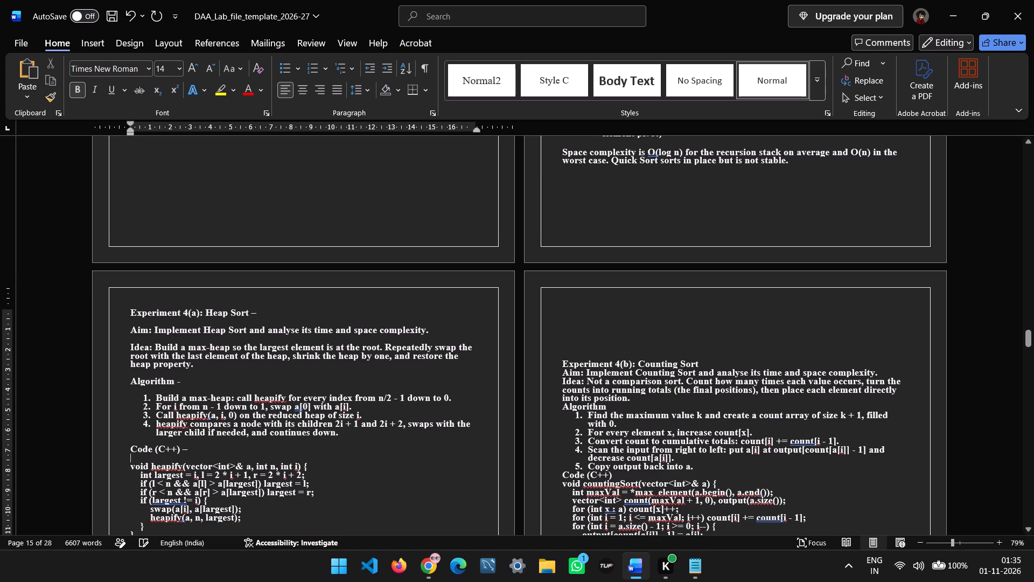
Insert a blank line above the Complexity analysis label in Experiment 4(a), add a dash after it and insert a blank line below.
scroll(160, 496, down, 7)
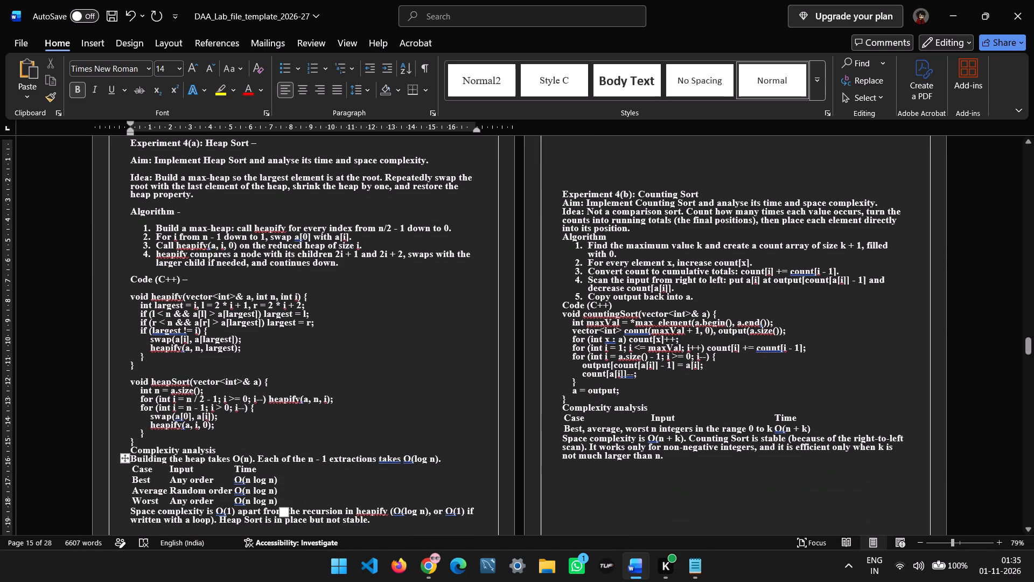
click(146, 444)
click(146, 444)
key(Return)
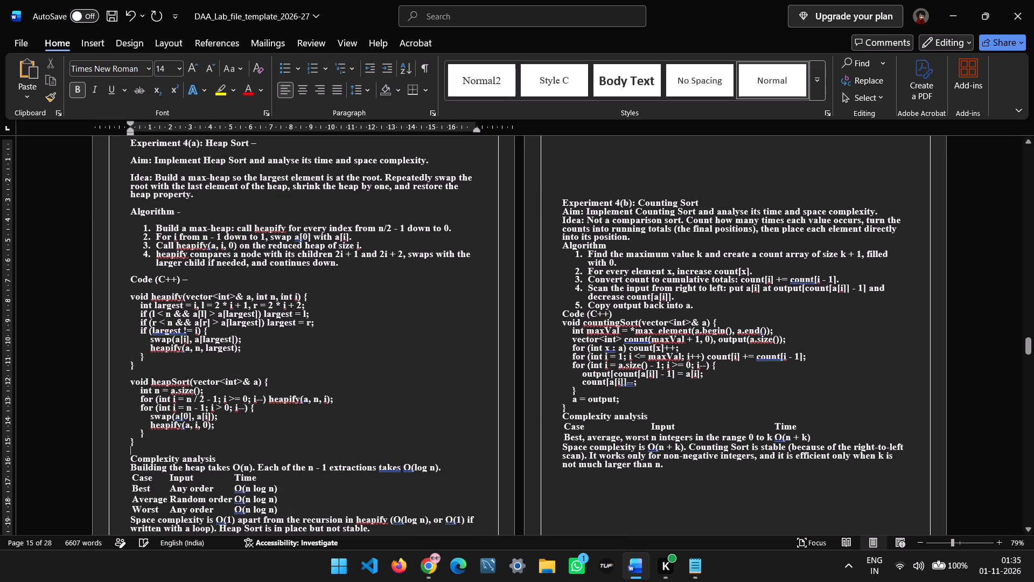
click(222, 457)
key(space)
key(minus)
key(Return)
Insert a blank line between the Heap Sort complexity table and the Space complexity paragraph below it.
scroll(228, 461, down, 5)
scroll(228, 461, up, 1)
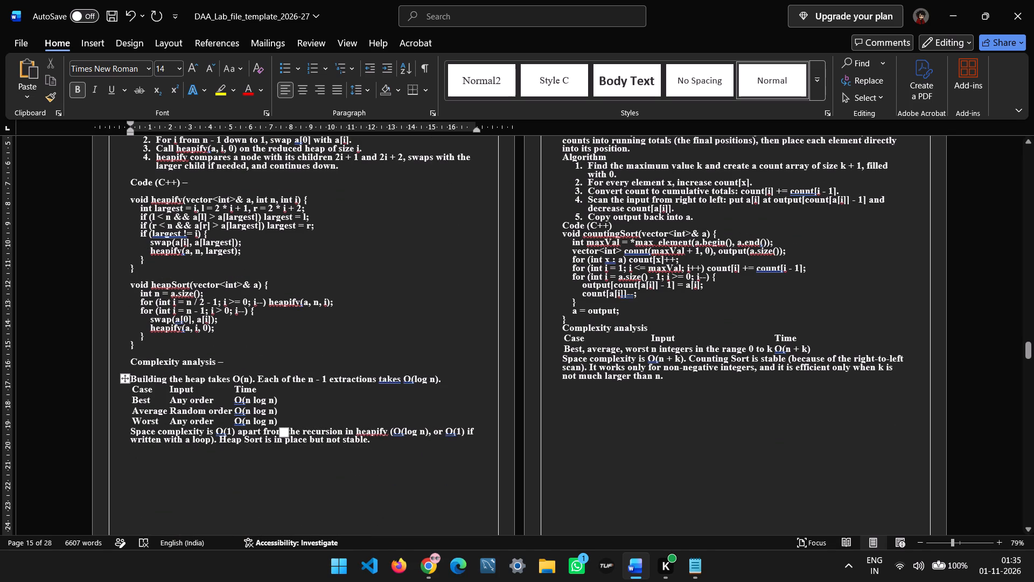
click(128, 432)
key(Return)
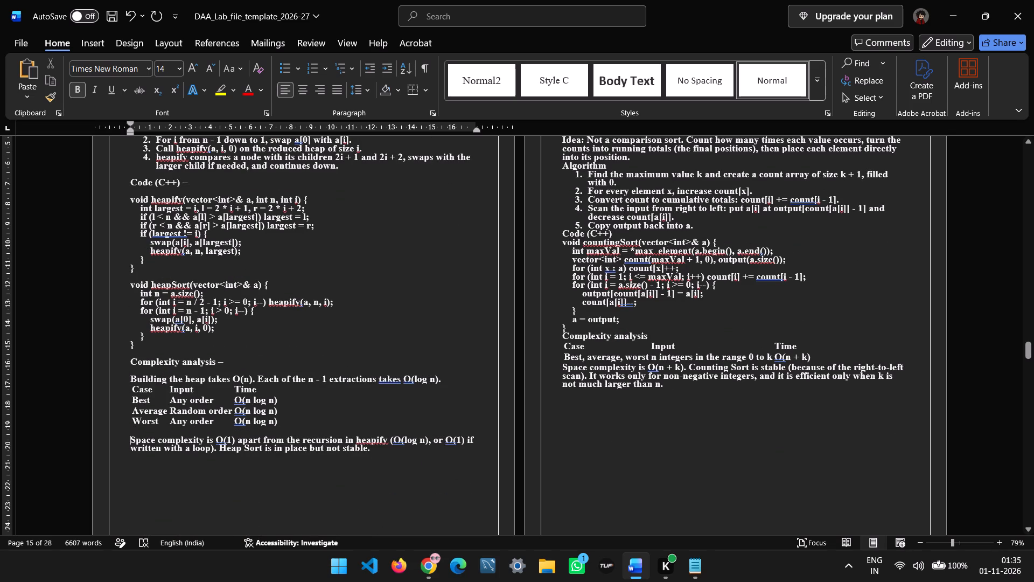
Delete the nine blank lines above the Experiment 4(b): Counting Sort heading so it starts at the top of its page.
scroll(335, 440, up, 6)
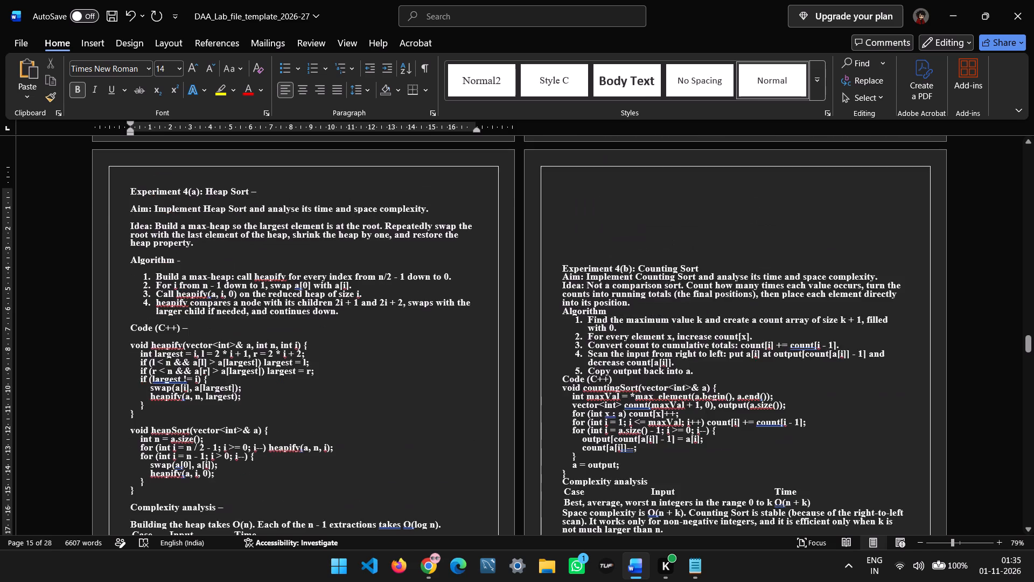
scroll(334, 433, up, 2)
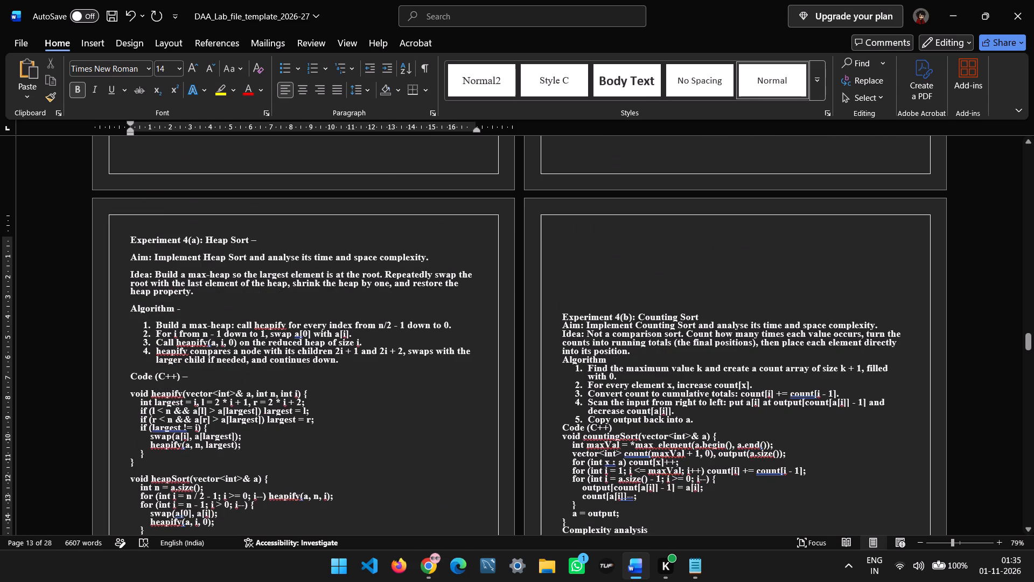
click(562, 318)
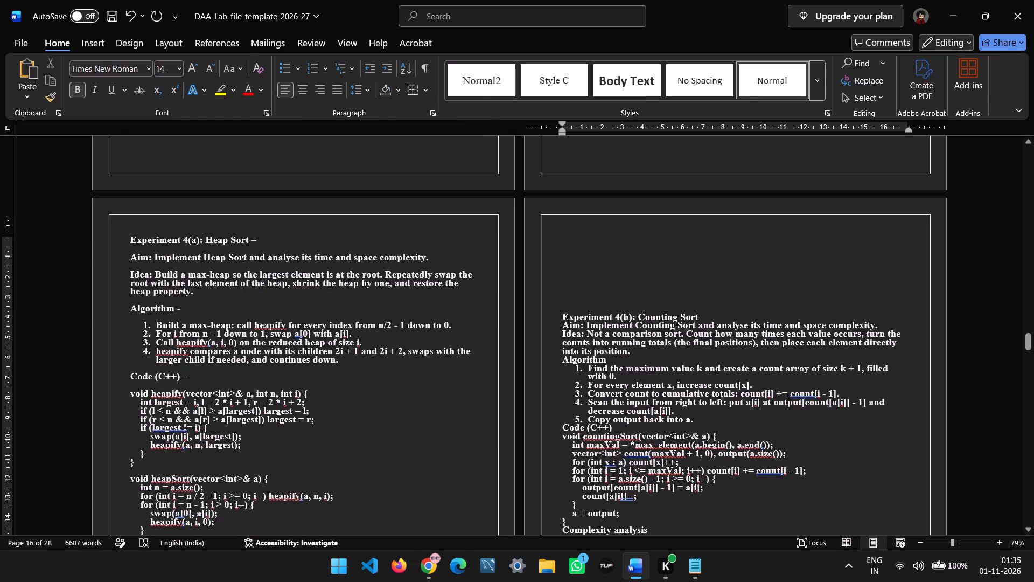
key(BackSpace)
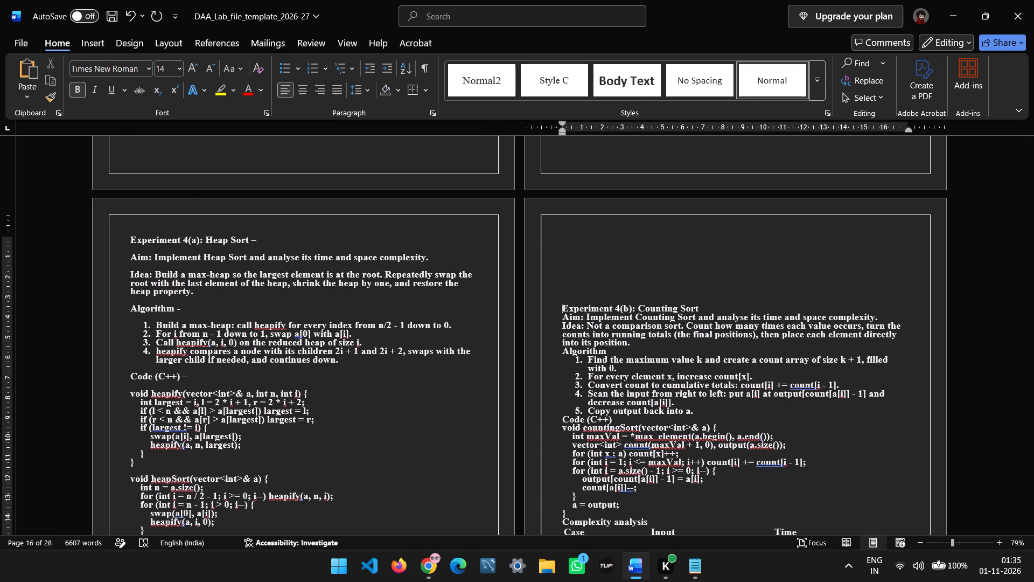
key(BackSpace)
key(BackSpace)
key(BackSpace)
key(BackSpace)
key(BackSpace)
key(BackSpace)
key(BackSpace)
key(BackSpace)
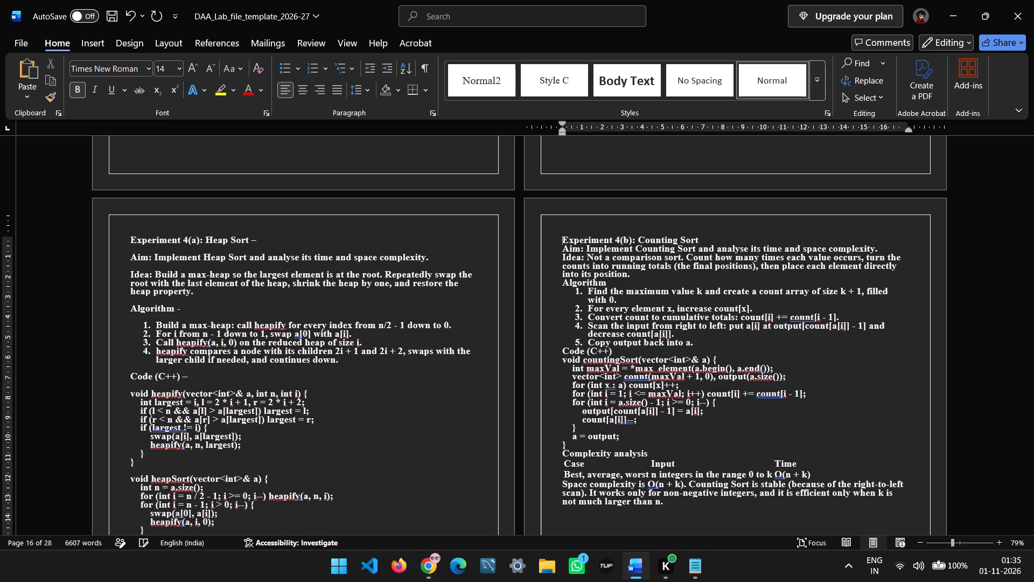
Add a dash after the Experiment 4(b): Counting Sort heading and insert a blank line below it.
click(709, 248)
click(709, 242)
key(space)
key(minus)
key(Return)
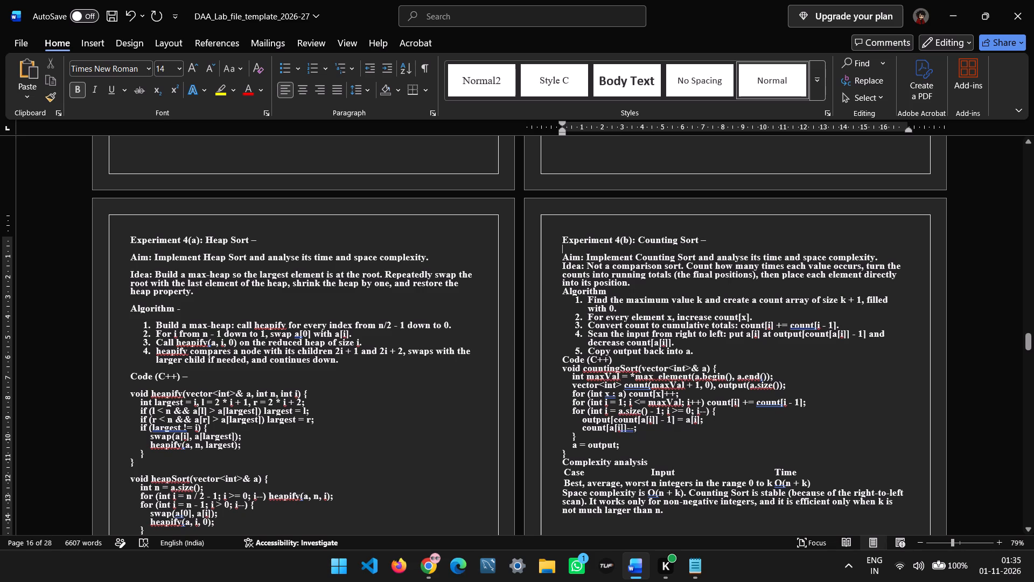
Insert a blank line after the Aim paragraph and after the Idea paragraph in Experiment 4(b).
click(884, 259)
key(Return)
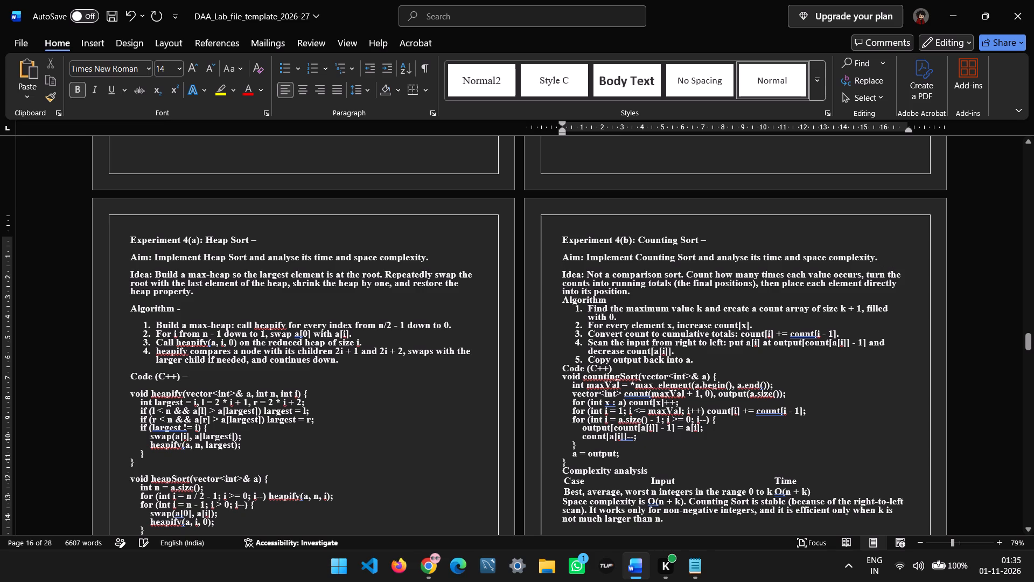
click(642, 293)
key(Return)
Add a dash after the Algorithm label in Experiment 4(b) and insert a blank line below it.
click(631, 314)
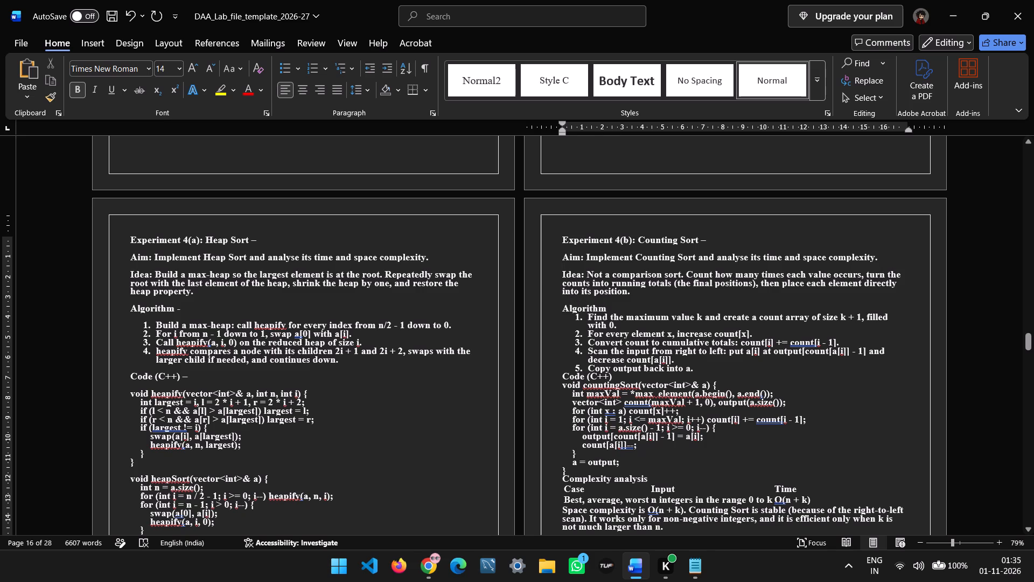
click(627, 307)
key(space)
key(minus)
key(Return)
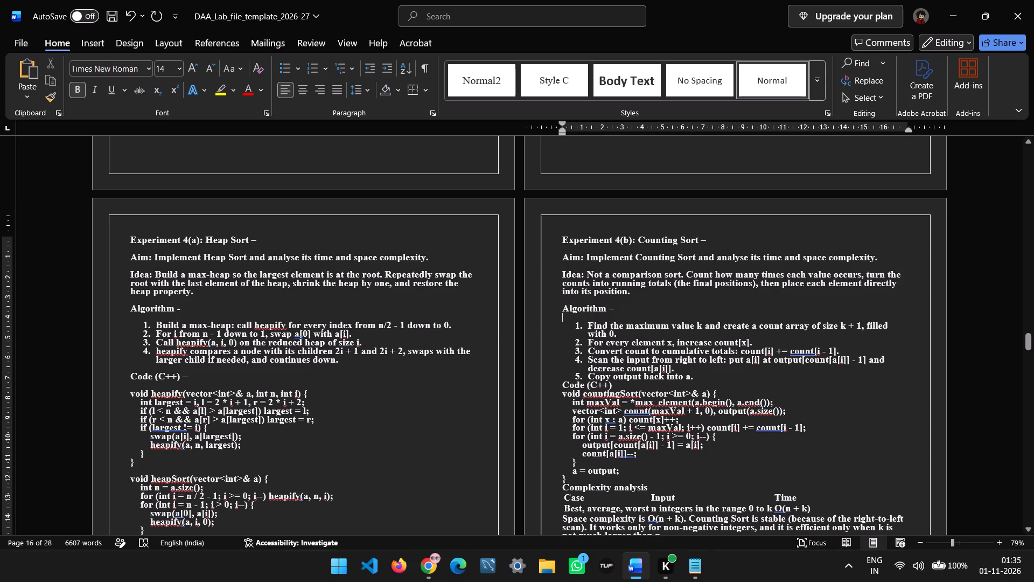
Insert a blank line above the Code (C++) label in Experiment 4(b), add a dash after it and insert a blank line below.
click(562, 386)
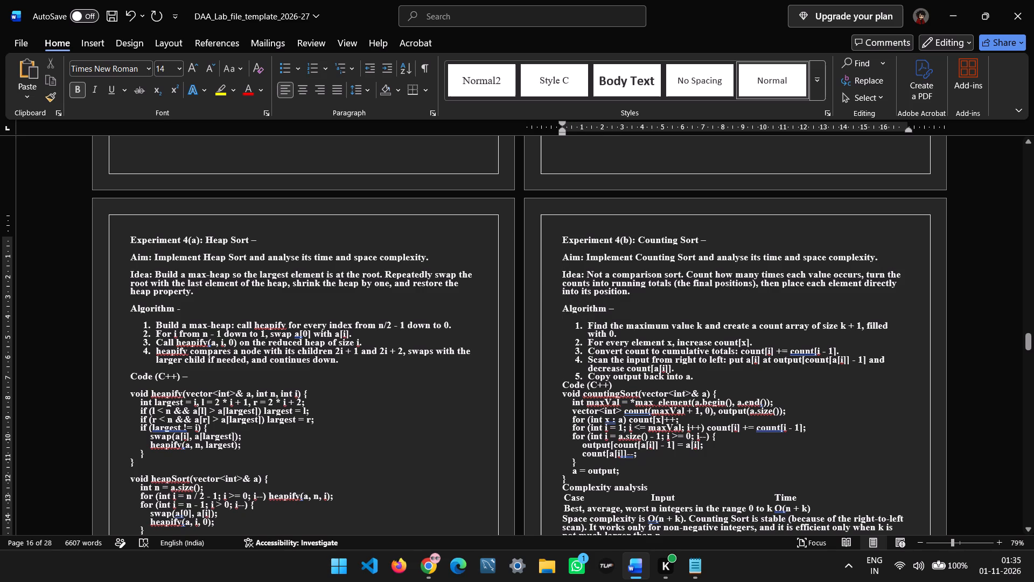
key(Return)
key(Right)
key(Right)
key(Right)
key(Right)
key(Right)
key(Right)
key(Right)
key(Right)
key(Right)
key(Right)
key(Right)
key(Right)
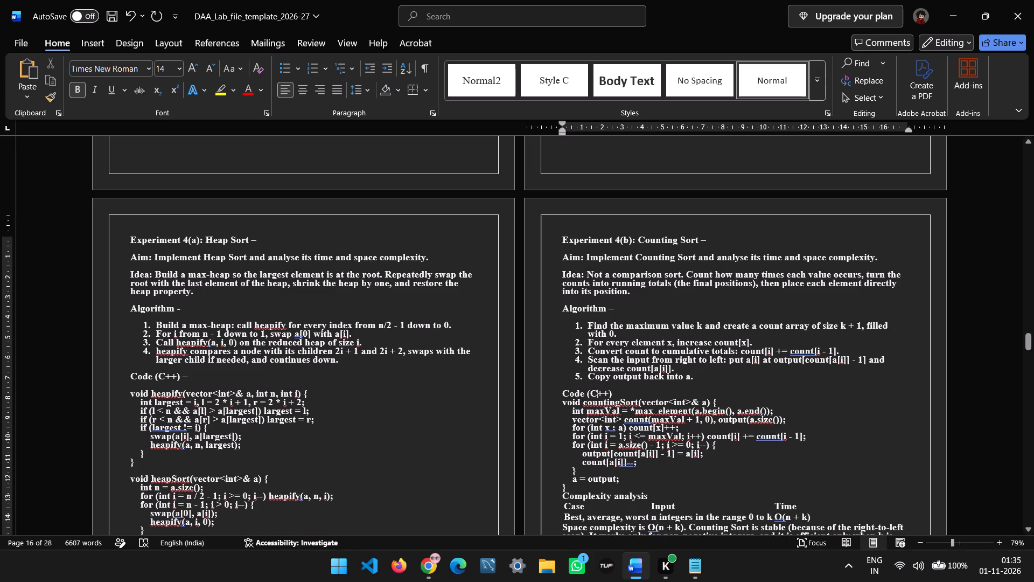
key(Left)
key(Left)
key(space)
key(minus)
key(Return)
Insert a blank line above the Complexity analysis label in Experiment 4(b), add a dash after it and insert a blank line below.
scroll(607, 493, down, 3)
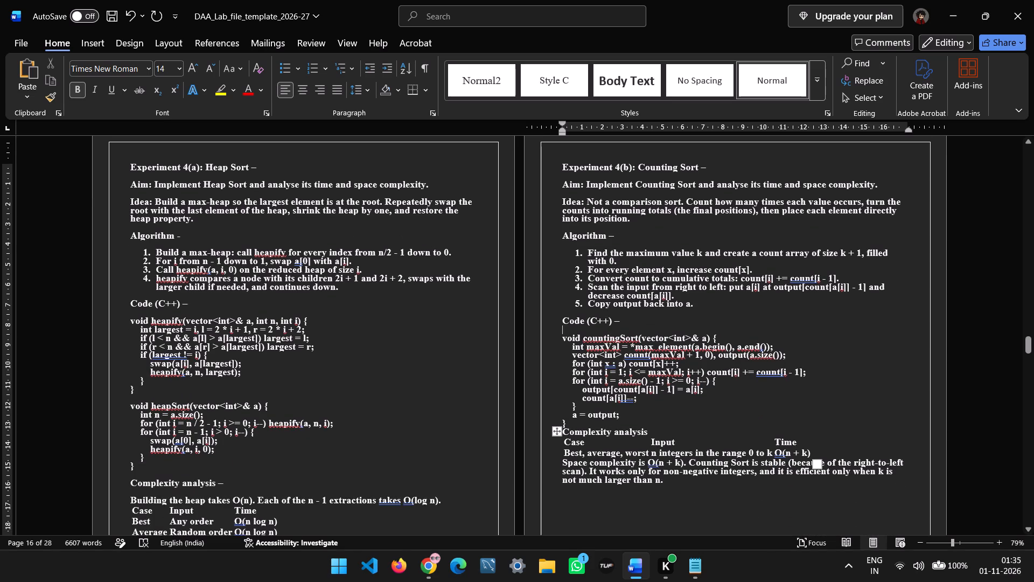
click(571, 423)
key(Return)
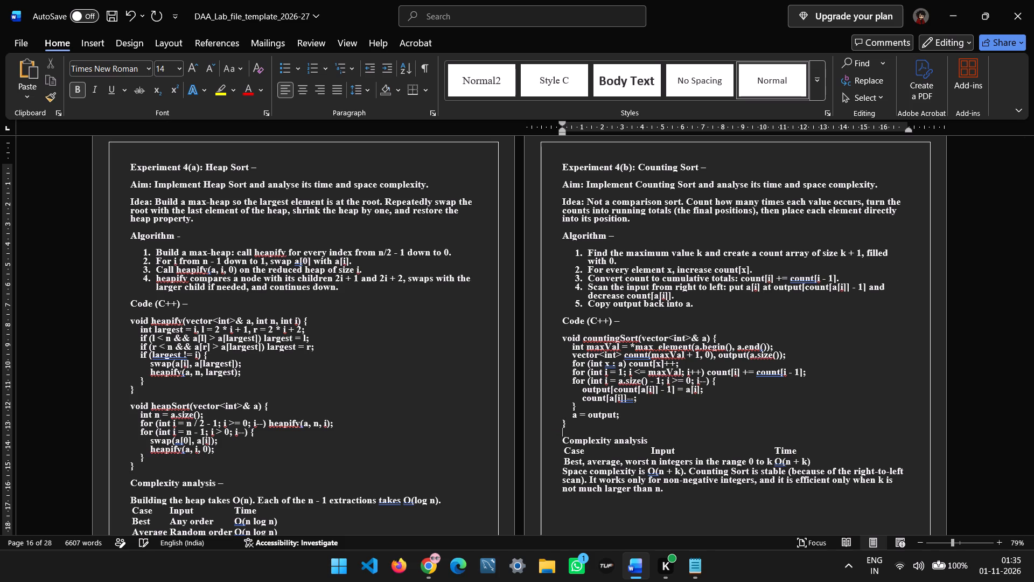
click(665, 439)
key(space)
key(minus)
key(Return)
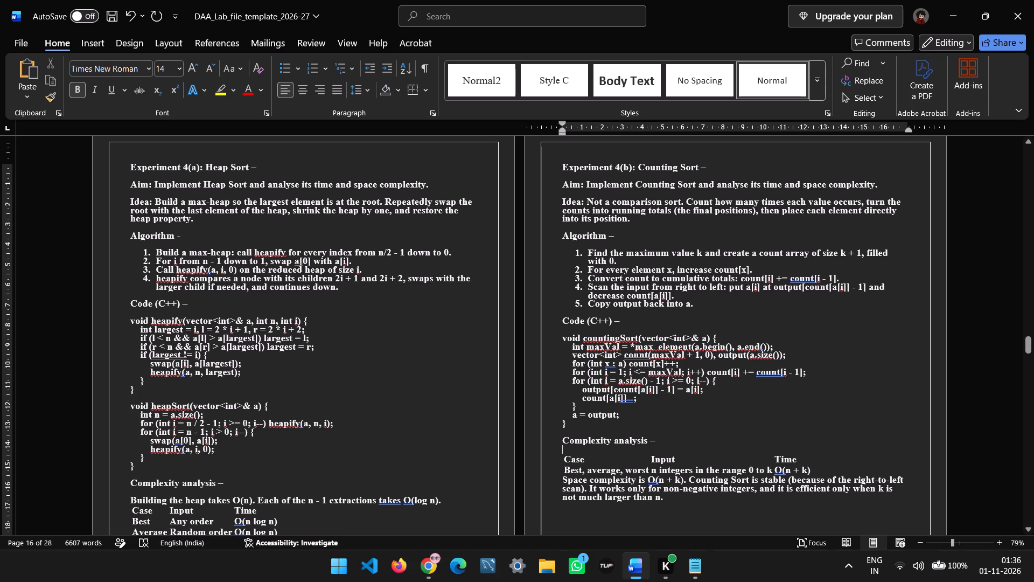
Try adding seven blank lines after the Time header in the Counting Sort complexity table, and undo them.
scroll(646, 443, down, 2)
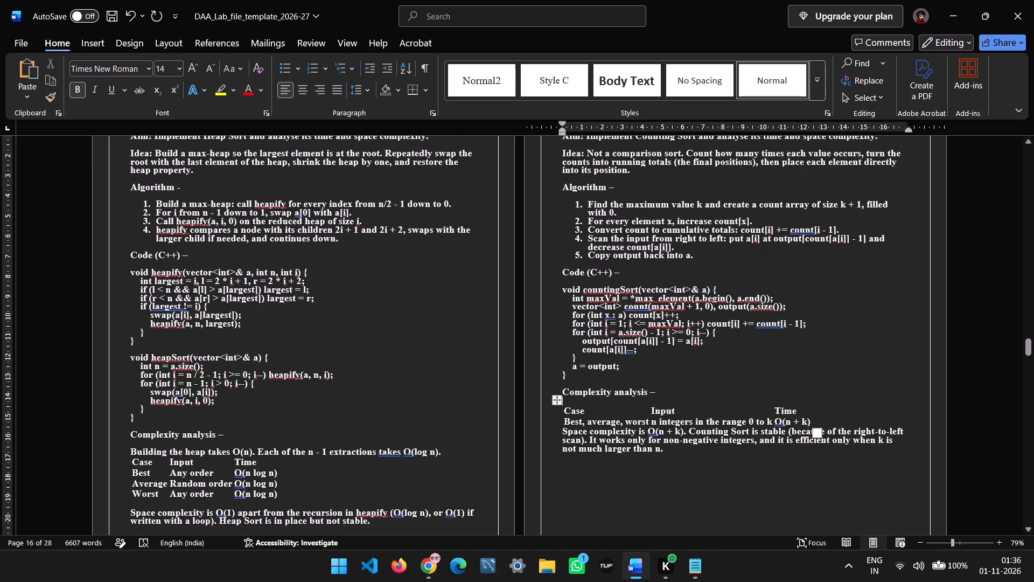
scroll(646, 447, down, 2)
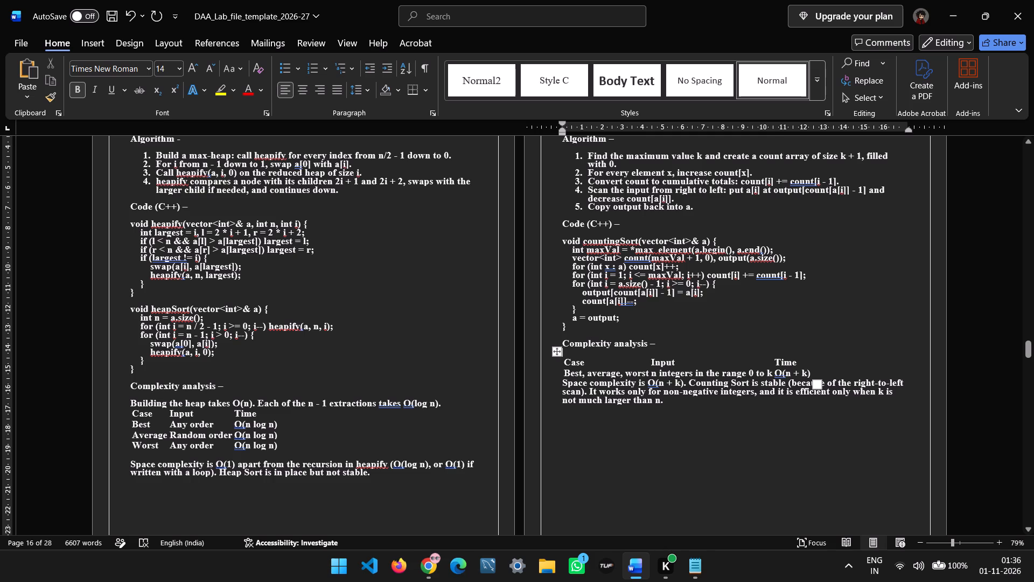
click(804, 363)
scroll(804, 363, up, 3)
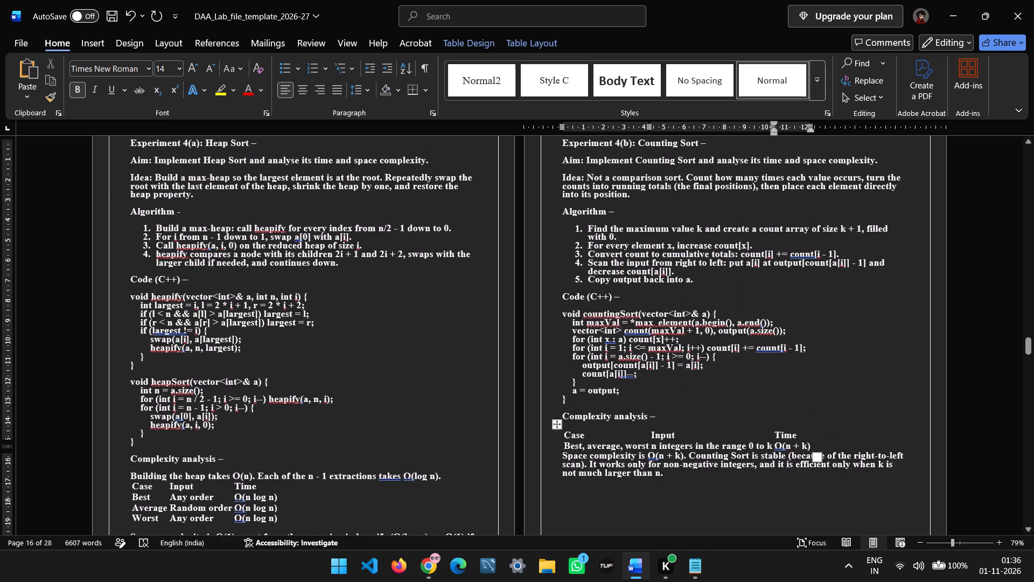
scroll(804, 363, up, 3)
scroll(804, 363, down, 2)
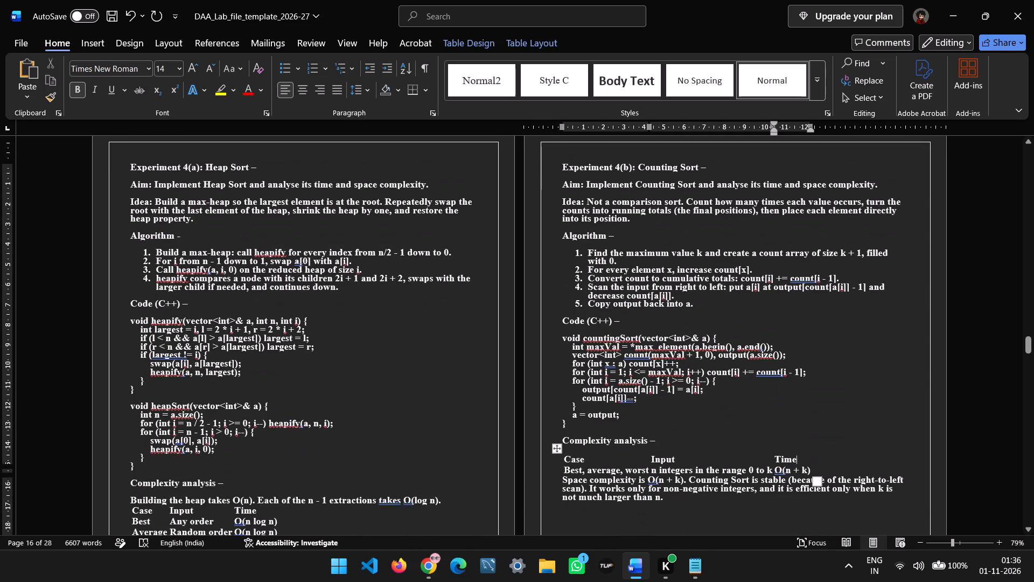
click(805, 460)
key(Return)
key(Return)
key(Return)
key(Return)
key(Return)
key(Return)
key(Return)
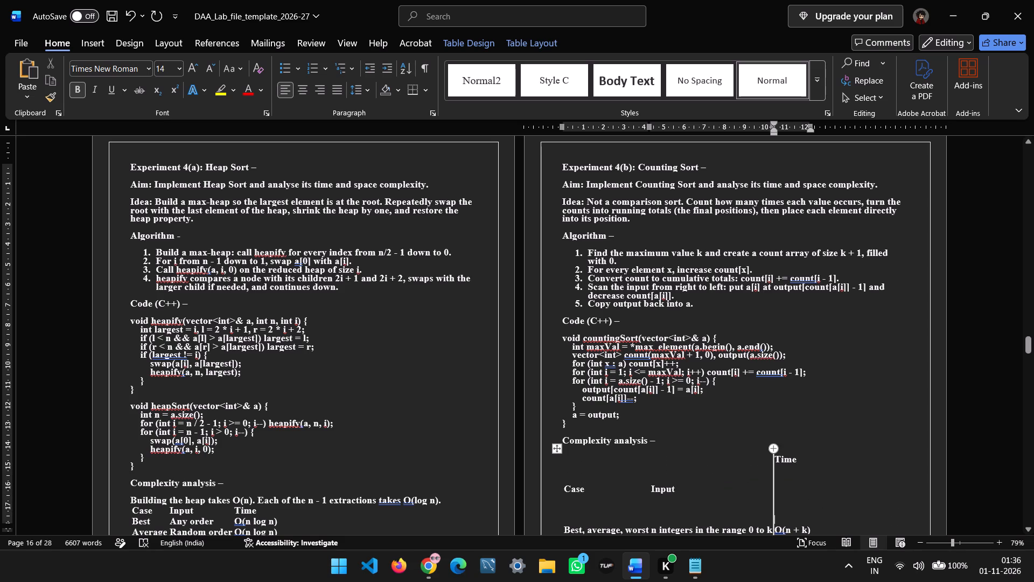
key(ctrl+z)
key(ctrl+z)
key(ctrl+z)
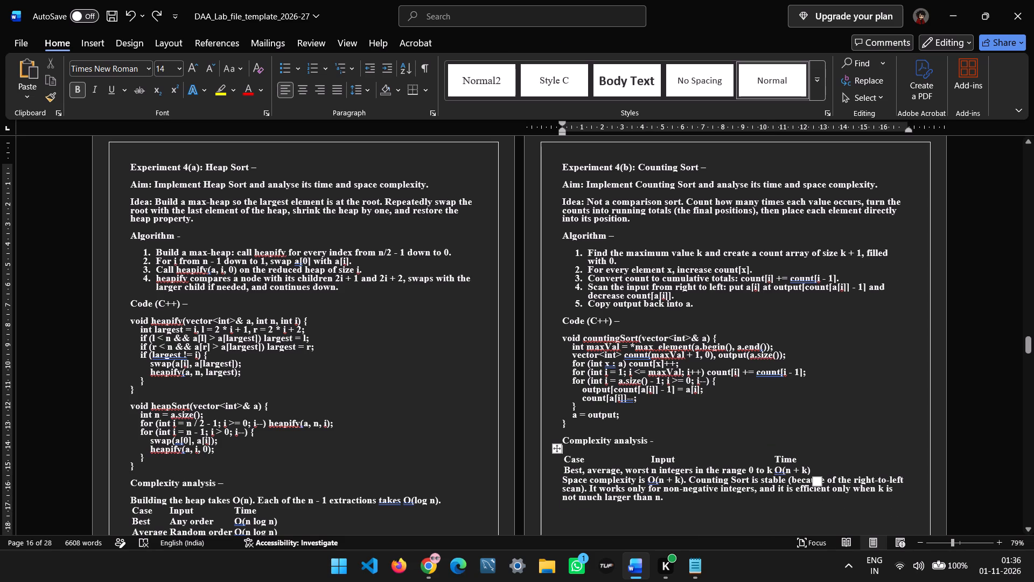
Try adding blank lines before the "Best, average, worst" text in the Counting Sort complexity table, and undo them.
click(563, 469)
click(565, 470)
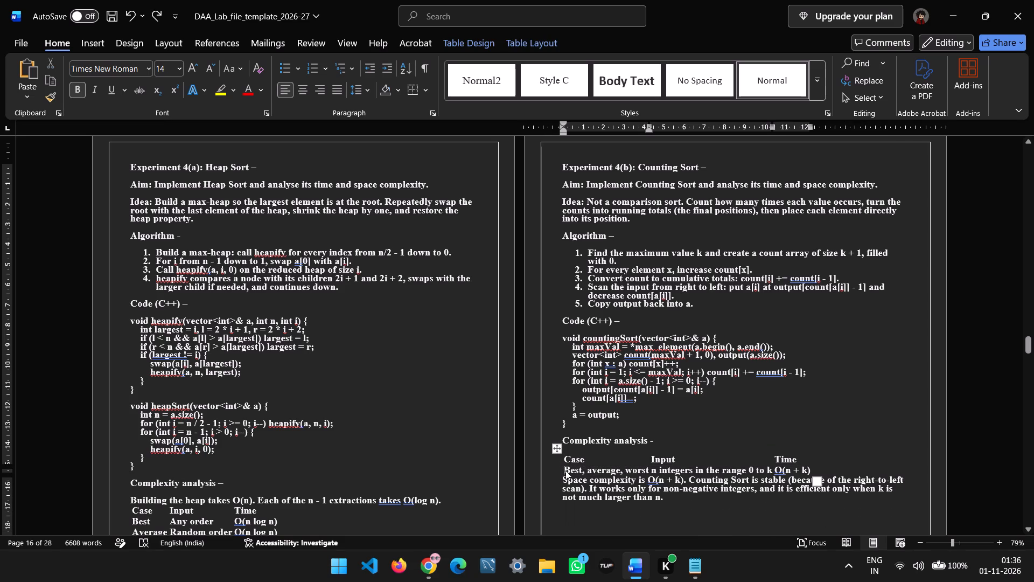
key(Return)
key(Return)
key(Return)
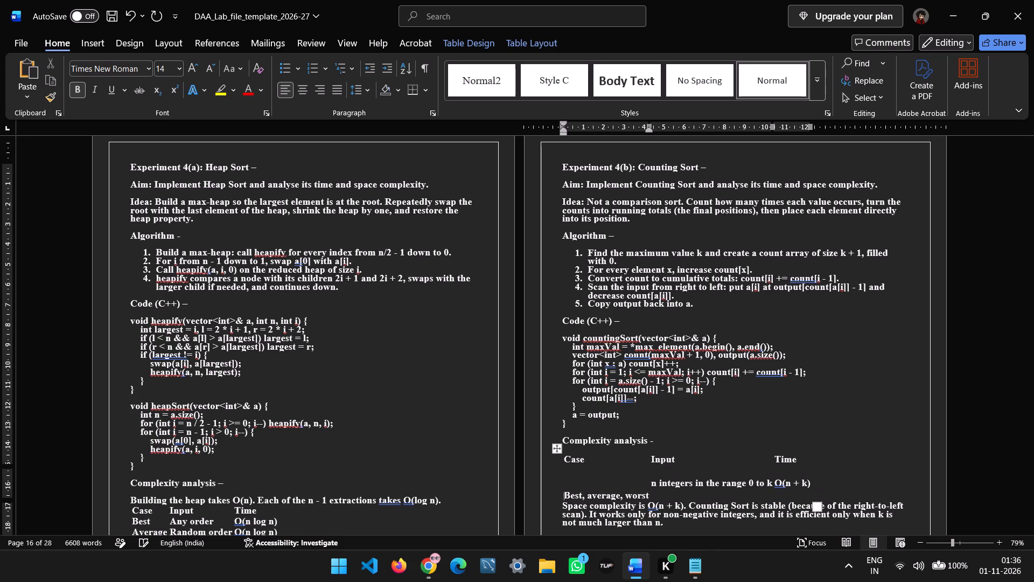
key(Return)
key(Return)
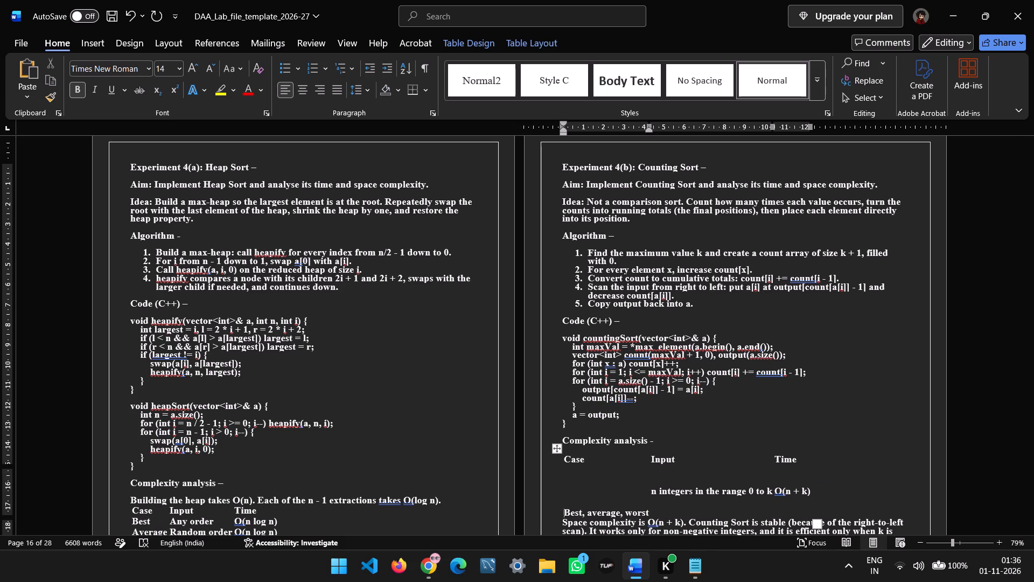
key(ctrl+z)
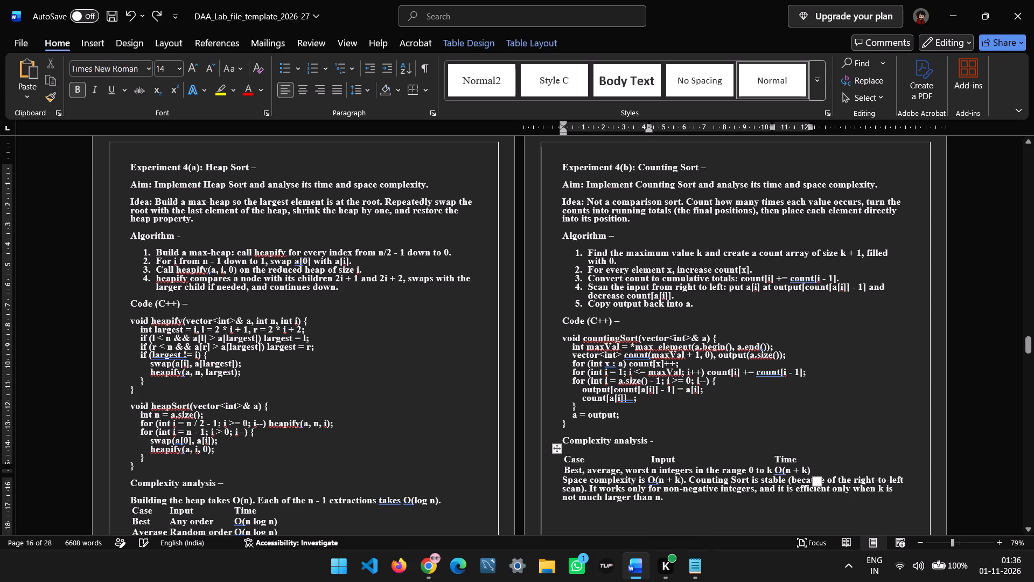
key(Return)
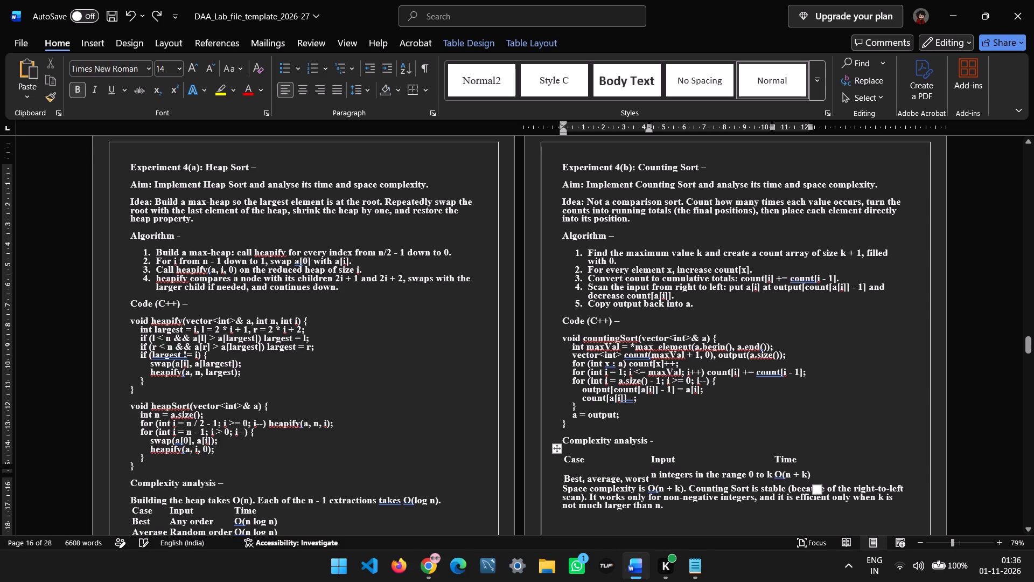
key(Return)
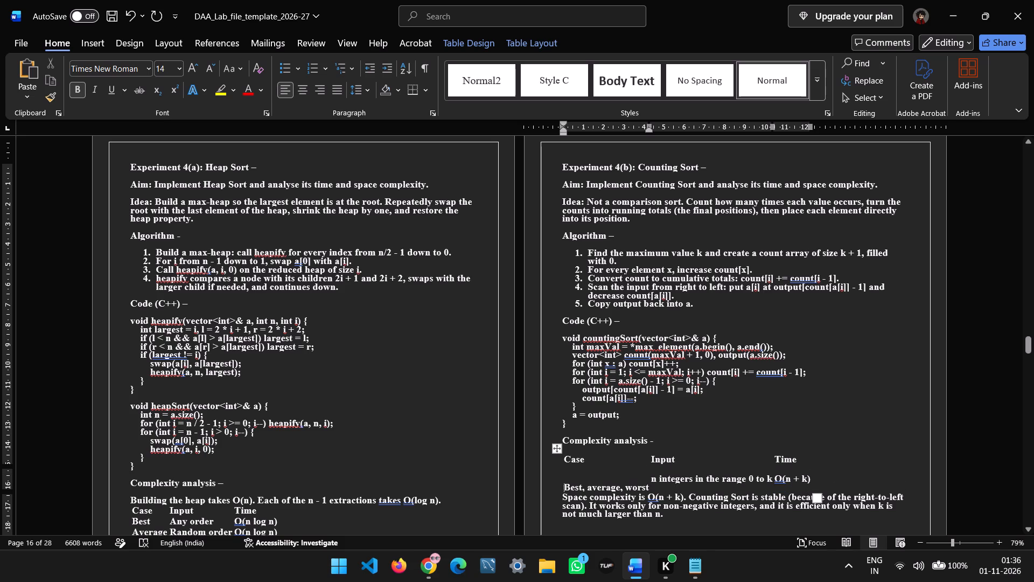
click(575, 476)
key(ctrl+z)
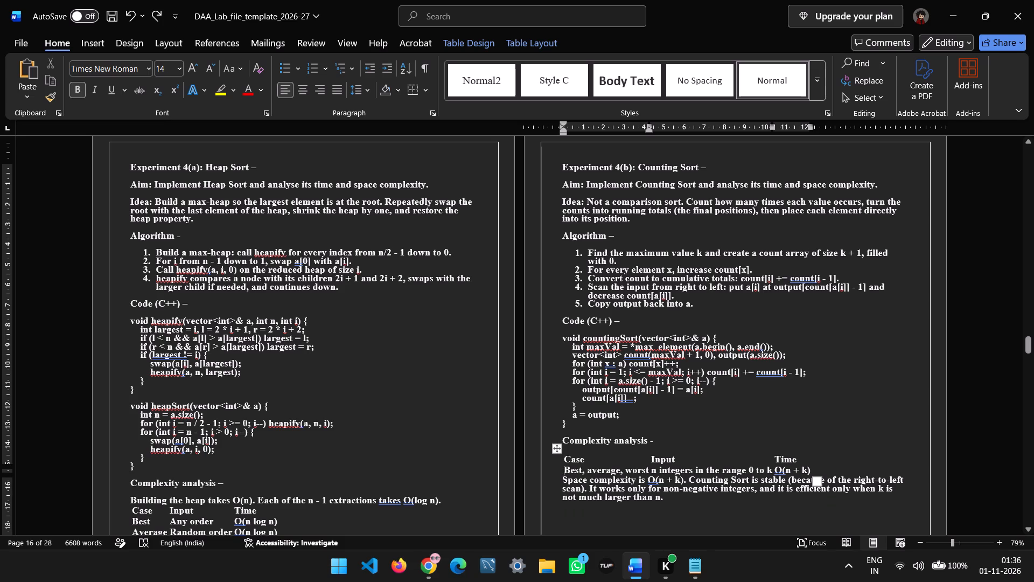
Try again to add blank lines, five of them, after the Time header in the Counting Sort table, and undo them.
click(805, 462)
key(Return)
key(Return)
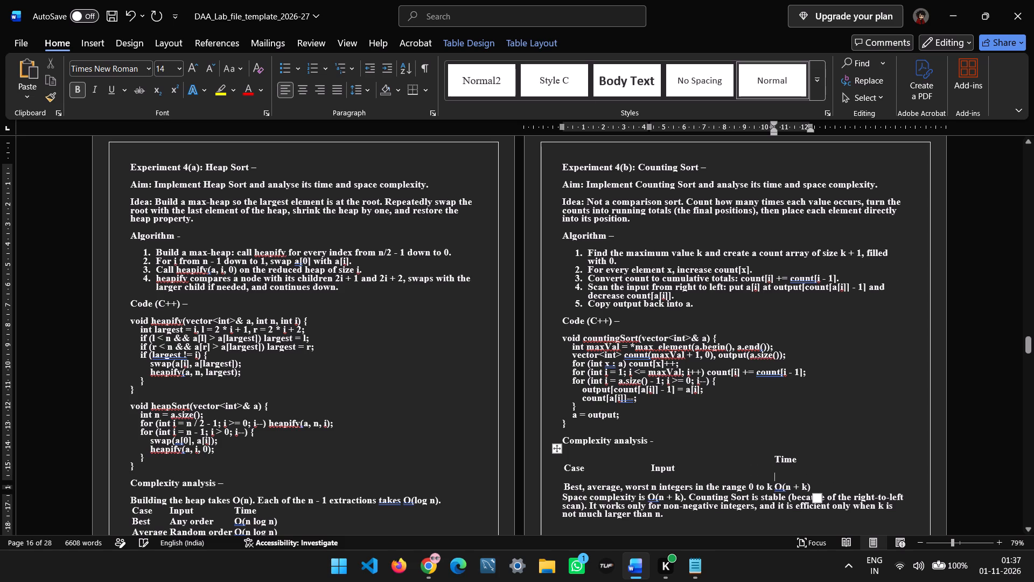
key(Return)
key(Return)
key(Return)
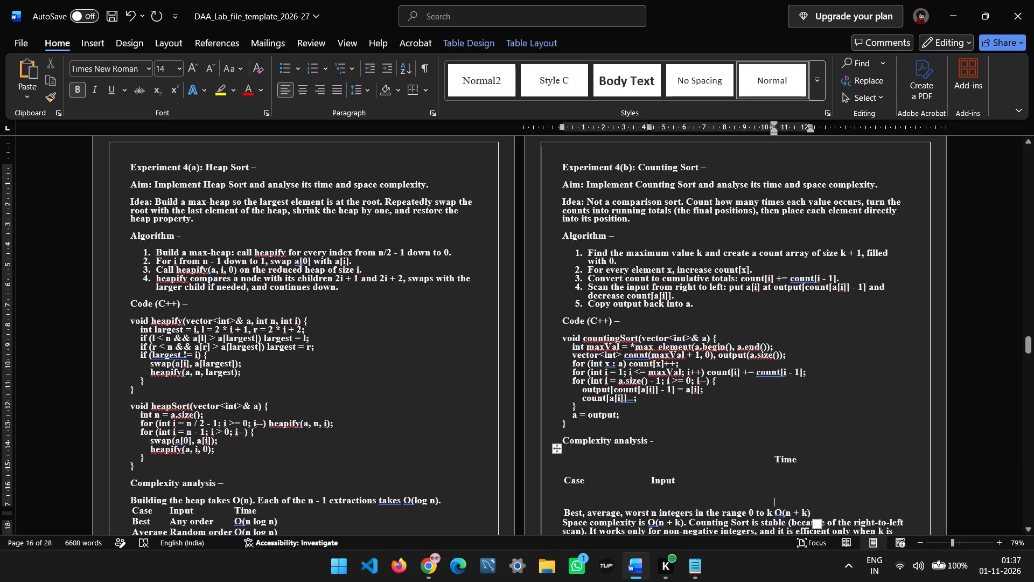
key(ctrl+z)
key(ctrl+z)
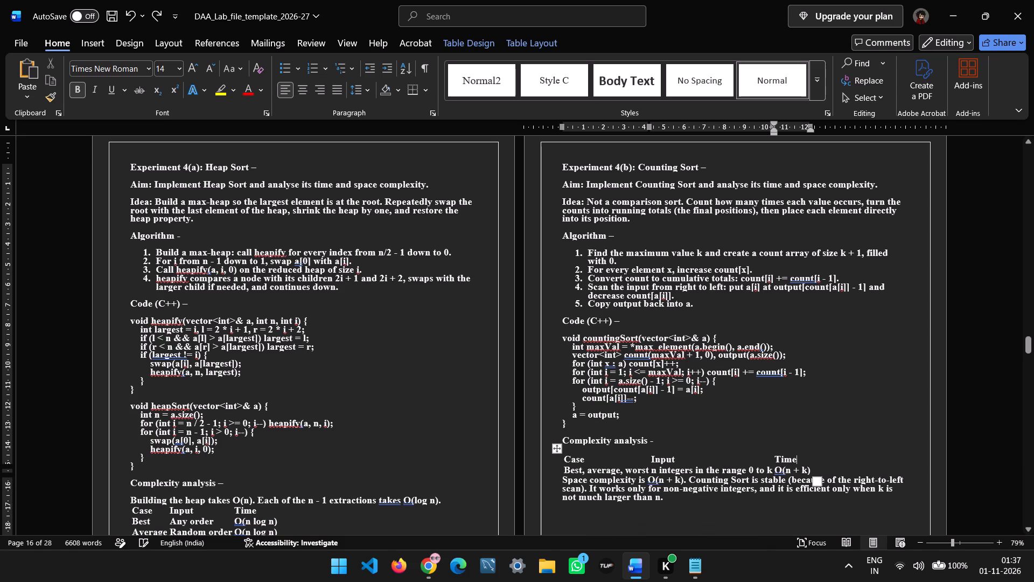
Switch the document to Focus mode and look over the Experiment 4(a) and 4(b) pages.
click(799, 543)
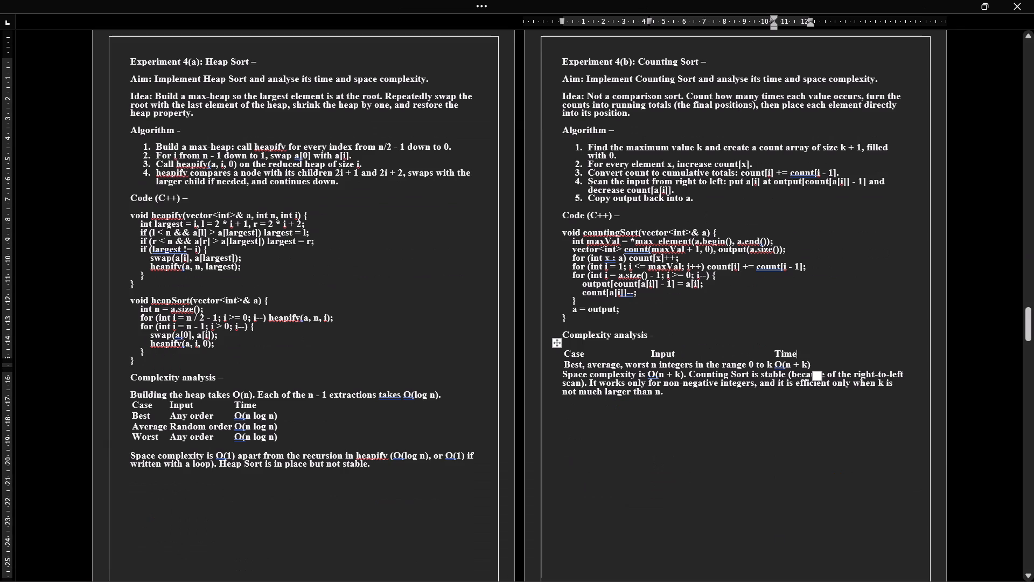
scroll(703, 491, down, 4)
scroll(703, 491, up, 12)
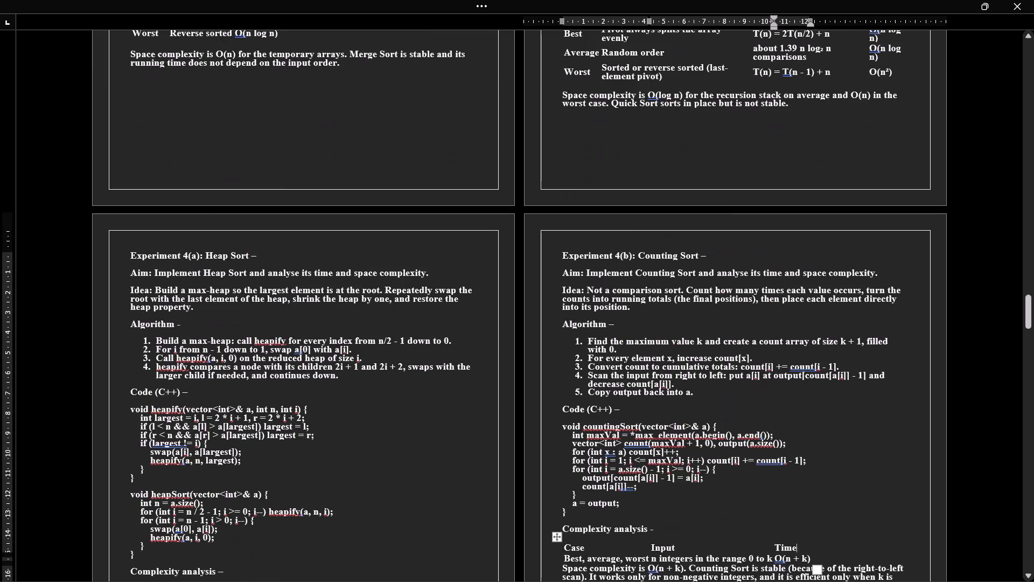
Look over the Heap Sort and Counting Sort pages and the Experiment 4(c) and Experiment 5 pages that follow.
scroll(670, 490, up, 5)
scroll(670, 490, down, 20)
scroll(670, 490, down, 3)
scroll(670, 490, up, 5)
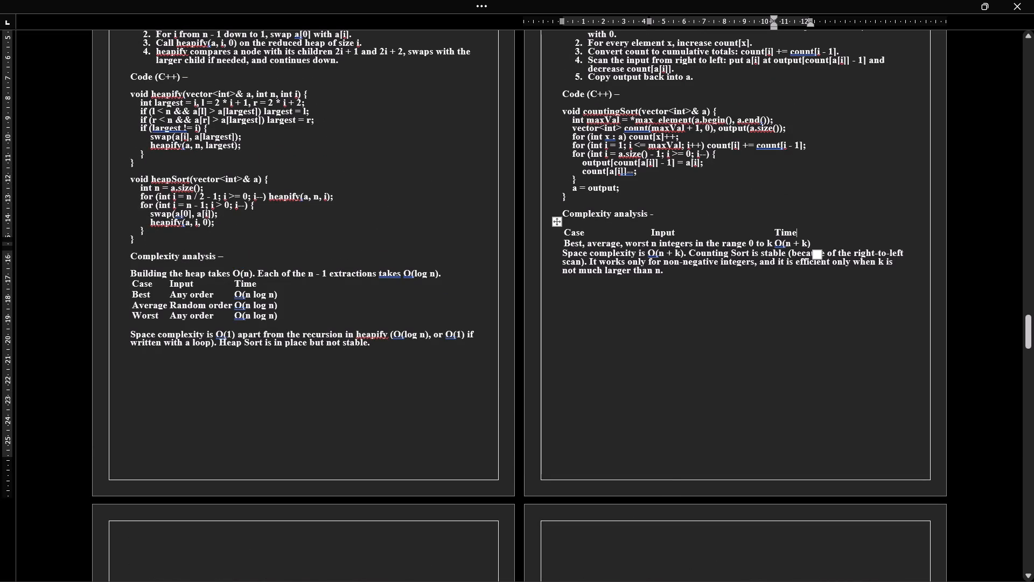
scroll(618, 435, down, 6)
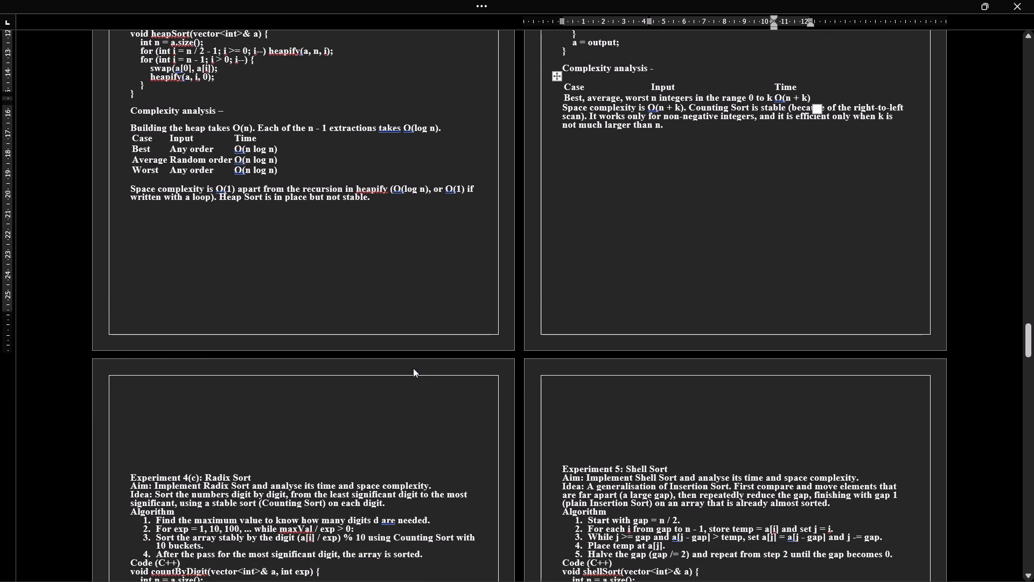
scroll(411, 369, down, 8)
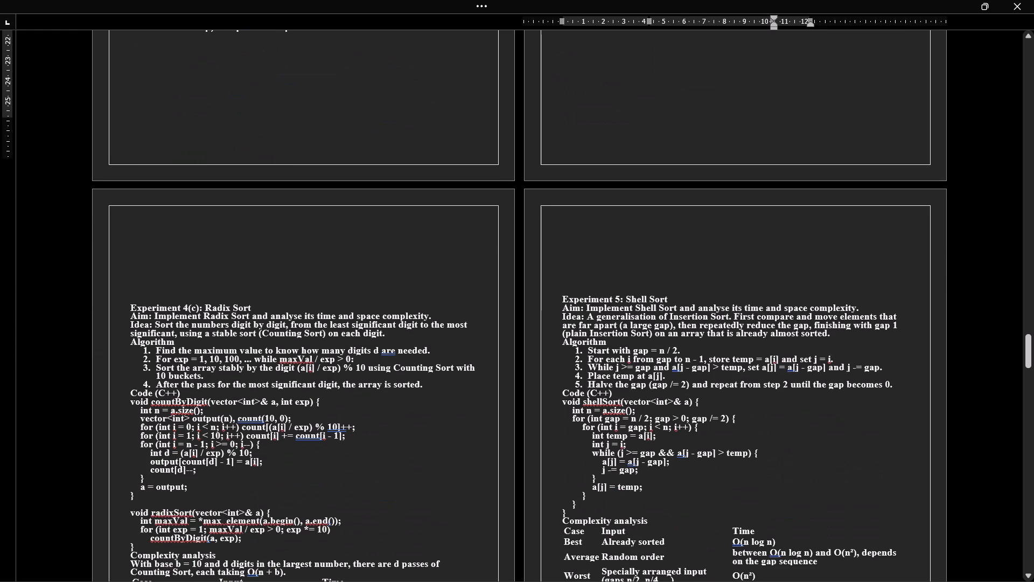
Switch to Chrome and search YouTube for "dil gayi kudi gujrat ki".
key(alt+Tab)
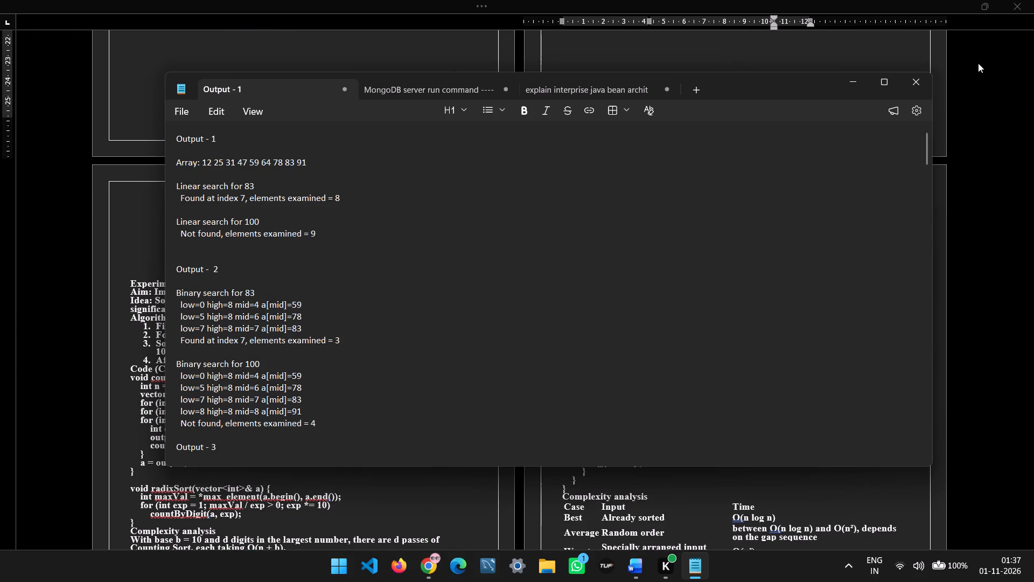
click(862, 82)
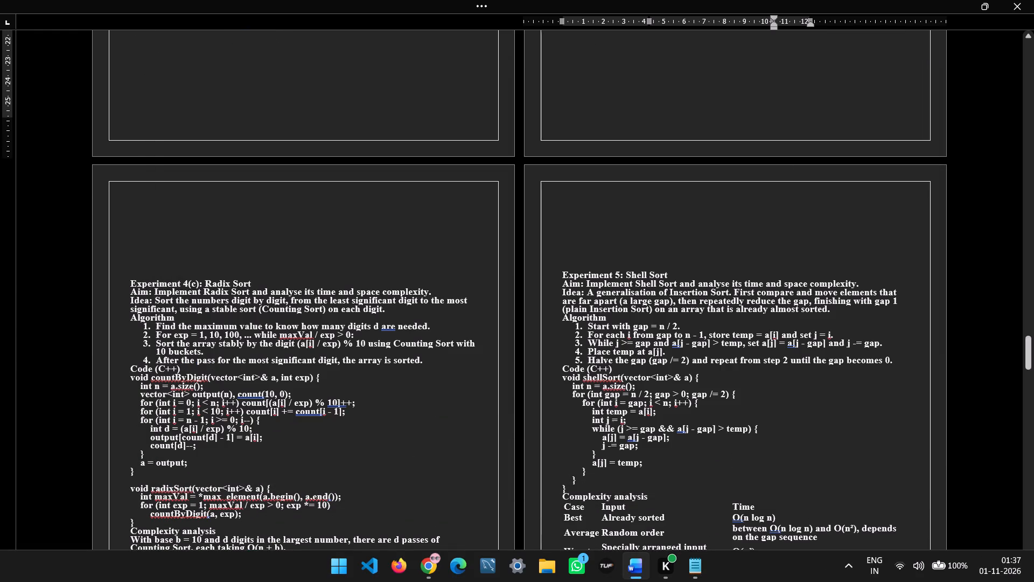
key(alt+Tab)
click(428, 564)
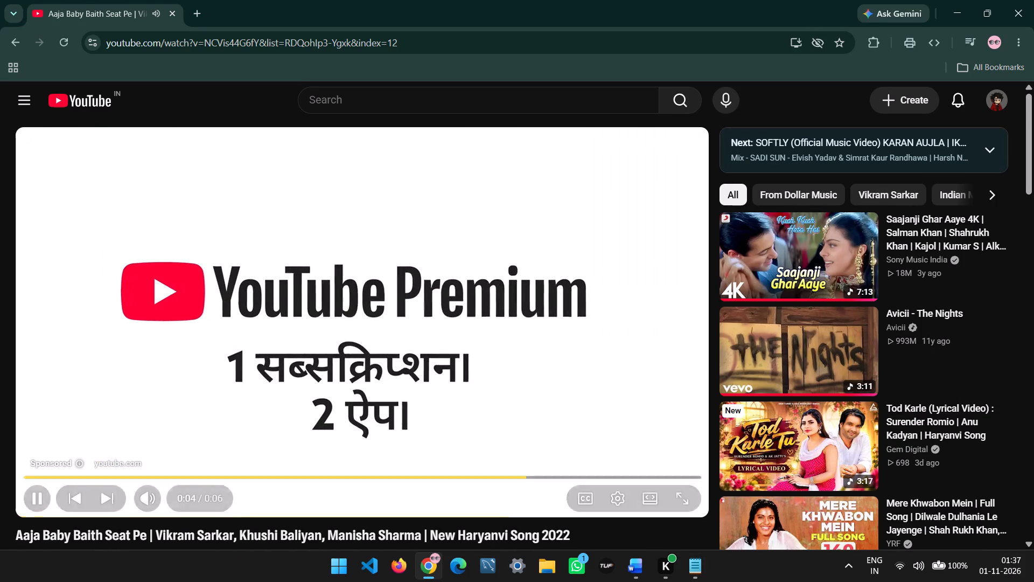
click(472, 102)
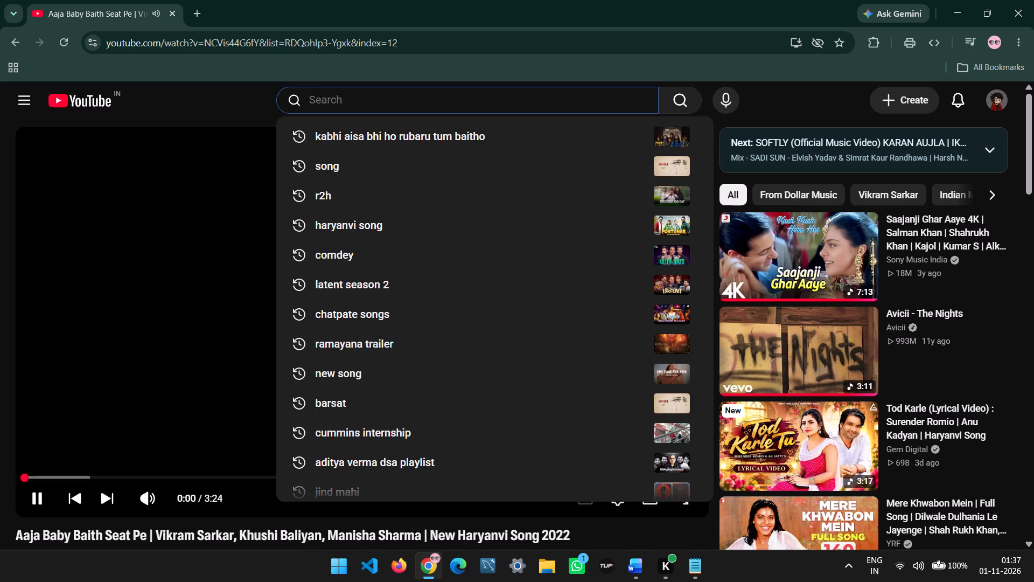
text(dil gayi)
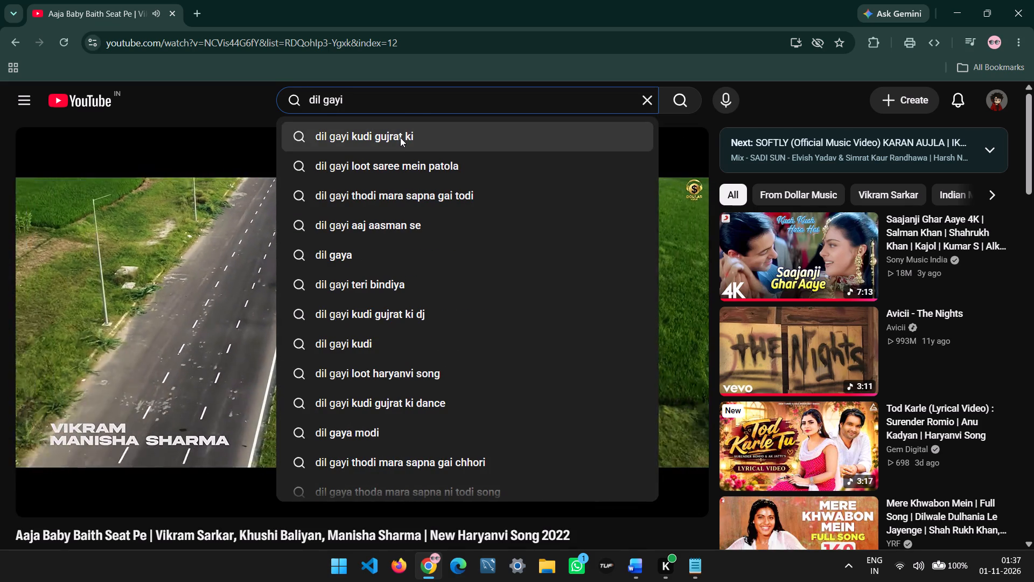
click(400, 137)
Play the "Mix - Dil Le Gayee (8K Video)" playlist from the YouTube search results.
scroll(404, 274, down, 1)
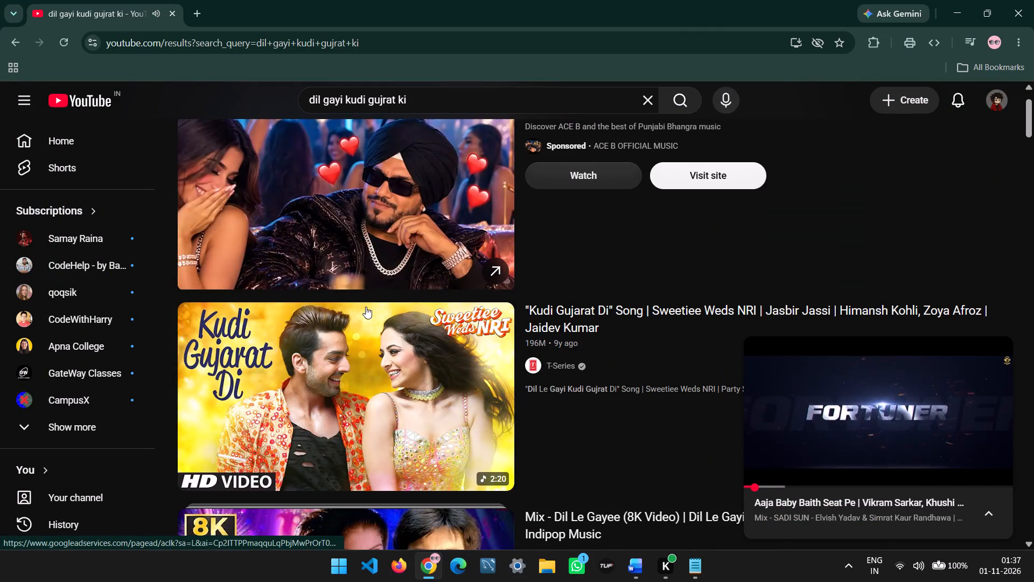
scroll(365, 309, down, 6)
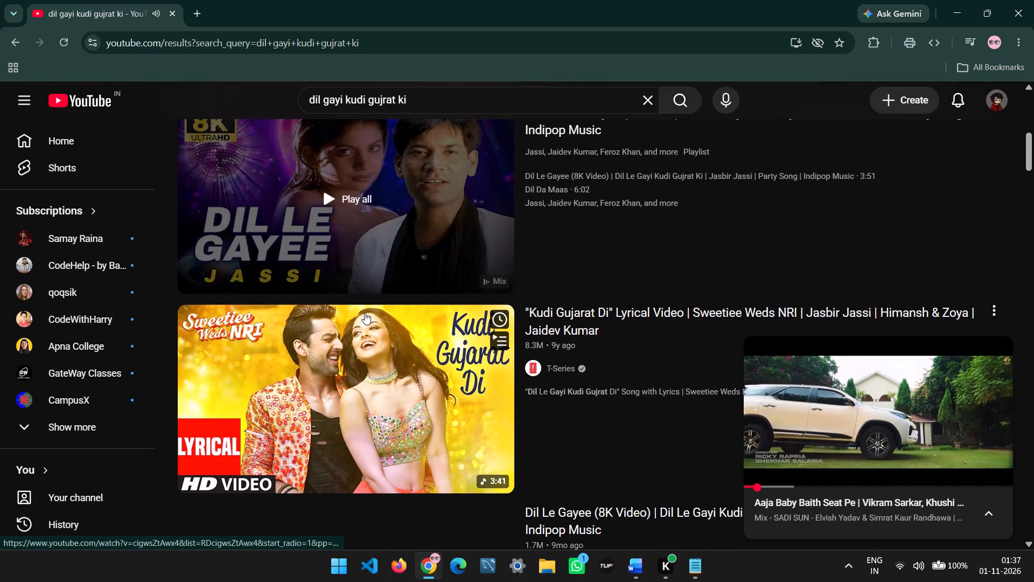
scroll(365, 313, up, 4)
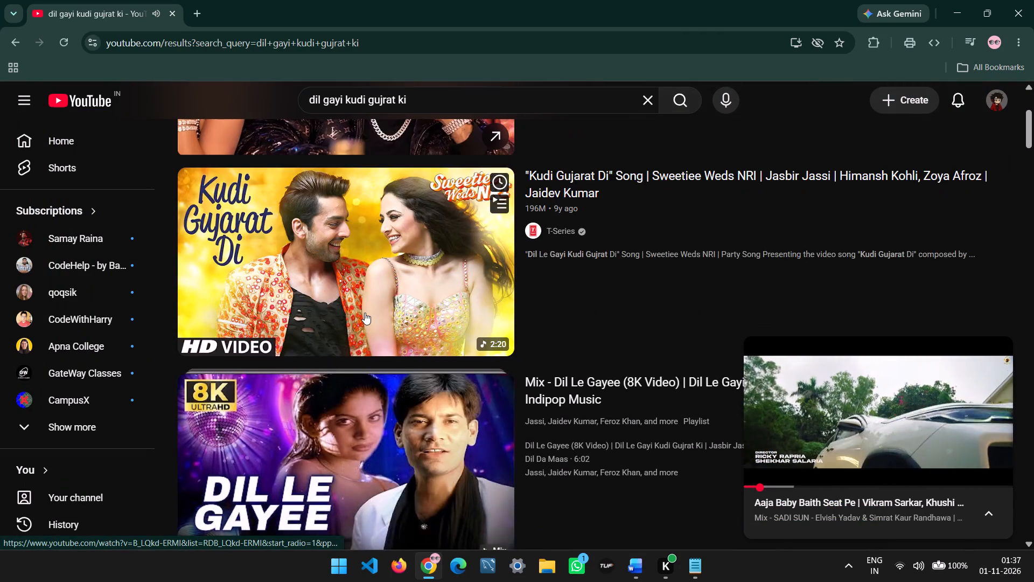
scroll(365, 313, down, 2)
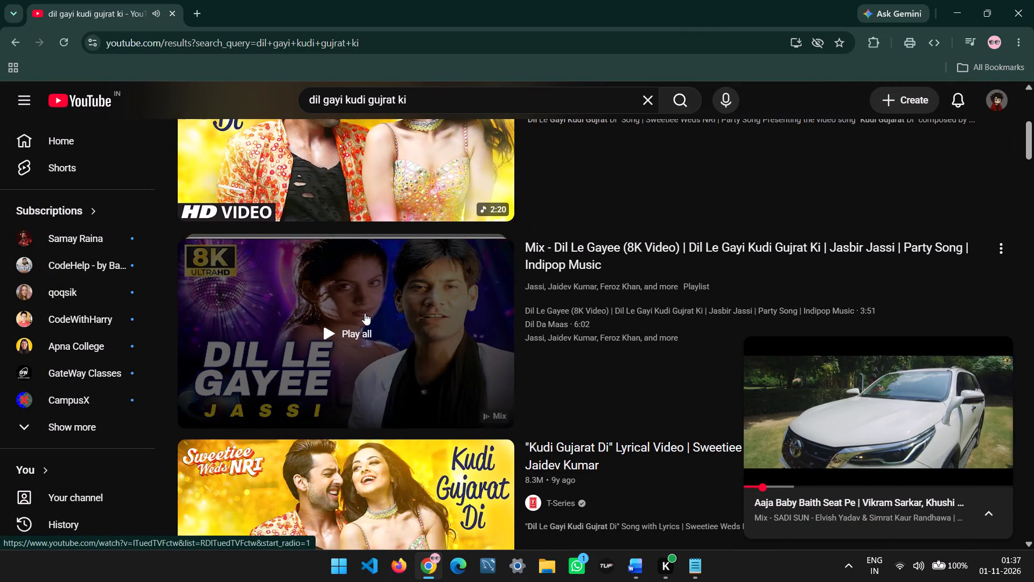
click(365, 310)
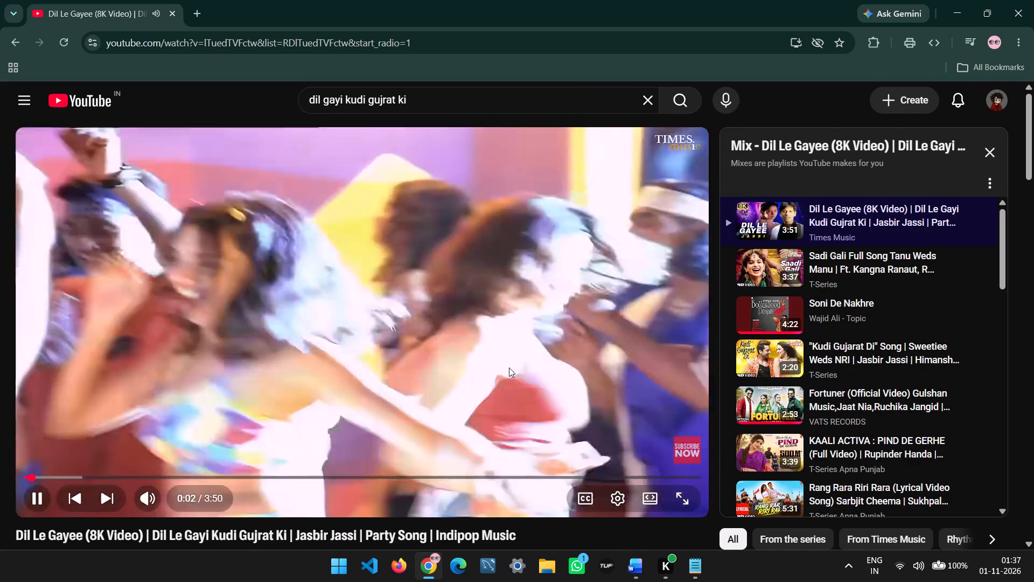
Return to the lab file in Word, leaving the music playing, and exit Focus mode.
key(alt+Tab)
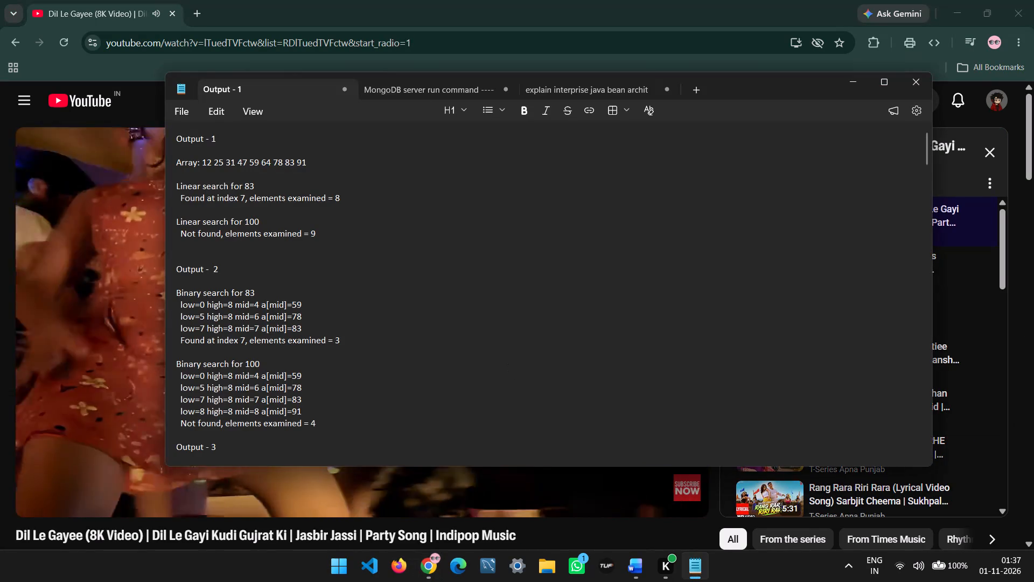
click(862, 84)
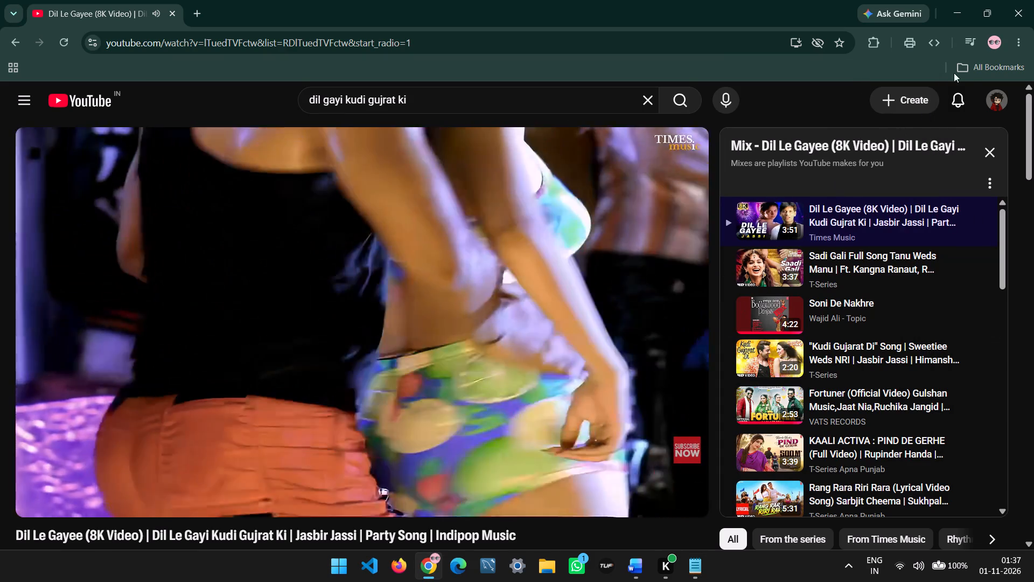
click(963, 13)
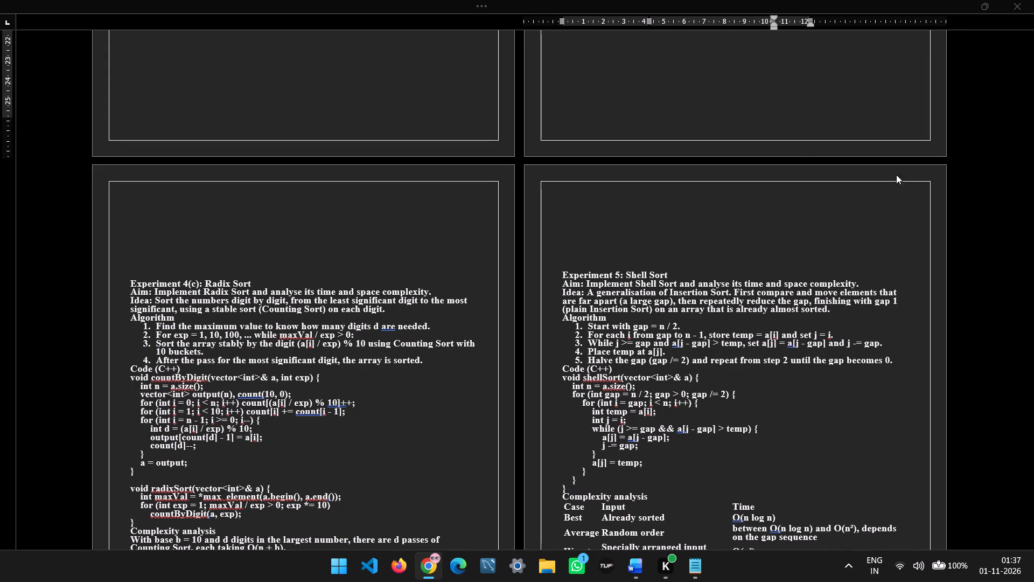
key(Escape)
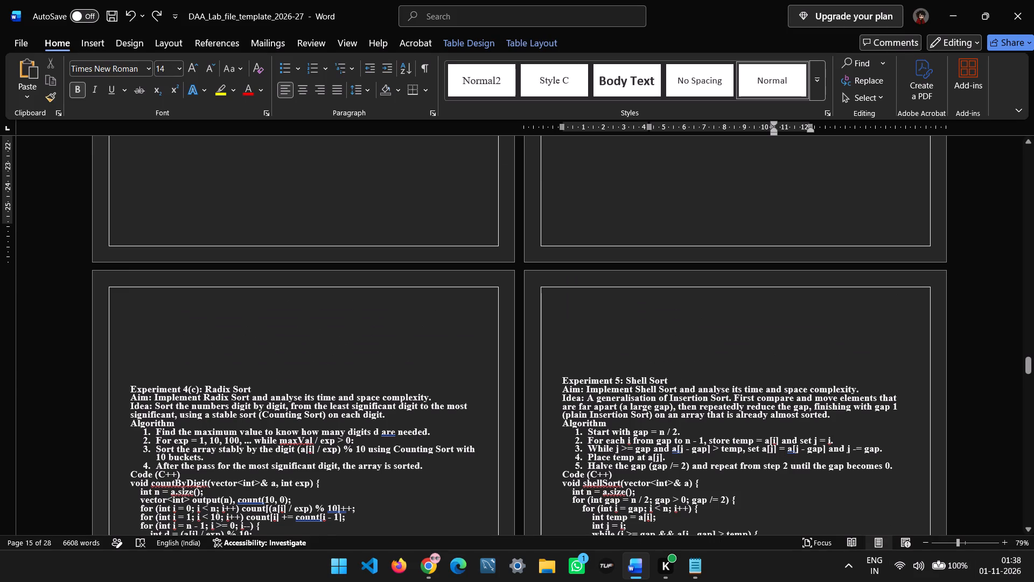
Look over the Experiment 4(c) Radix Sort and Experiment 5 Shell Sort pages down to their complexity tables.
scroll(742, 353, down, 12)
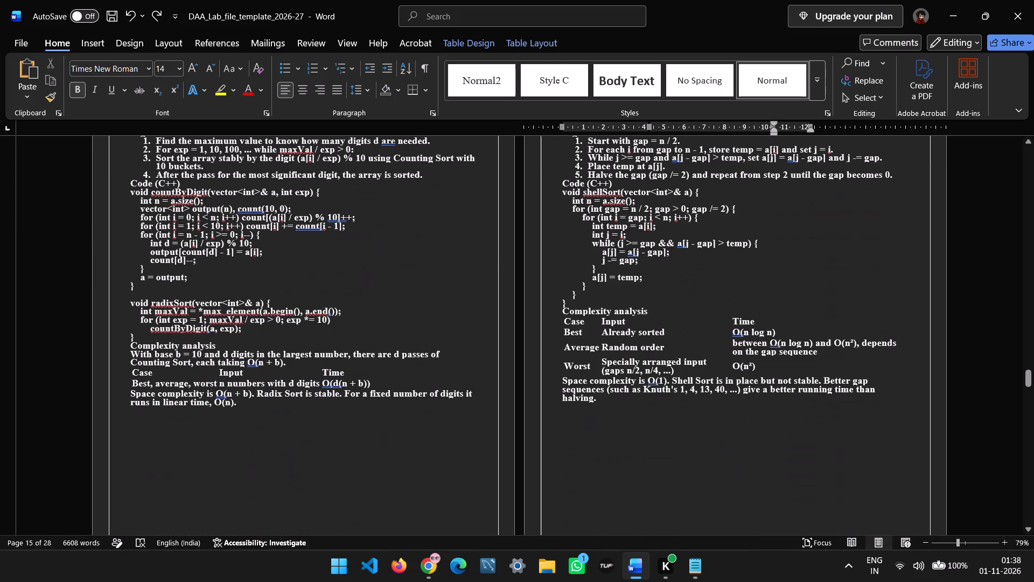
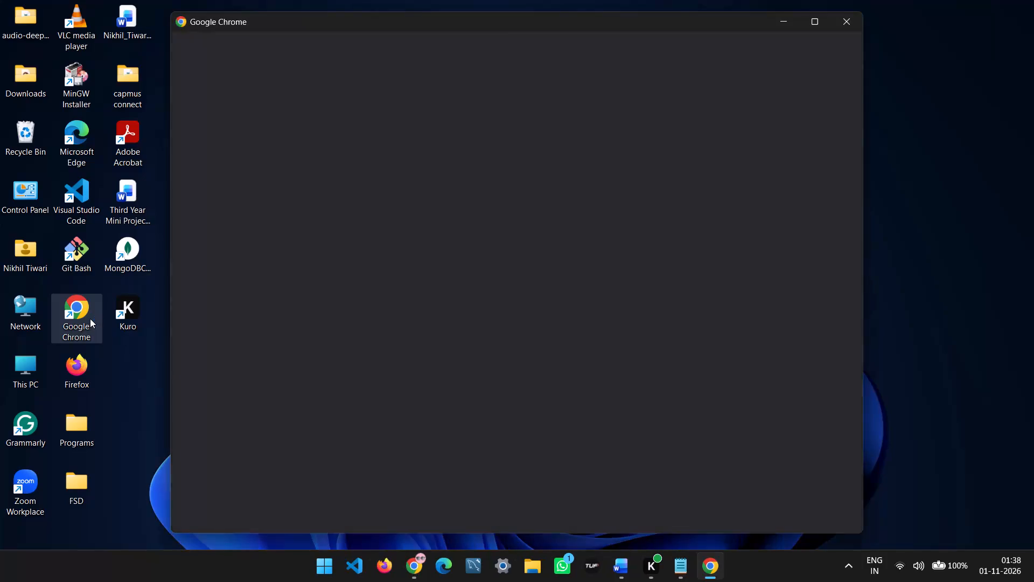
Open the browser under the user's own profile and maximize its window.
click(484, 332)
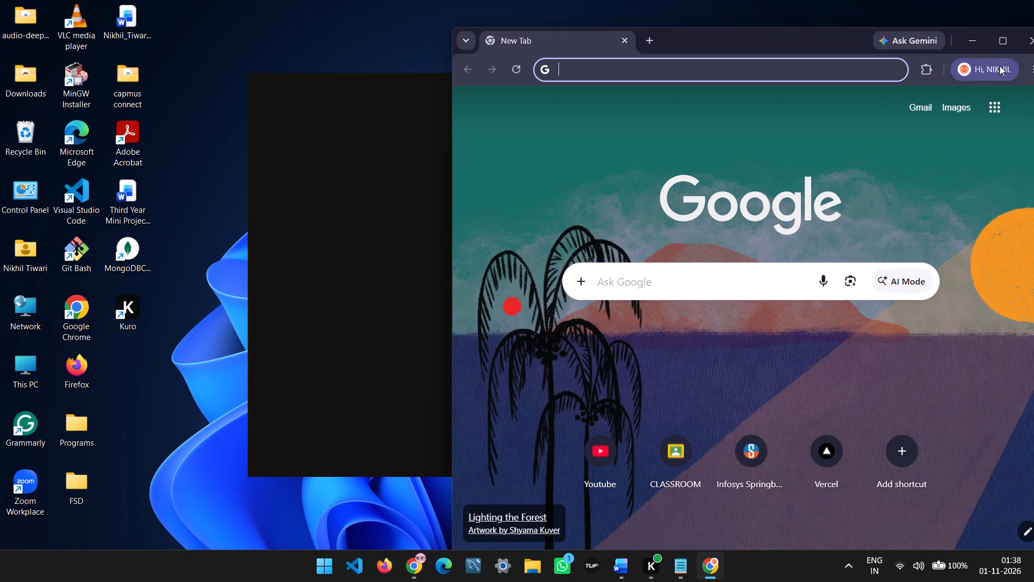
click(1009, 41)
click(446, 258)
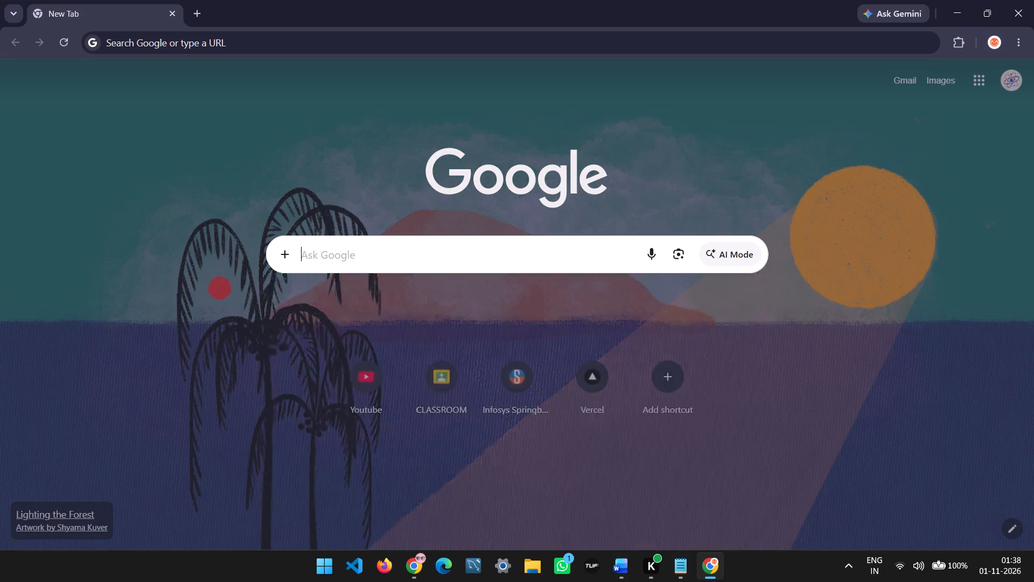
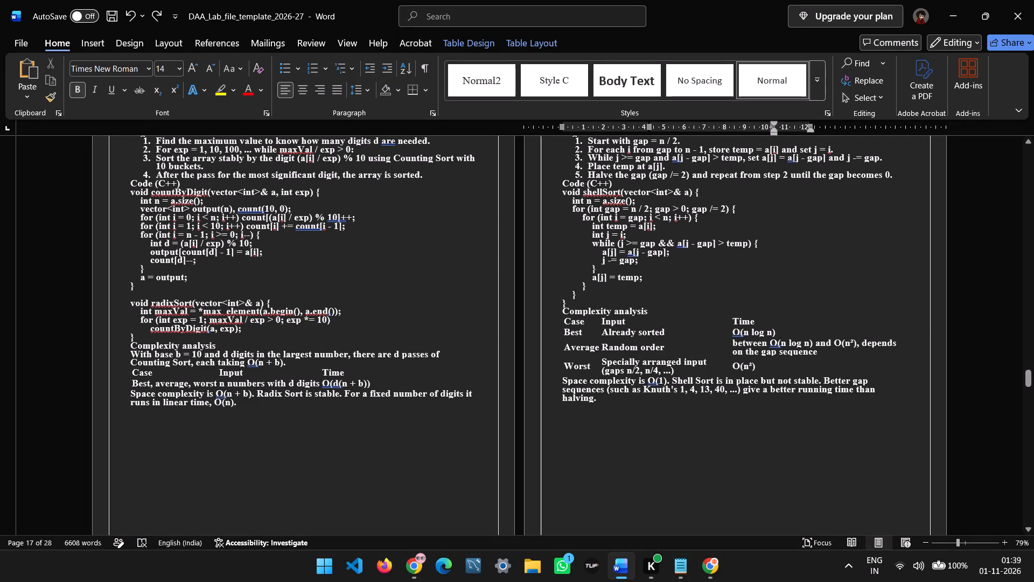
In the Word lab file, add a blank line between Counting Sort's complexity table and its space complexity paragraph.
scroll(634, 403, up, 17)
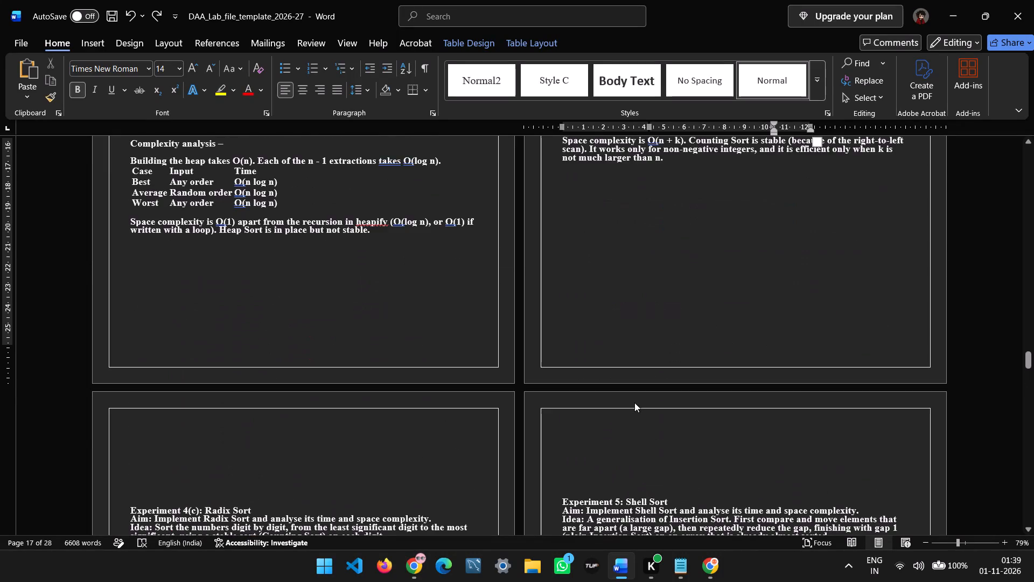
scroll(634, 403, up, 7)
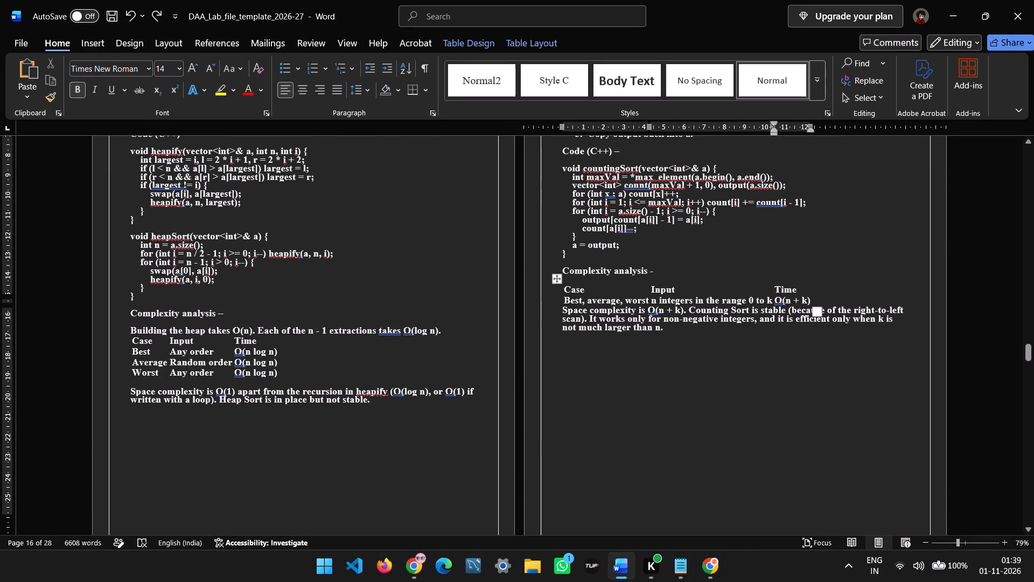
key(alt+Tab)
key(alt+Tab)
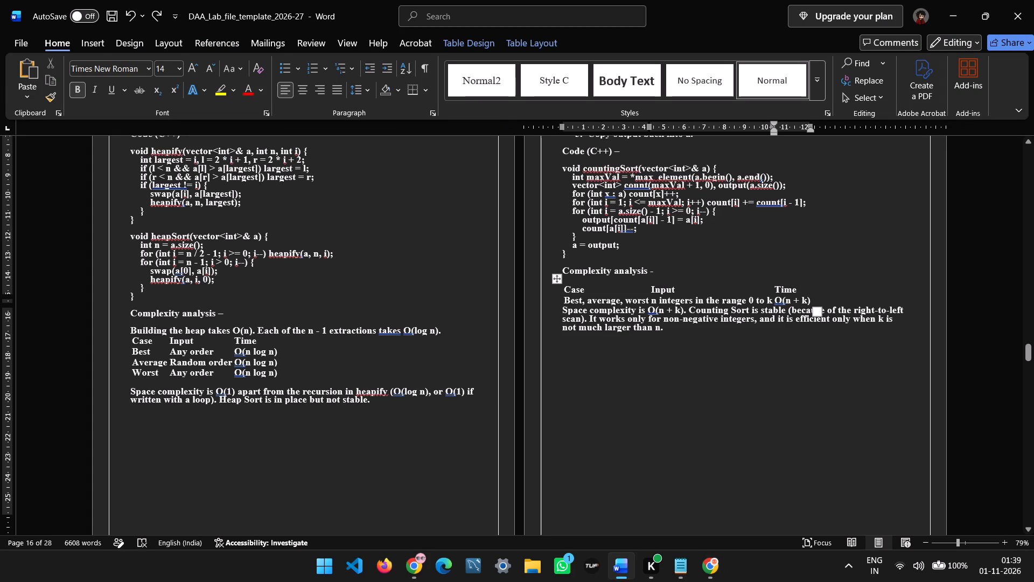
click(820, 299)
key(Return)
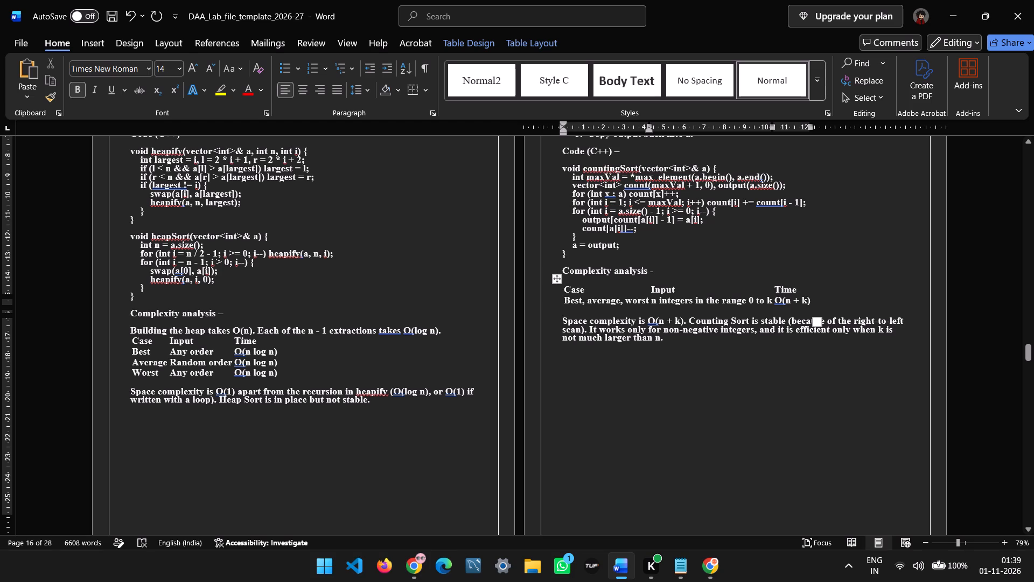
Switch to the Claude artifact in Chrome to check the Counting Sort section against the Word lab file.
key(alt+Tab)
key(alt+Tab)
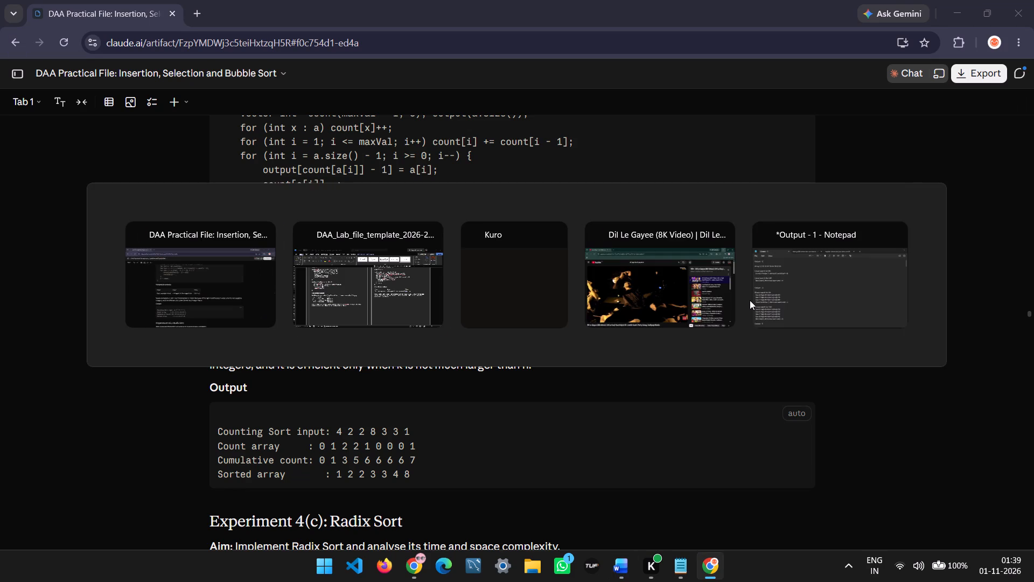
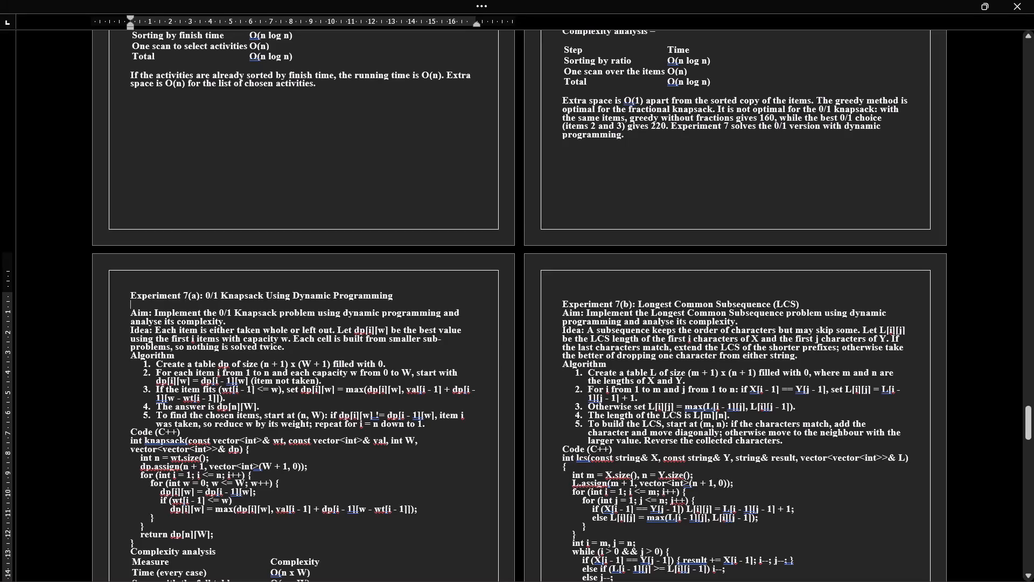
In the Word lab file, add a blank line after both the Aim and Idea paragraphs of Experiment 7(a).
click(260, 323)
key(Return)
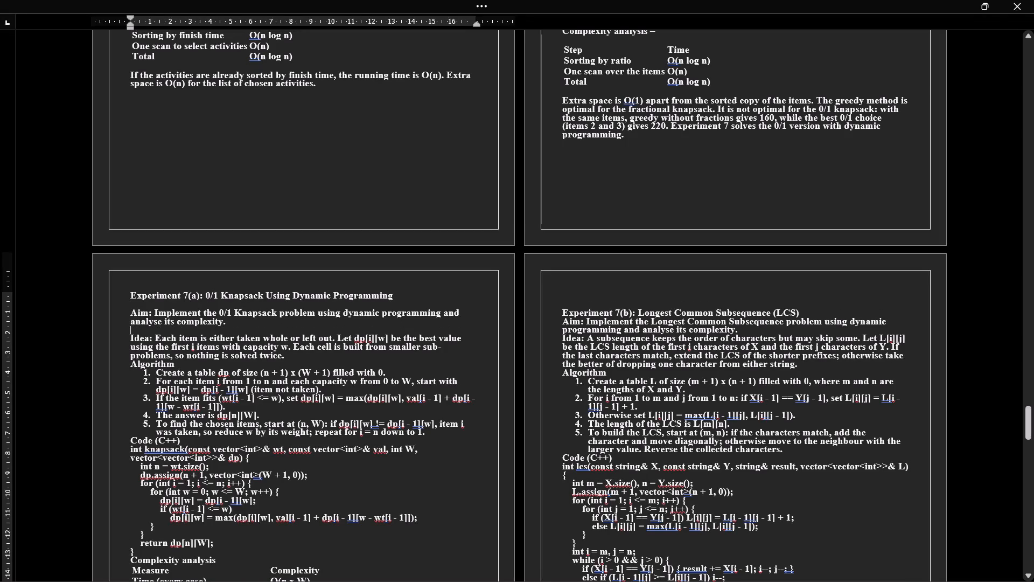
click(291, 357)
key(Return)
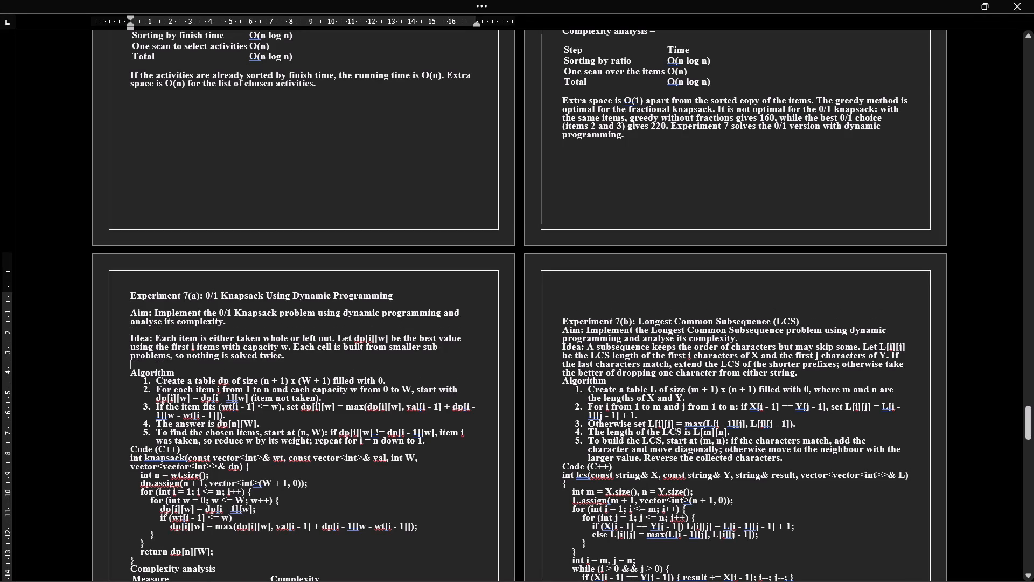
Append a spaced dash to the title "Experiment 7(a): 0/1 Knapsack Using Dynamic Programming", keeping a single blank line below it.
click(398, 302)
click(400, 300)
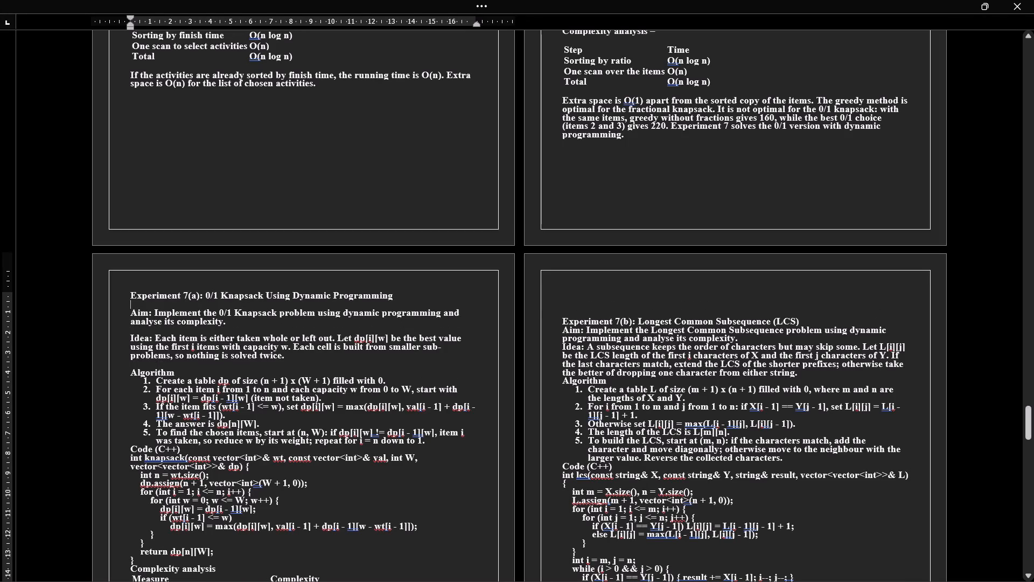
click(400, 300)
key(space)
key(minus)
key(Return)
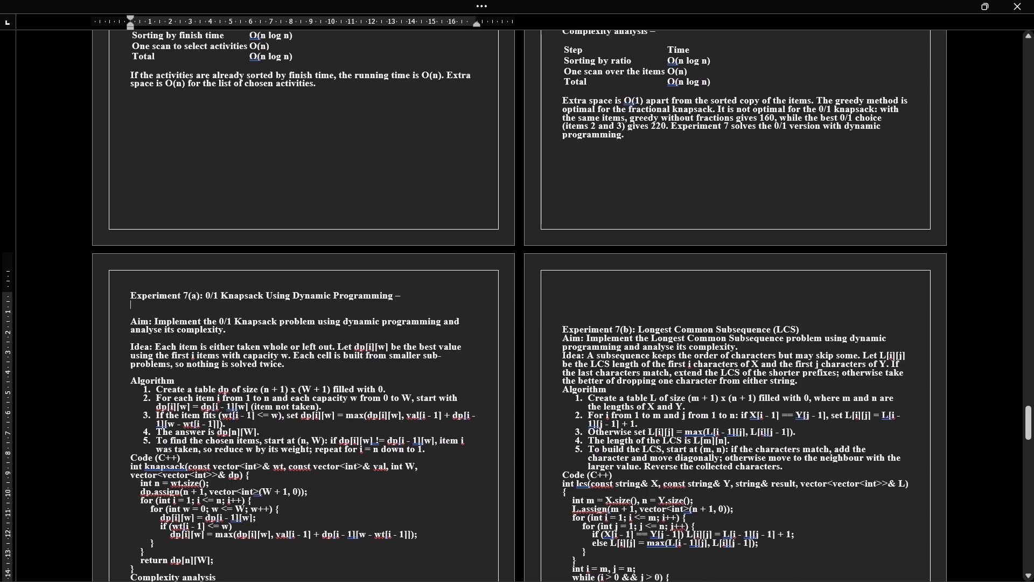
key(BackSpace)
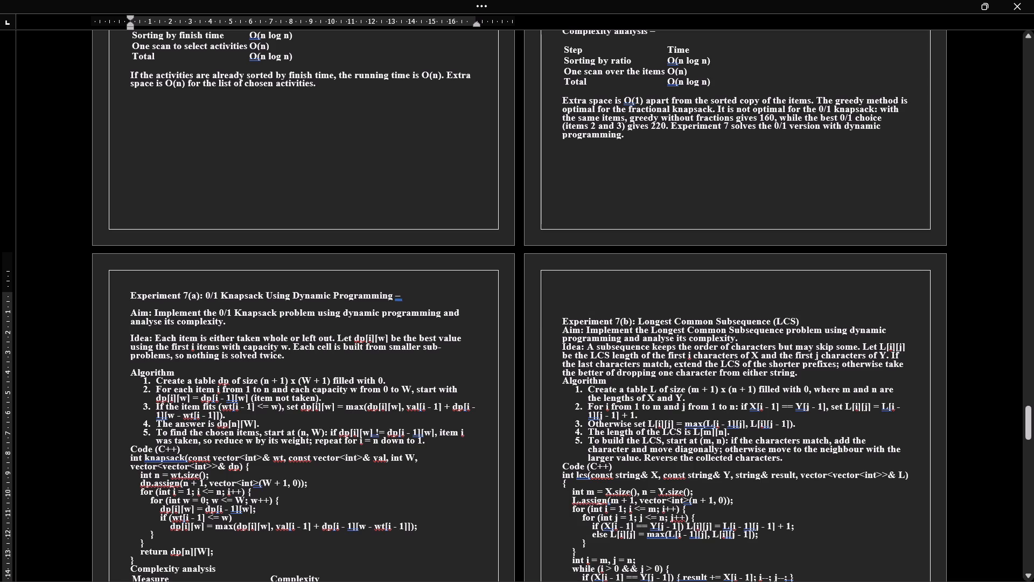
Append a spaced dash to Experiment 7(a)'s Algorithm heading and insert a blank line before its numbered list.
click(306, 367)
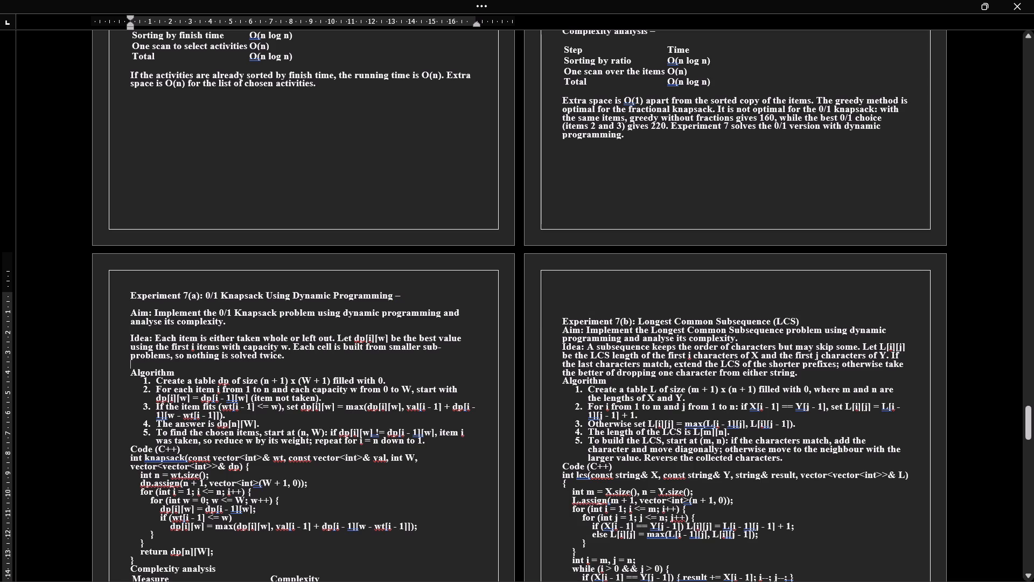
click(204, 375)
key(space)
key(minus)
key(Return)
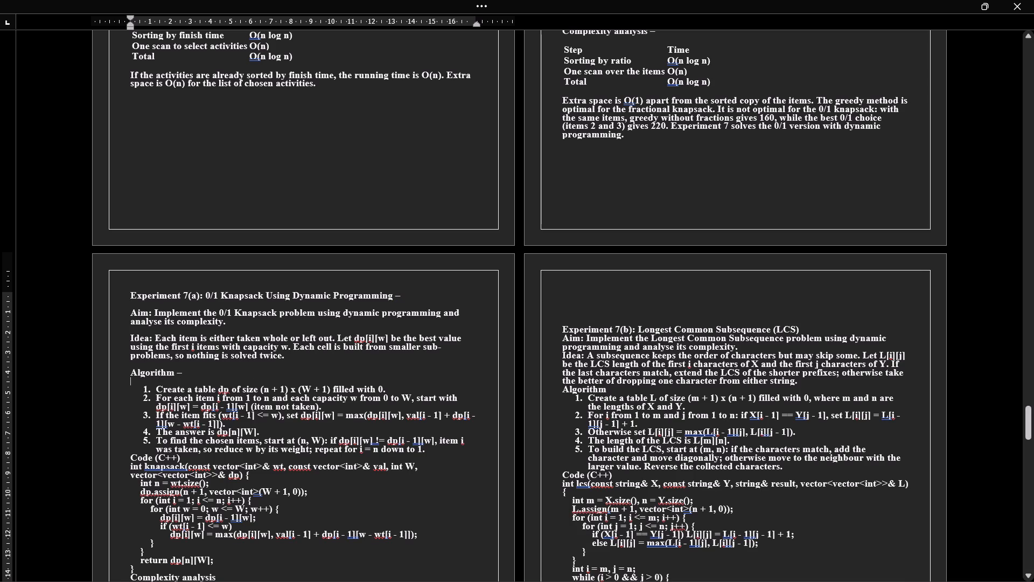
Append a spaced dash to Experiment 7(a)'s Code (C++) heading and insert blank lines above and below it.
click(132, 456)
key(Return)
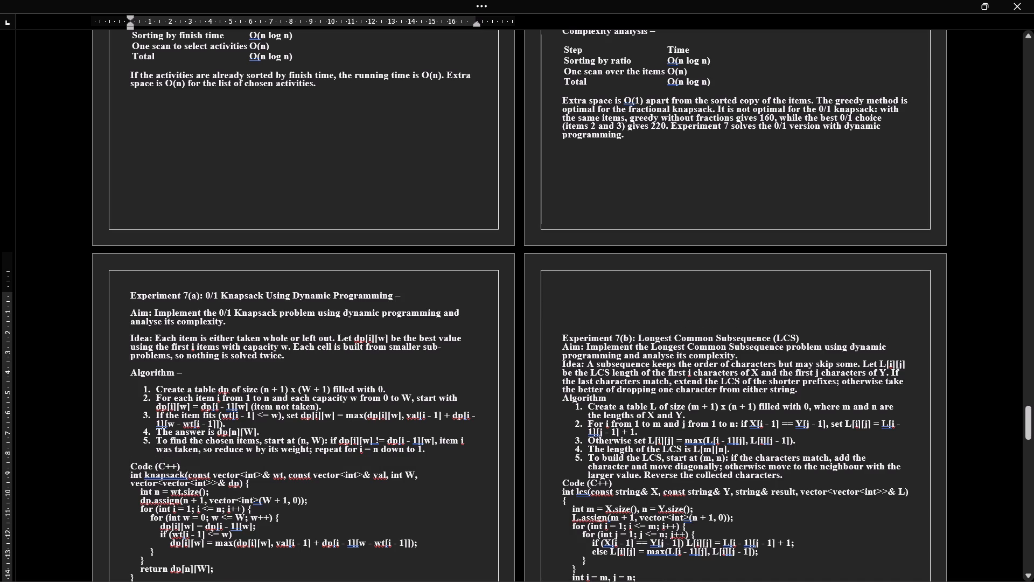
click(183, 465)
key(space)
text(-)
key(Return)
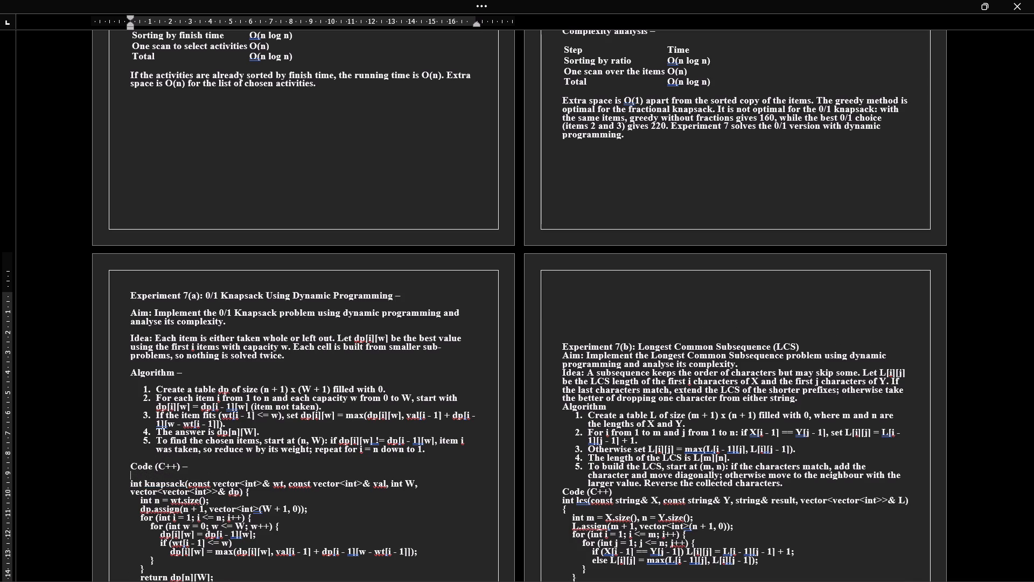
Append a spaced dash to Experiment 7(a)'s Complexity analysis heading and insert blank lines above and below it.
scroll(227, 537, down, 3)
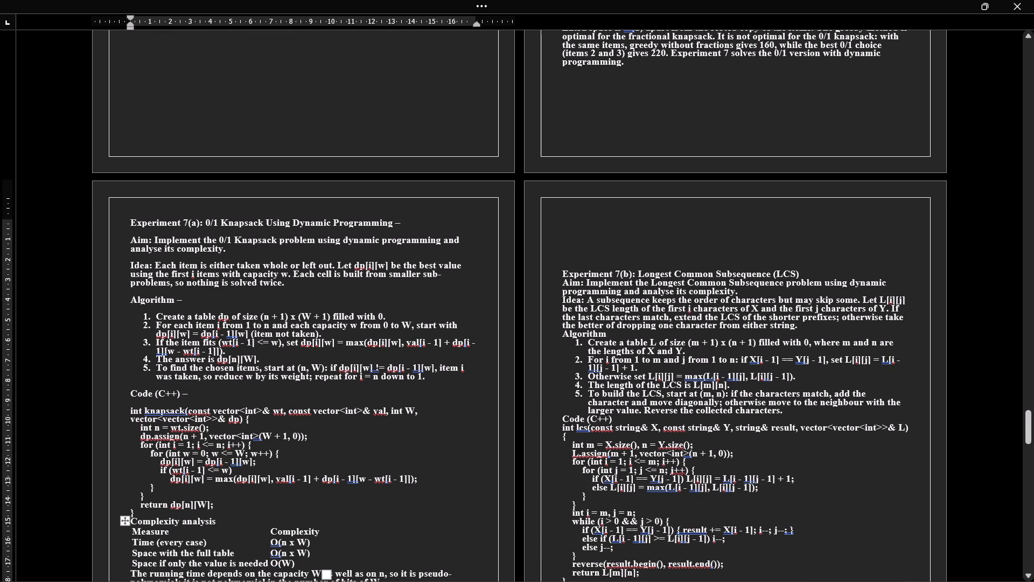
click(158, 515)
key(Return)
click(219, 535)
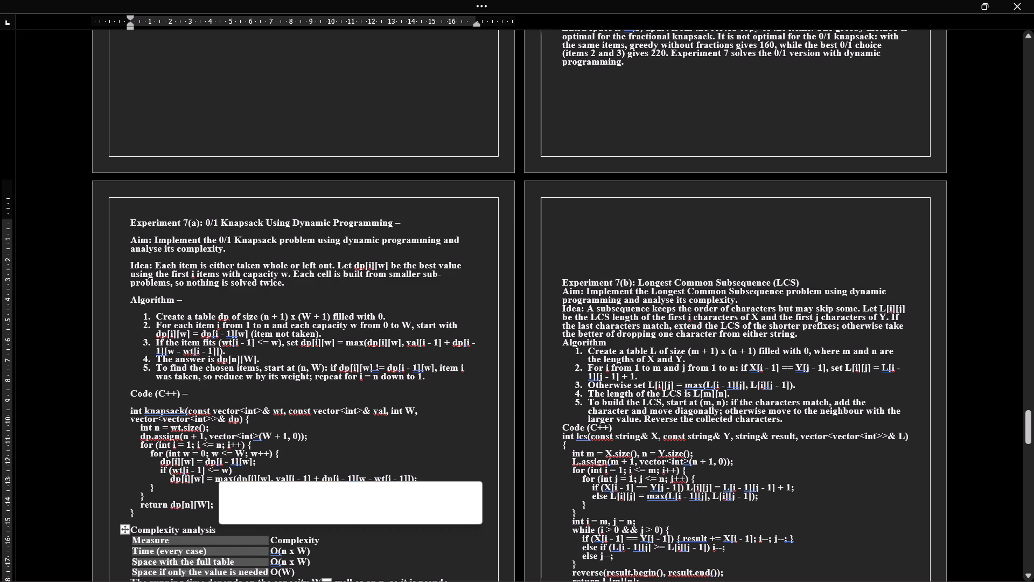
click(223, 533)
key(space)
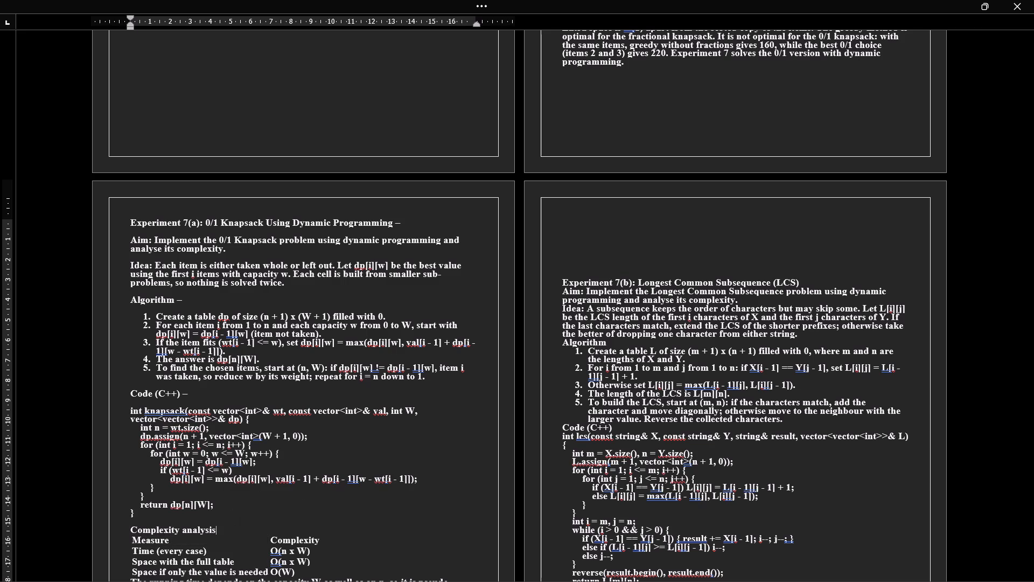
key(minus)
key(Return)
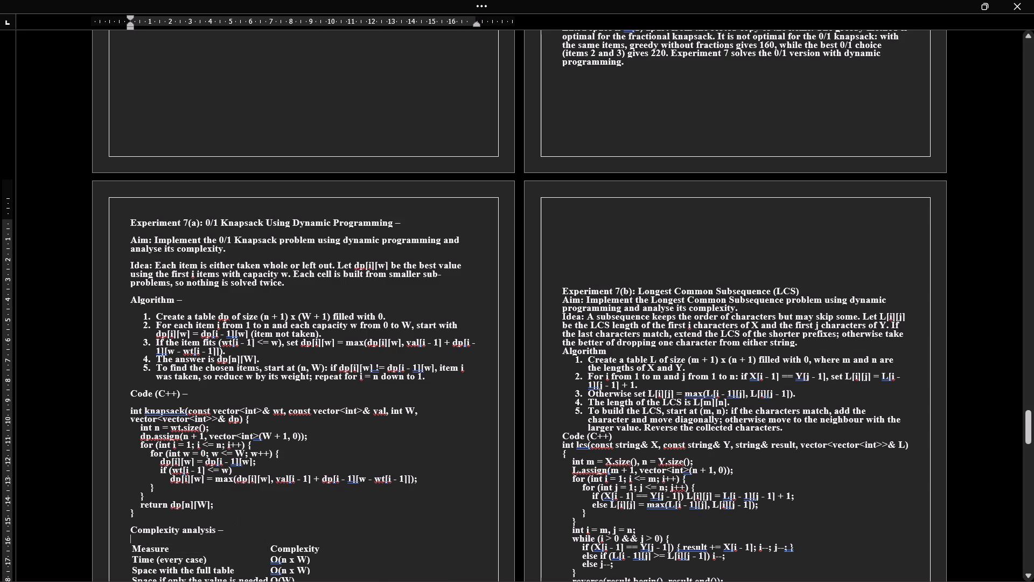
Insert a blank line between Experiment 7(a)'s complexity table and the running time paragraph.
scroll(227, 531, down, 4)
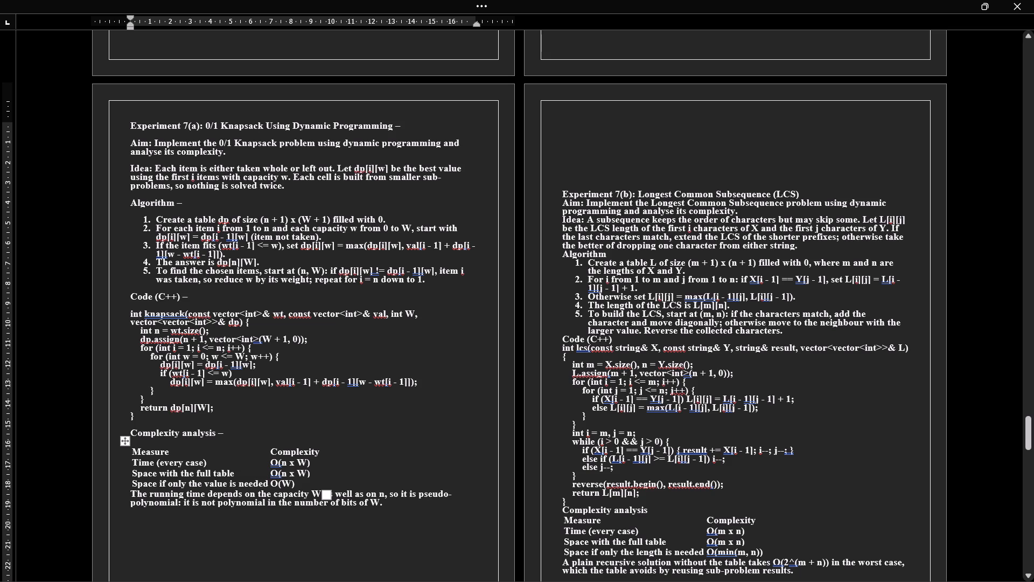
click(132, 493)
key(Return)
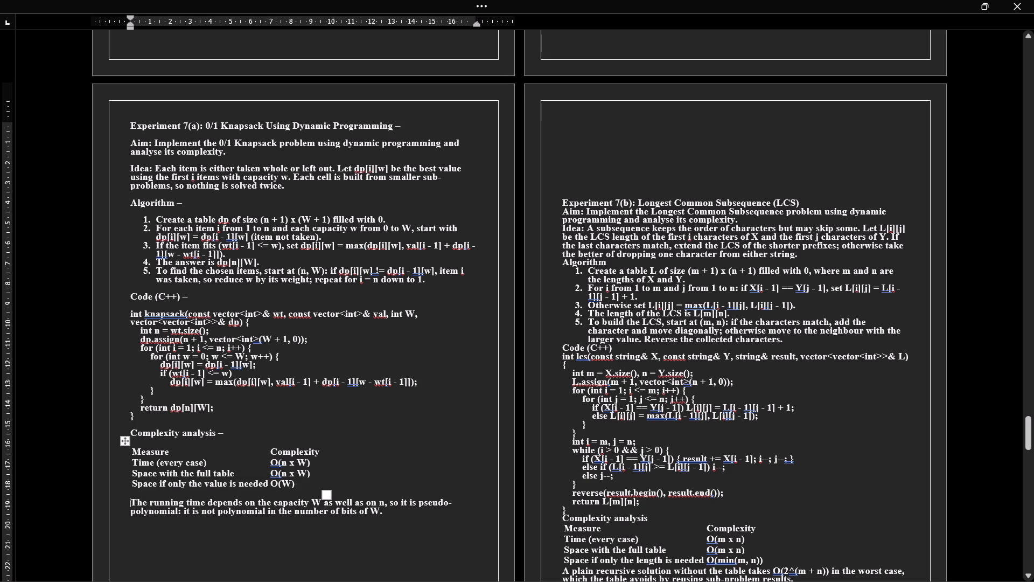
Add a leading space to all four cells of the Complexity column in Experiment 7(a)'s table.
click(270, 454)
key(space)
click(269, 462)
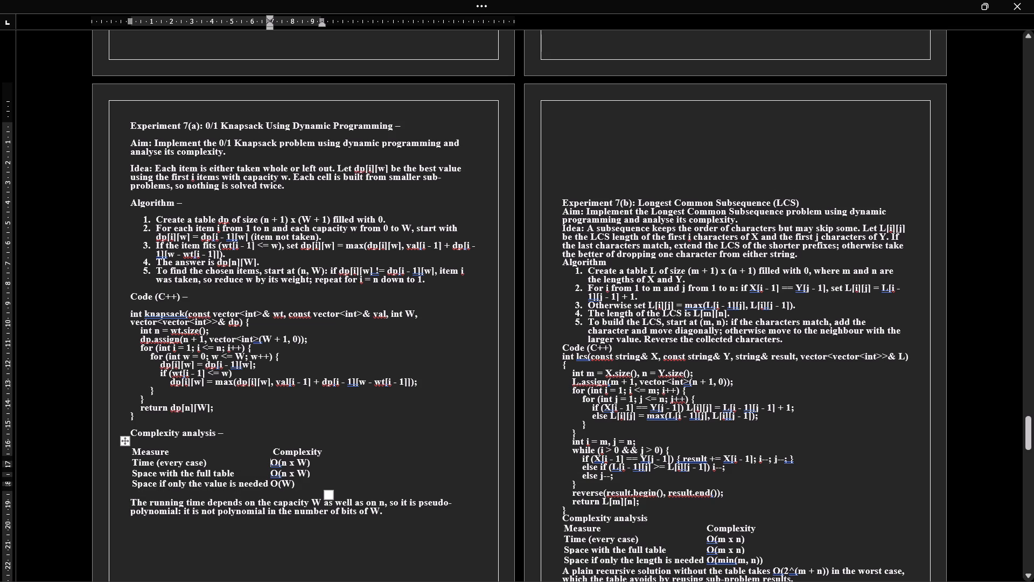
key(space)
click(269, 471)
key(space)
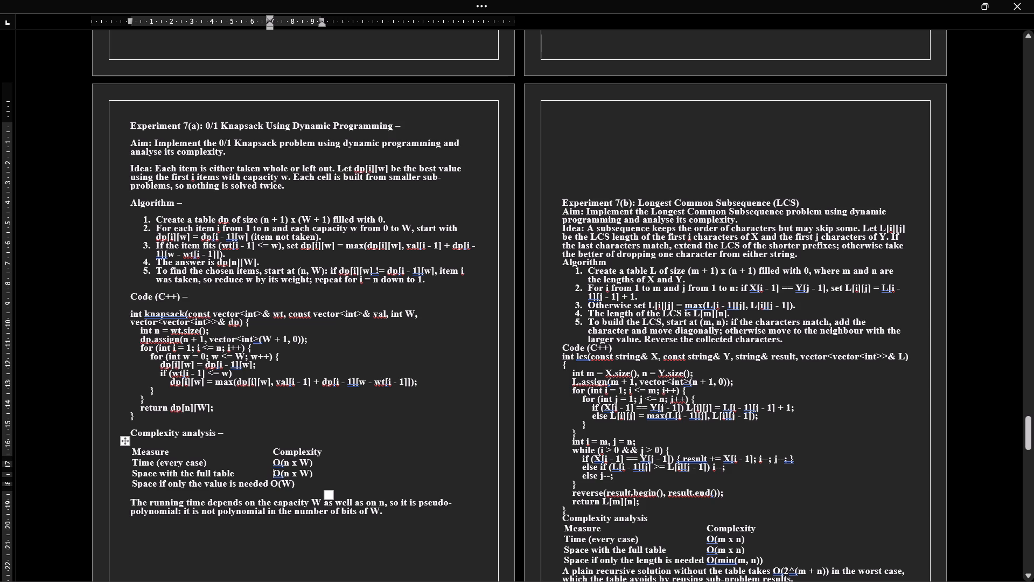
click(270, 482)
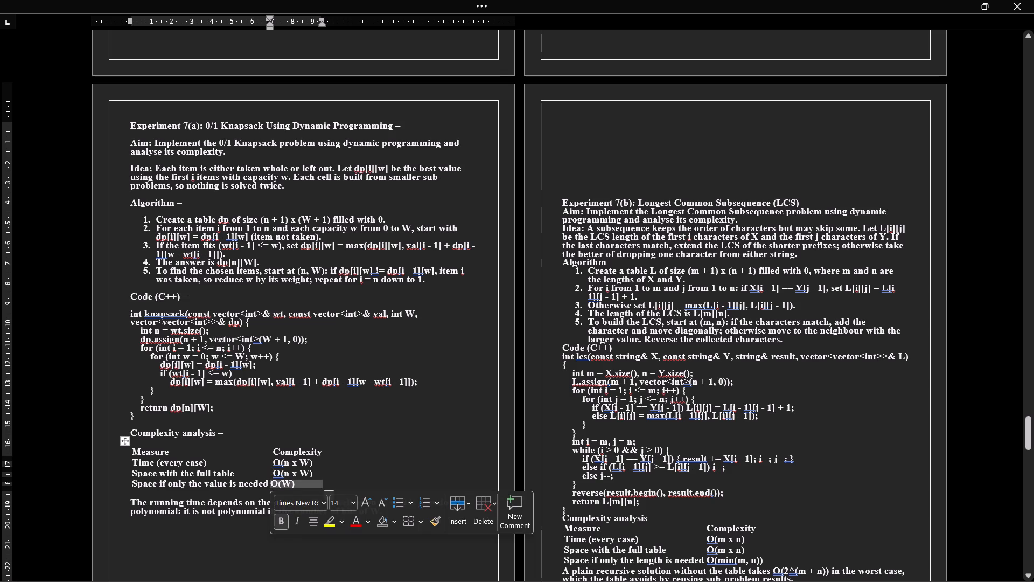
click(273, 480)
click(273, 480)
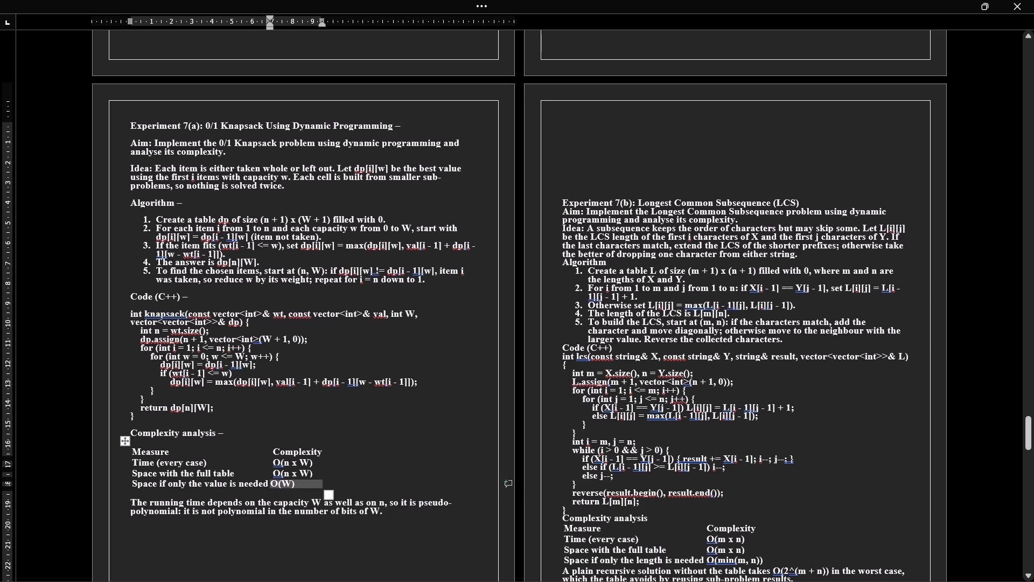
click(284, 494)
click(268, 480)
click(271, 480)
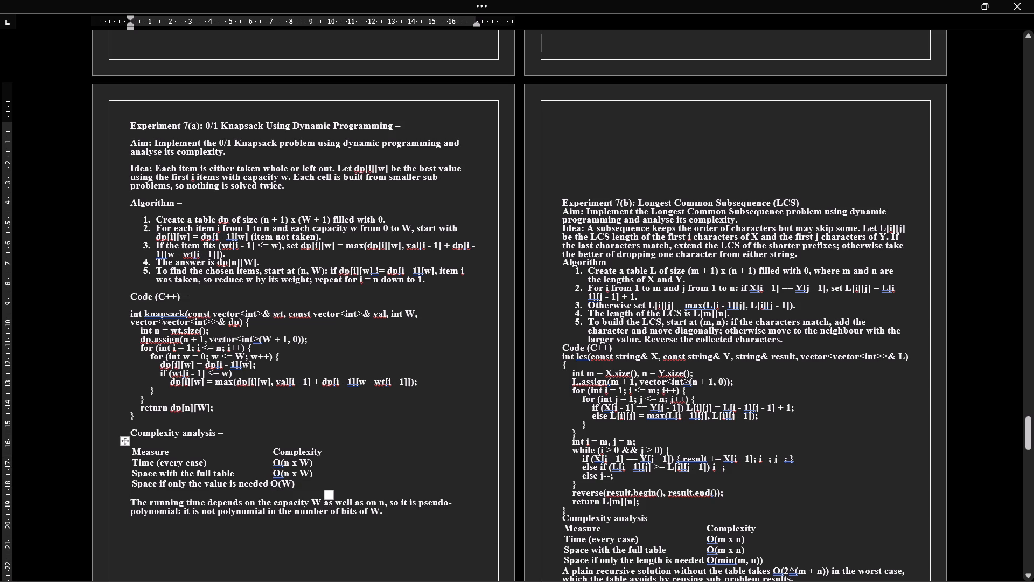
click(273, 486)
key(space)
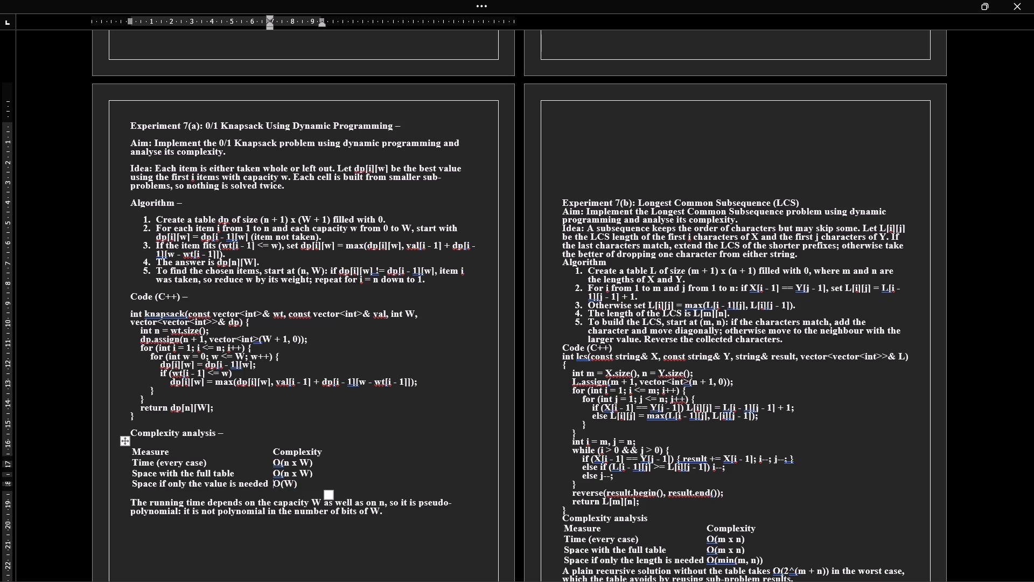
Remove the blank lines above the Experiment 7(b) title so it starts at the top of its page.
click(294, 539)
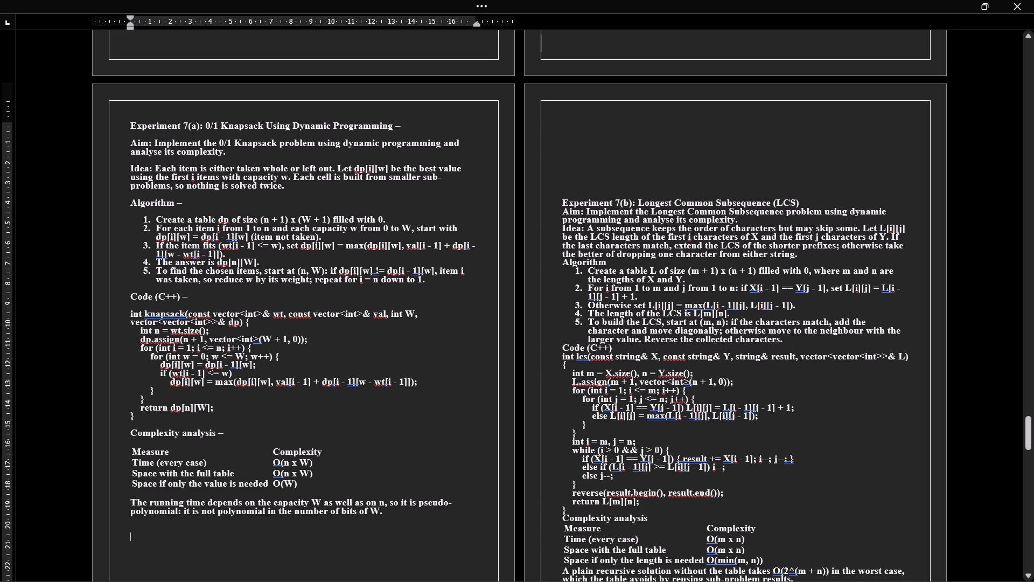
click(560, 202)
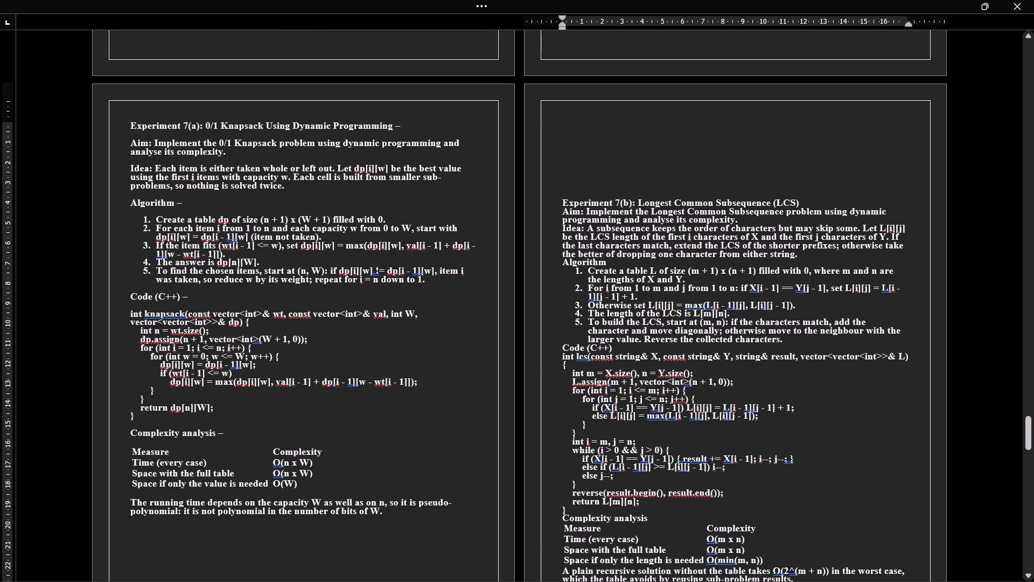
key(BackSpace)
key(BackSpace)
key(BackSpace)
key(BackSpace)
key(BackSpace)
key(BackSpace)
key(BackSpace)
key(BackSpace)
key(BackSpace)
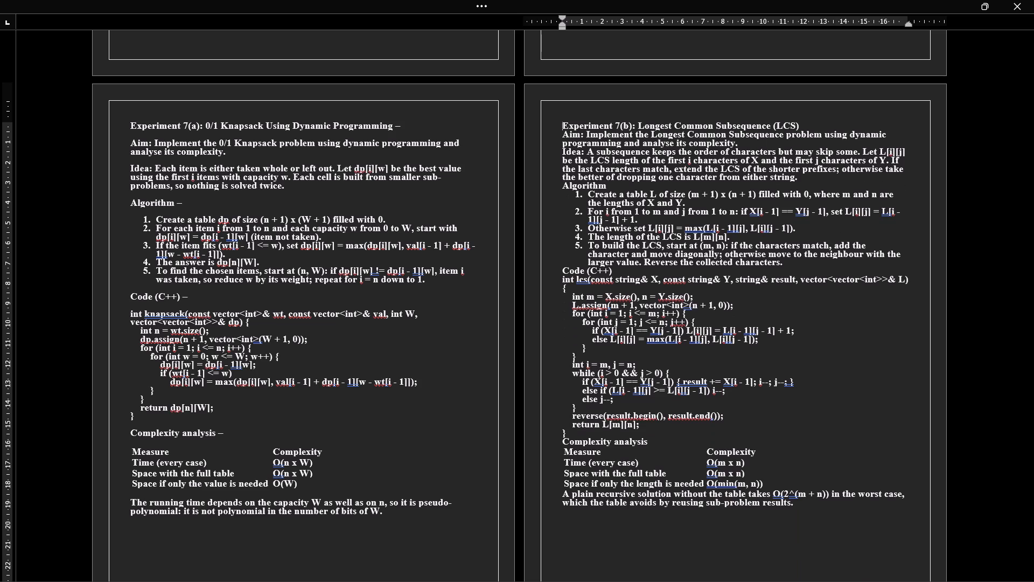
Append a spaced dash to the title "Experiment 7(b): Longest Common Subsequence (LCS)" and insert a blank line below it.
click(810, 129)
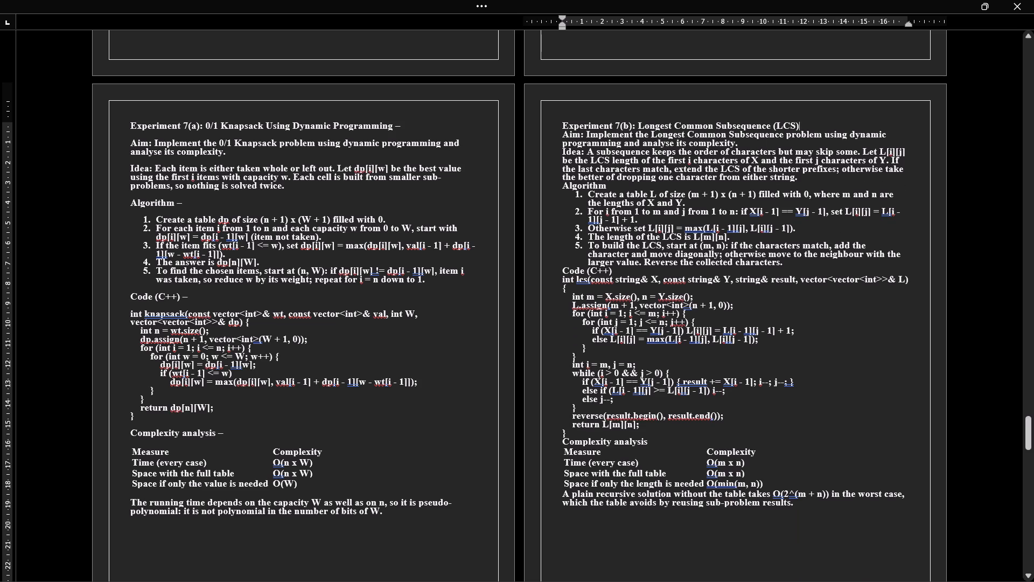
key(space)
key(minus)
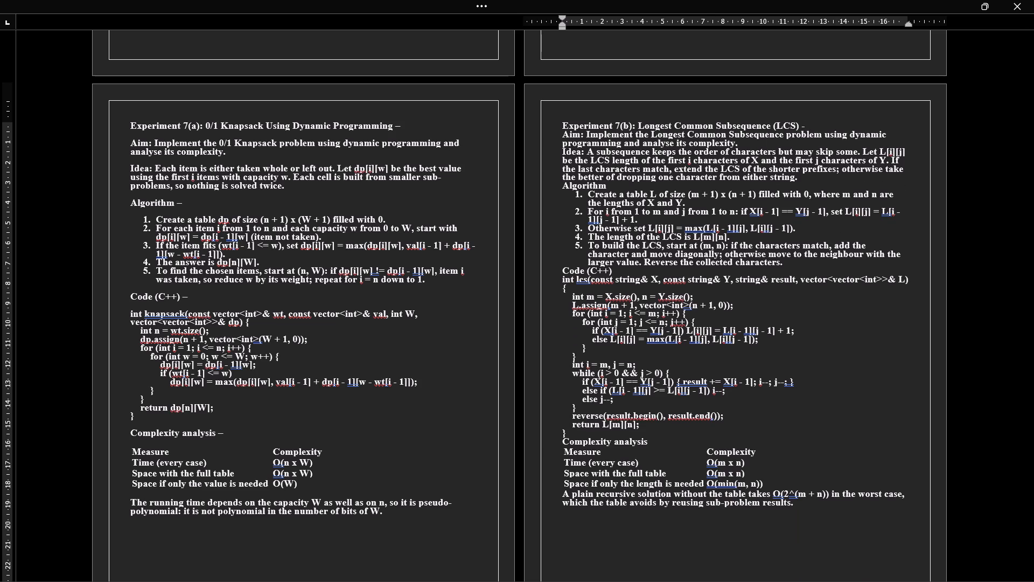
key(Return)
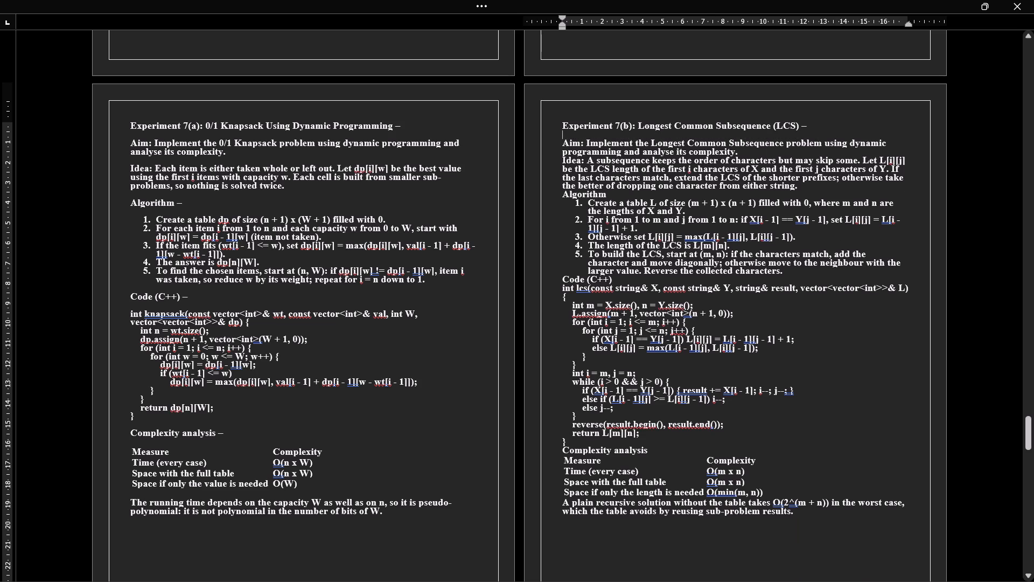
Add a blank line after both the Aim and Idea paragraphs of Experiment 7(b).
click(746, 148)
key(Return)
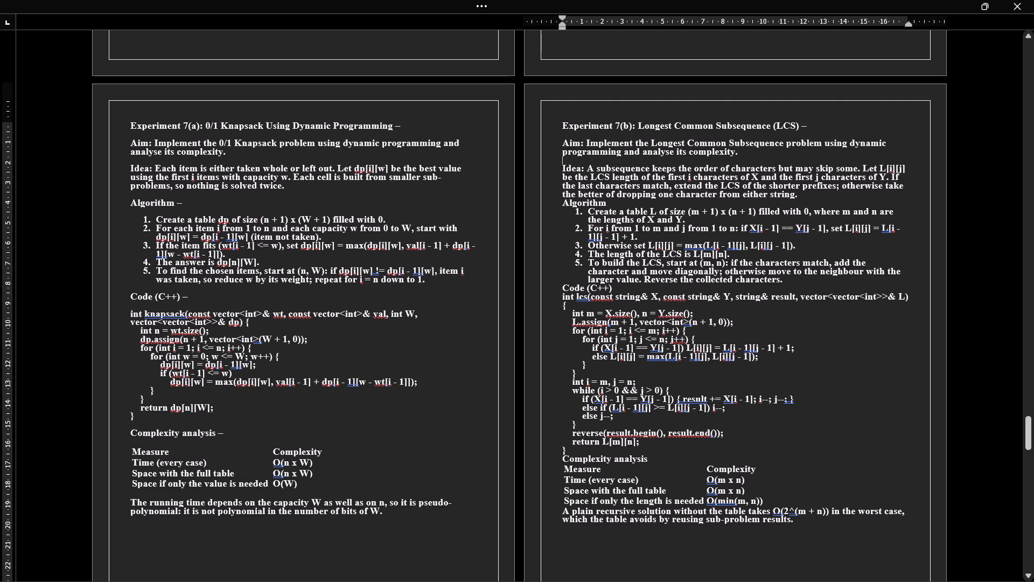
click(806, 193)
key(Return)
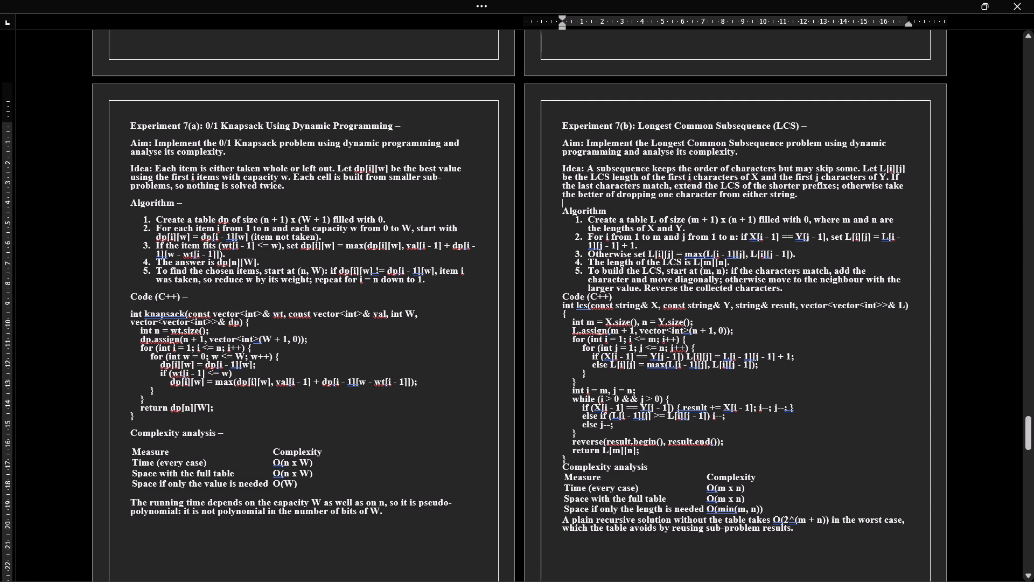
Append a spaced dash to Experiment 7(b)'s Algorithm heading and insert a blank line before its numbered list.
click(655, 216)
click(626, 213)
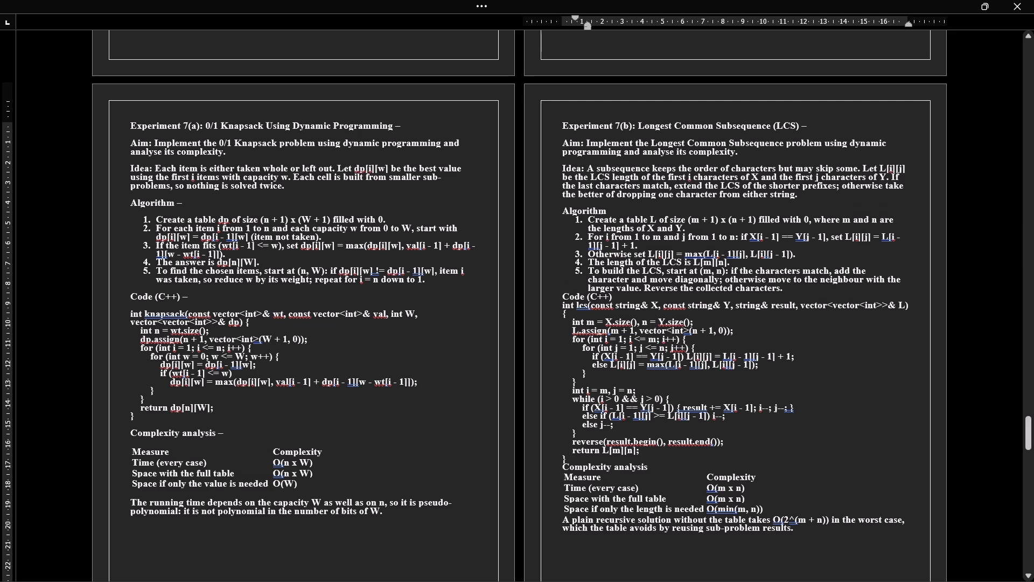
key(space)
key(minus)
key(Return)
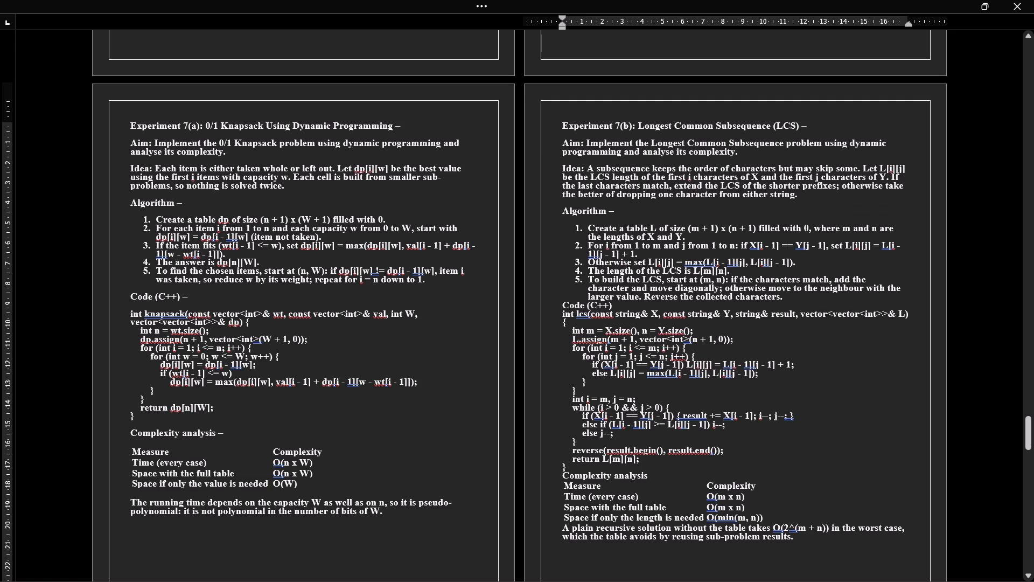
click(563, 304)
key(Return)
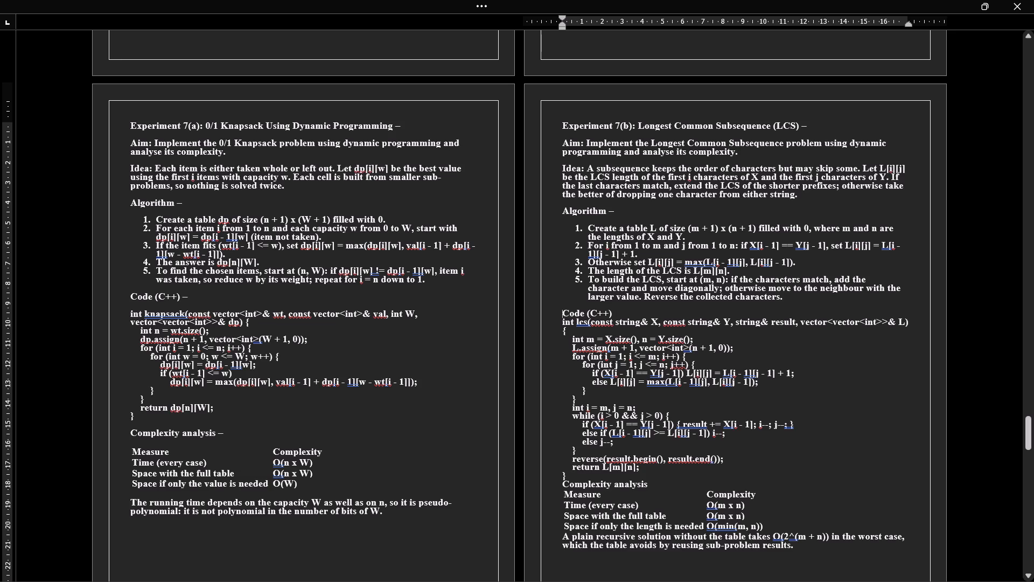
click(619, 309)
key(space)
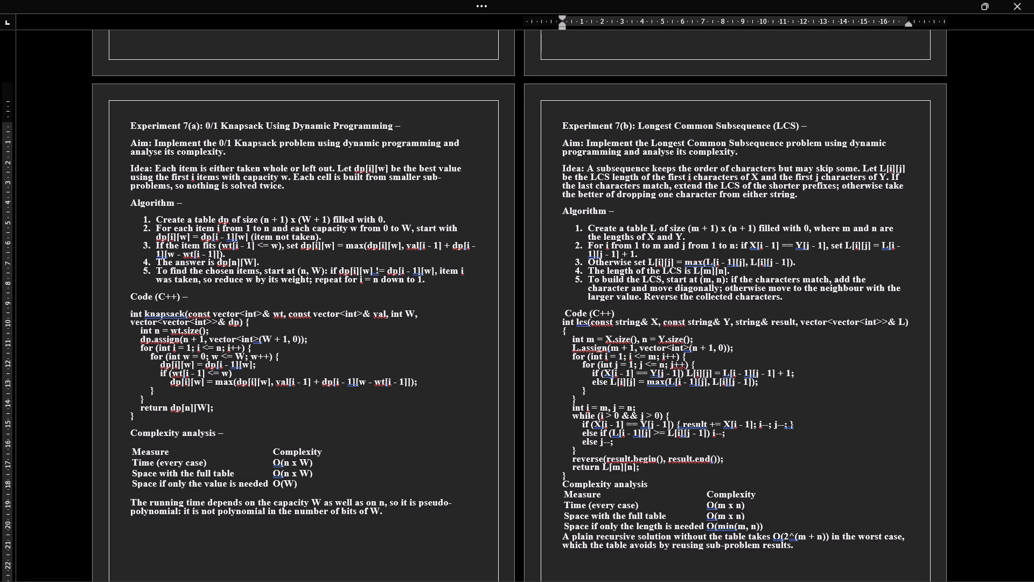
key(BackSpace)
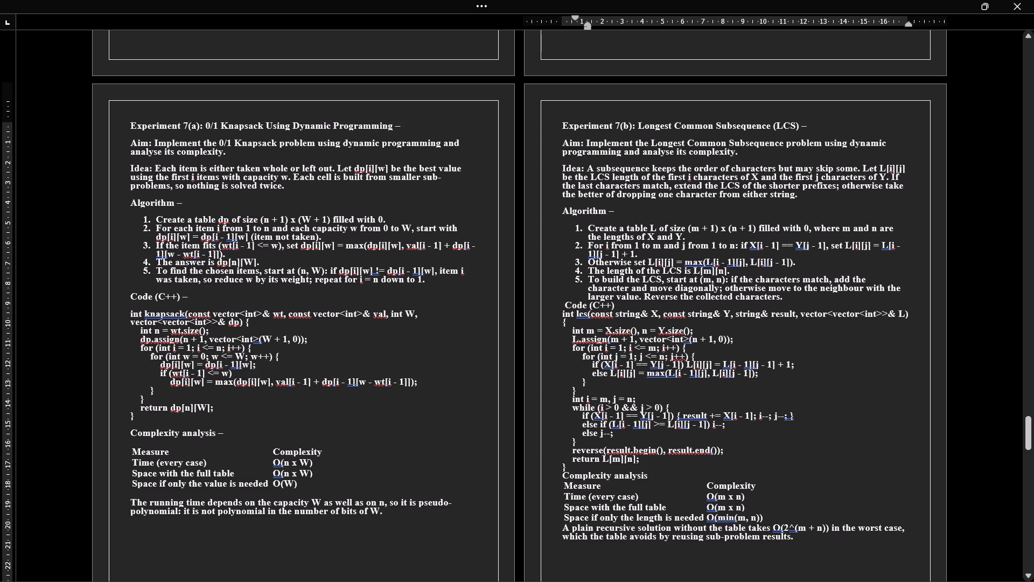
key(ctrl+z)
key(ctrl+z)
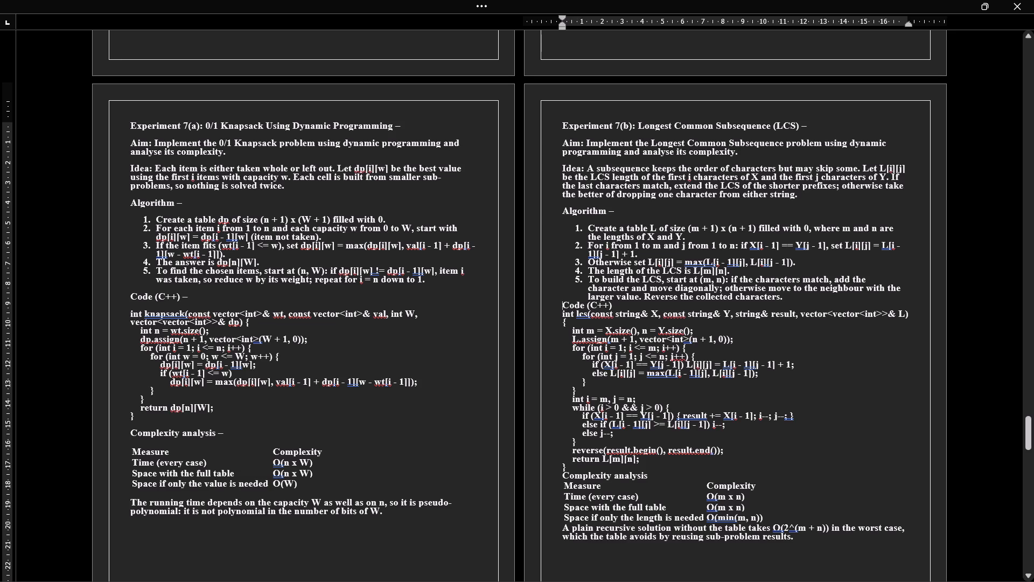
Insert a blank line above Experiment 7(b)'s "Code (C++)" heading, append a spaced dash to it, and add a blank line below.
key(Return)
click(628, 307)
click(626, 312)
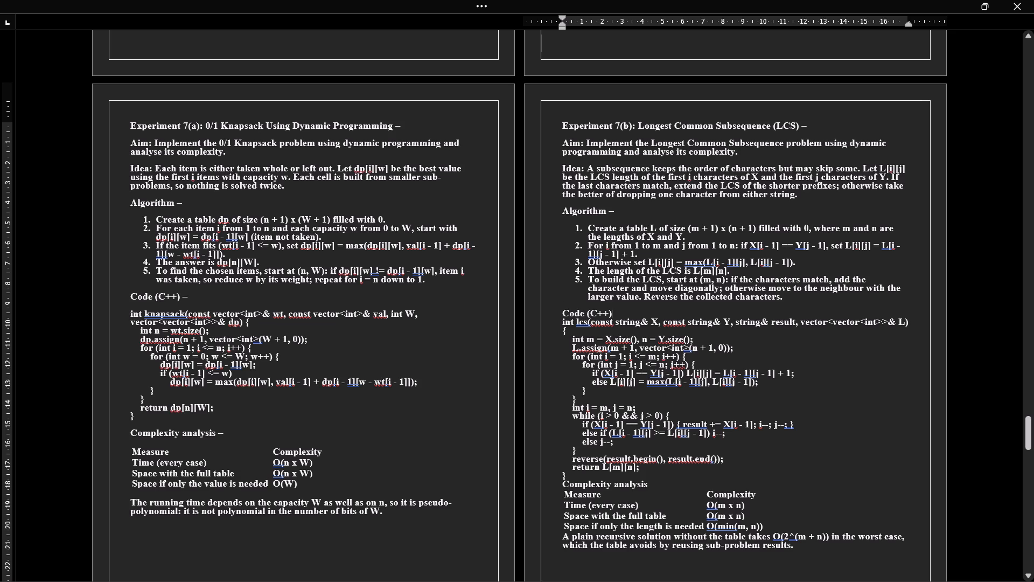
key(space)
key(minus)
key(Return)
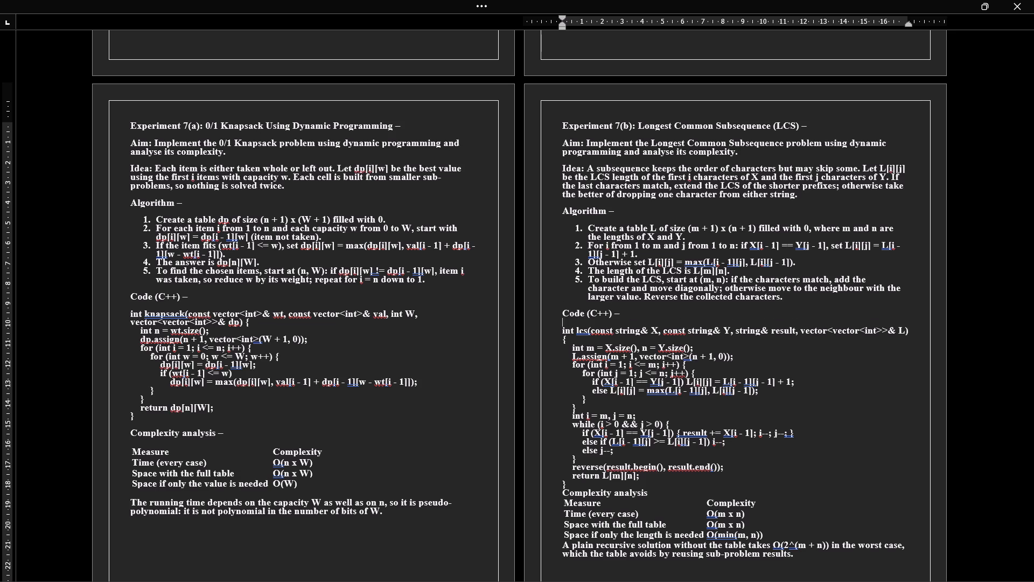
Insert a blank line above Experiment 7(b)'s "Complexity analysis" heading, append a spaced dash to it, and add a blank line below.
click(577, 488)
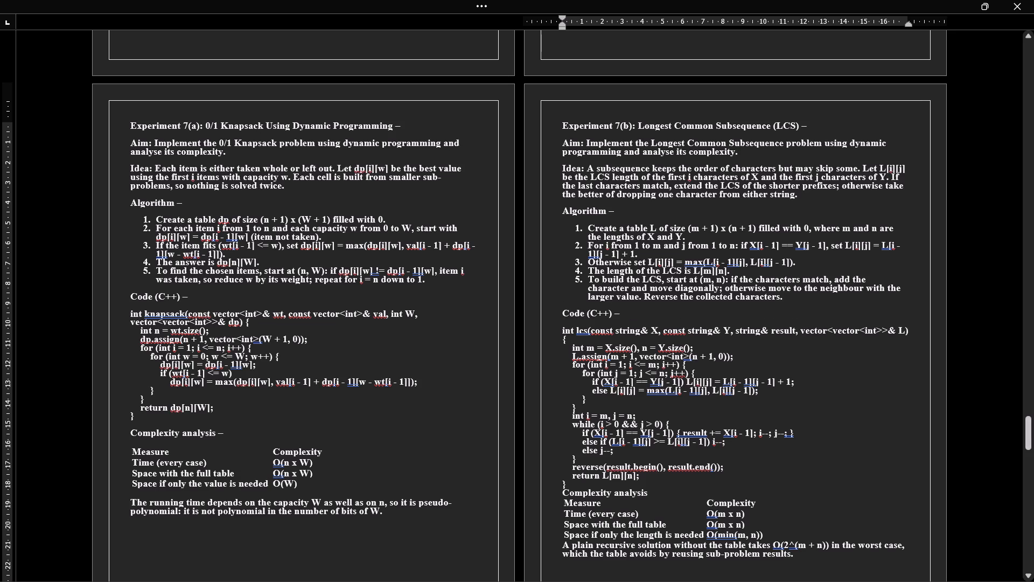
key(Return)
click(651, 500)
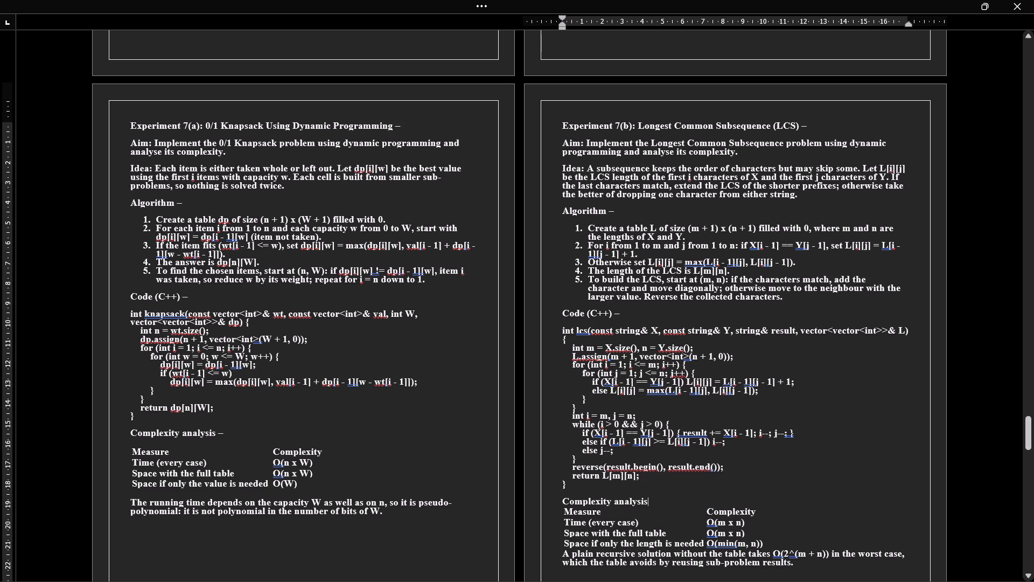
key(space)
text(-)
key(Return)
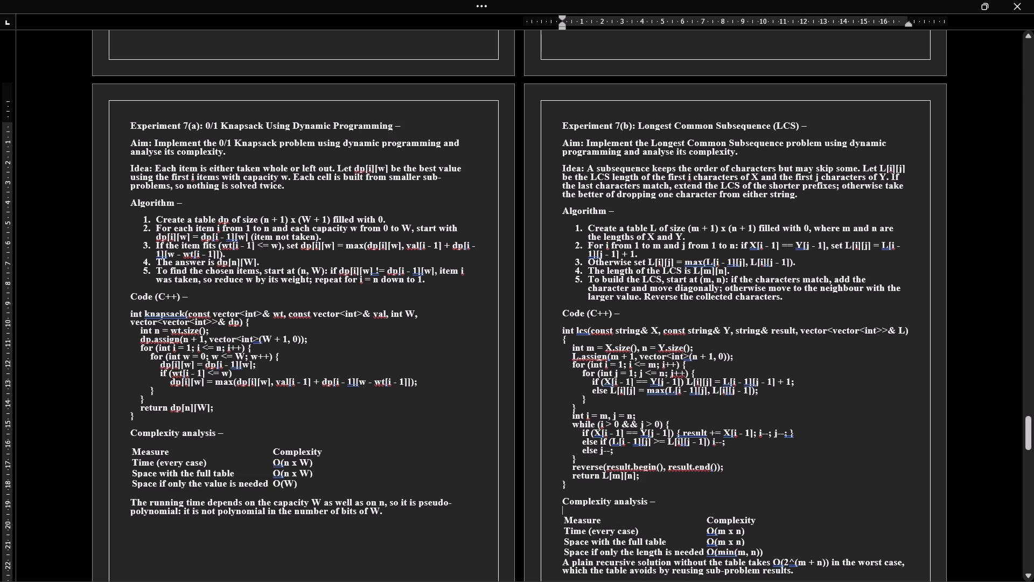
Add an empty row at the end of Experiment 7(b)'s complexity table, before the closing paragraph.
scroll(683, 524, down, 3)
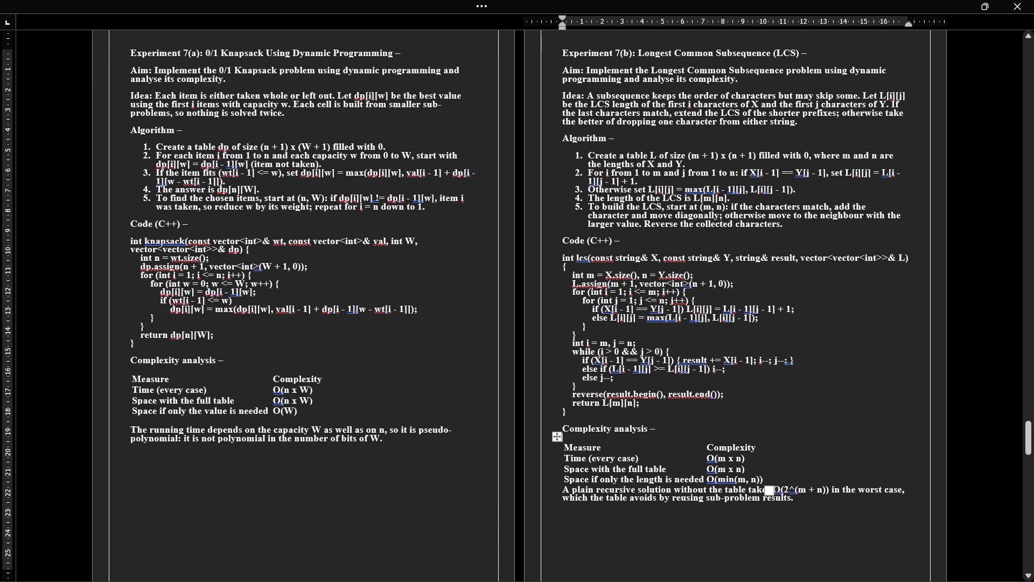
click(765, 477)
key(Return)
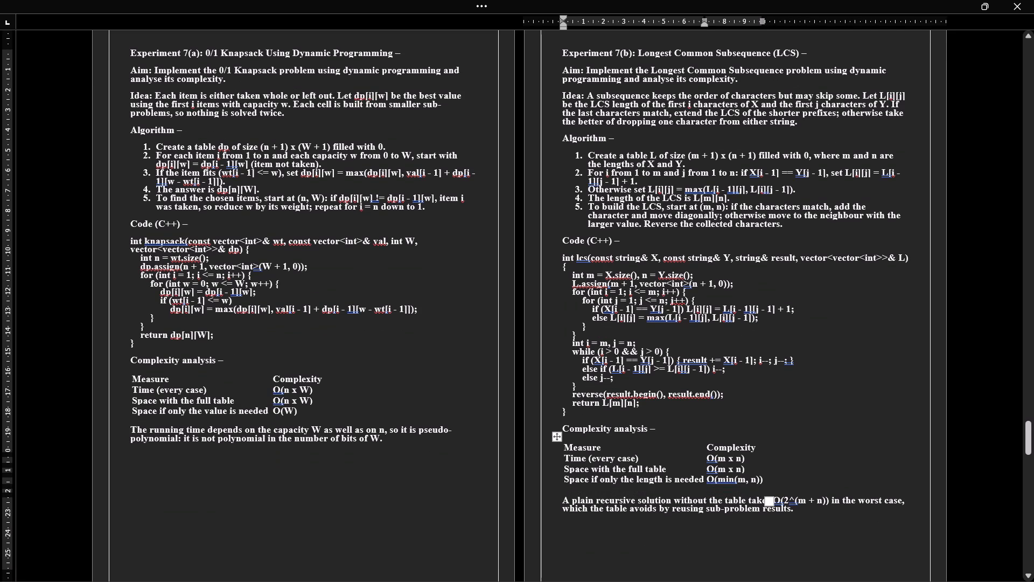
Indent the "Complexity" column header in Experiment 7(b)'s table with two leading spaces.
click(708, 446)
key(space)
click(705, 456)
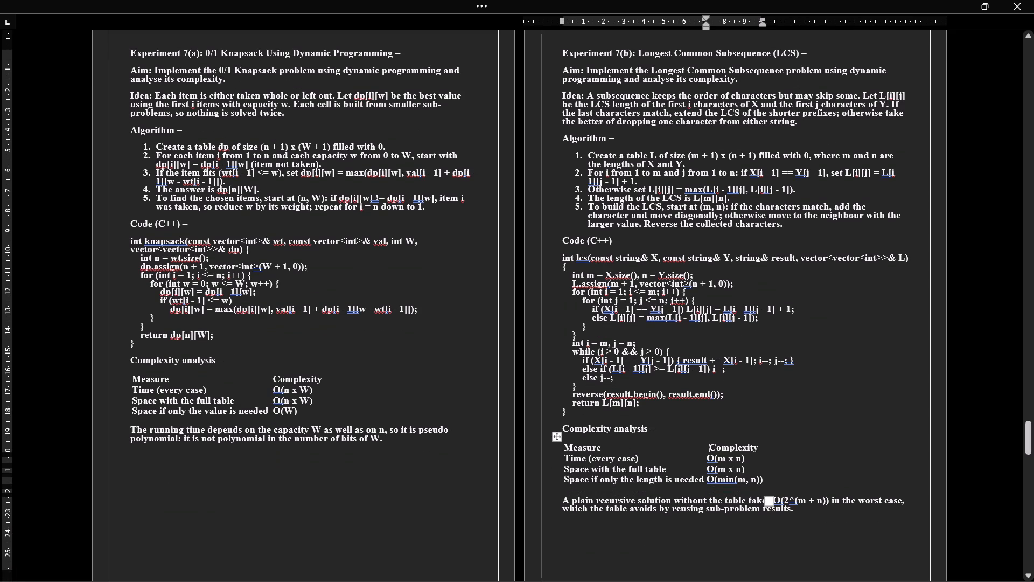
key(space)
Indent the two O(m x n) entries and the O(min(m, n)) entry in Experiment 7(b)'s complexity table with one leading space each.
click(705, 456)
click(705, 457)
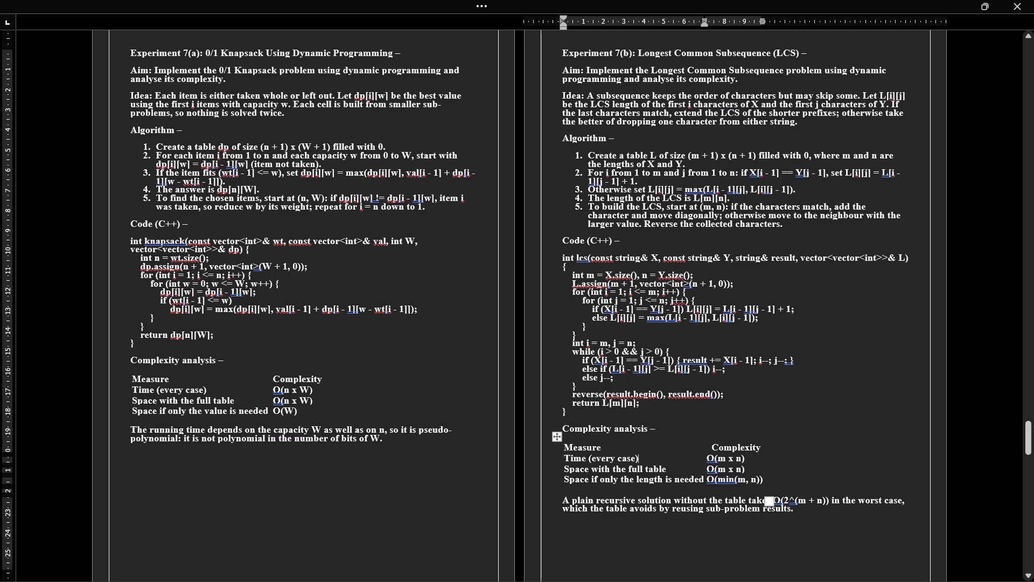
key(space)
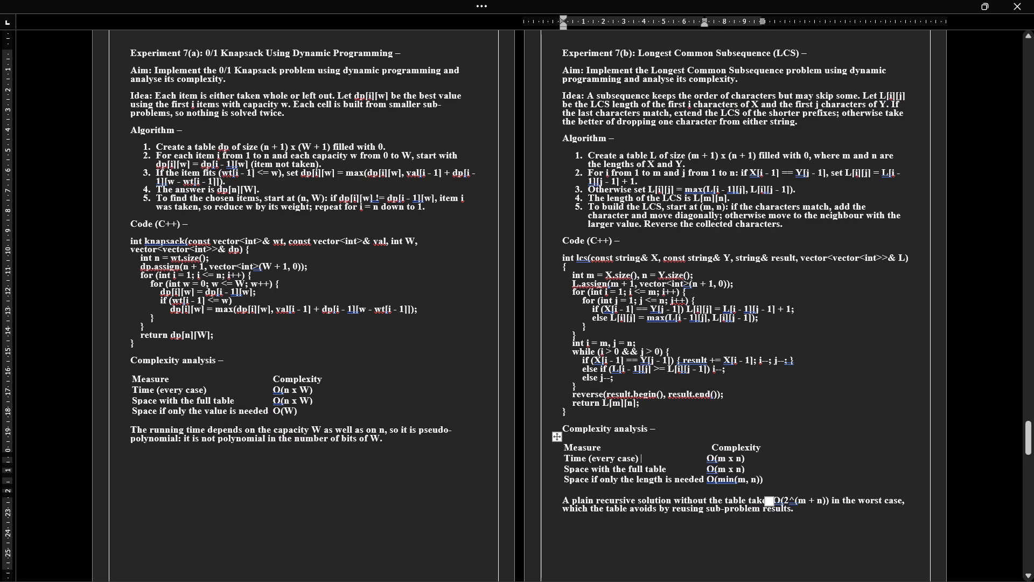
click(702, 459)
click(706, 459)
click(705, 459)
click(718, 428)
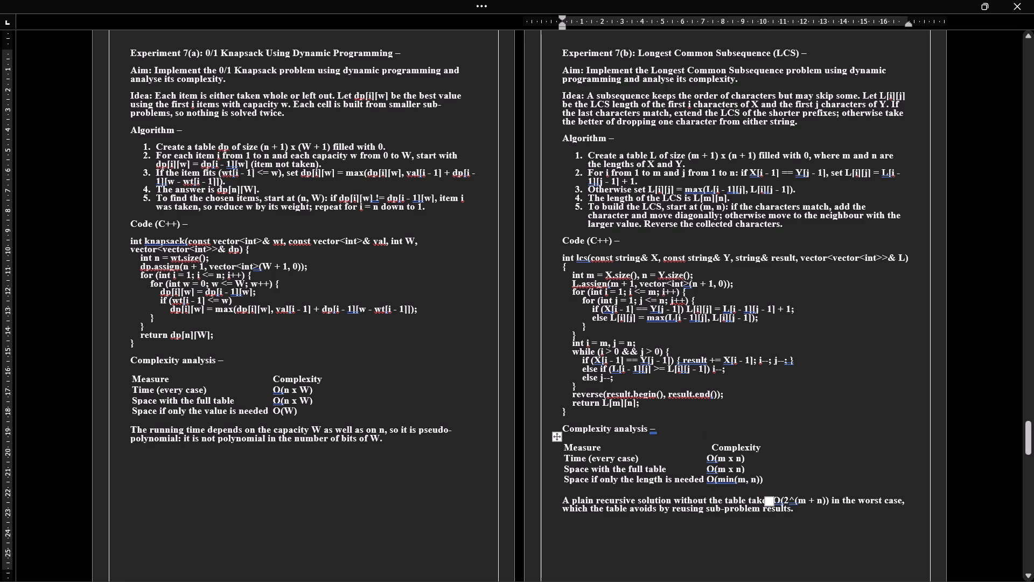
click(709, 459)
key(space)
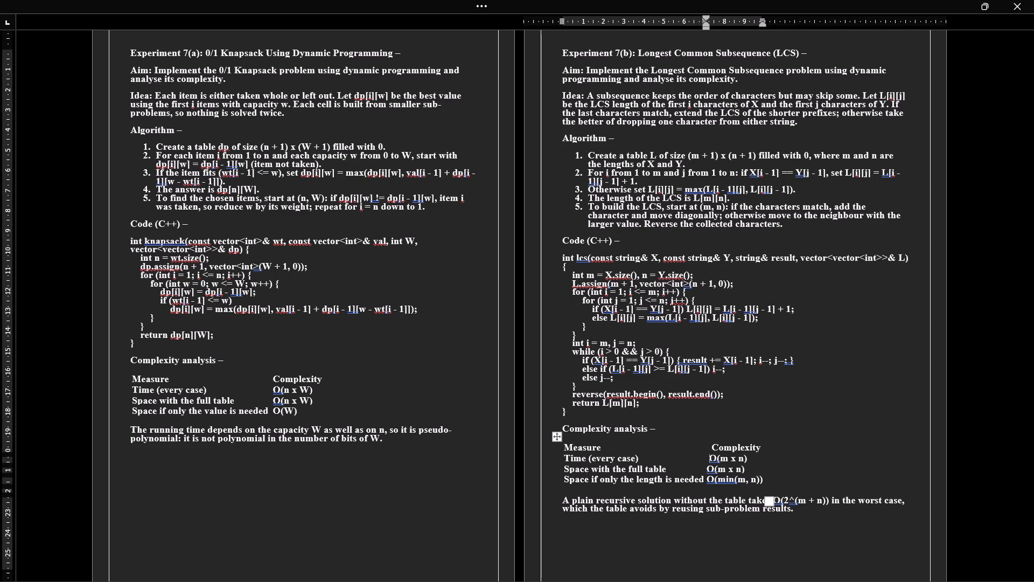
click(707, 468)
key(space)
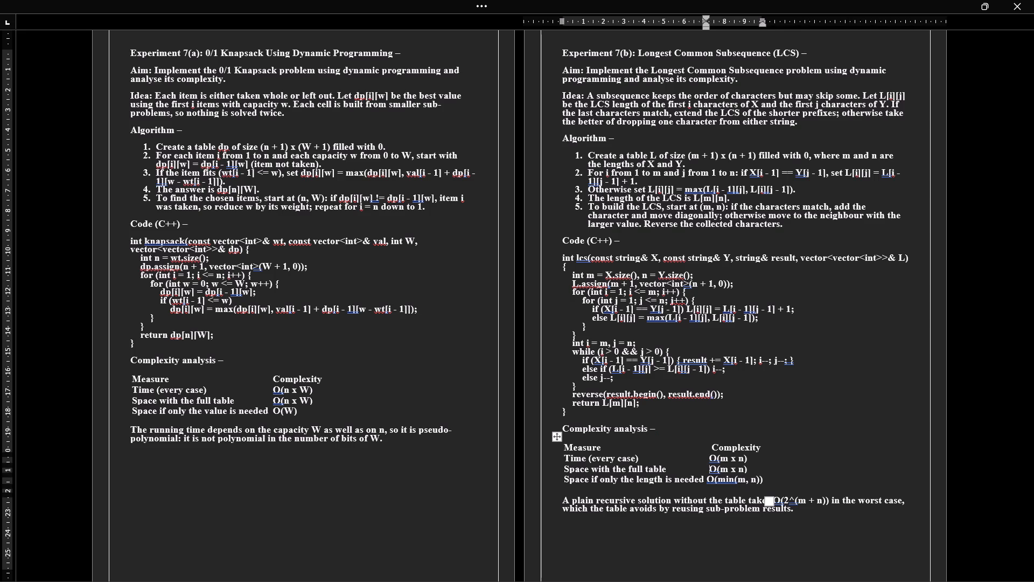
click(707, 478)
key(space)
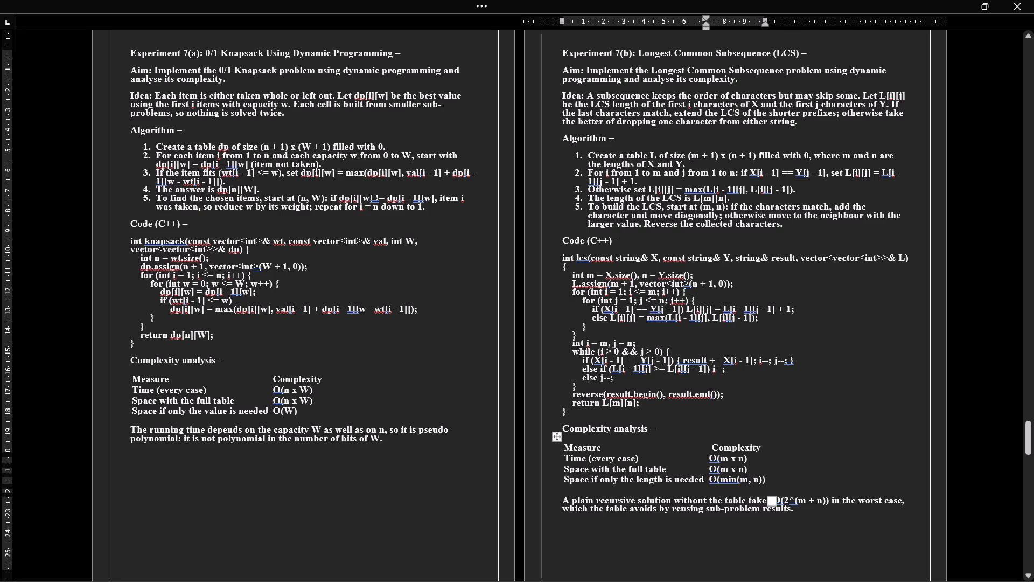
click(728, 541)
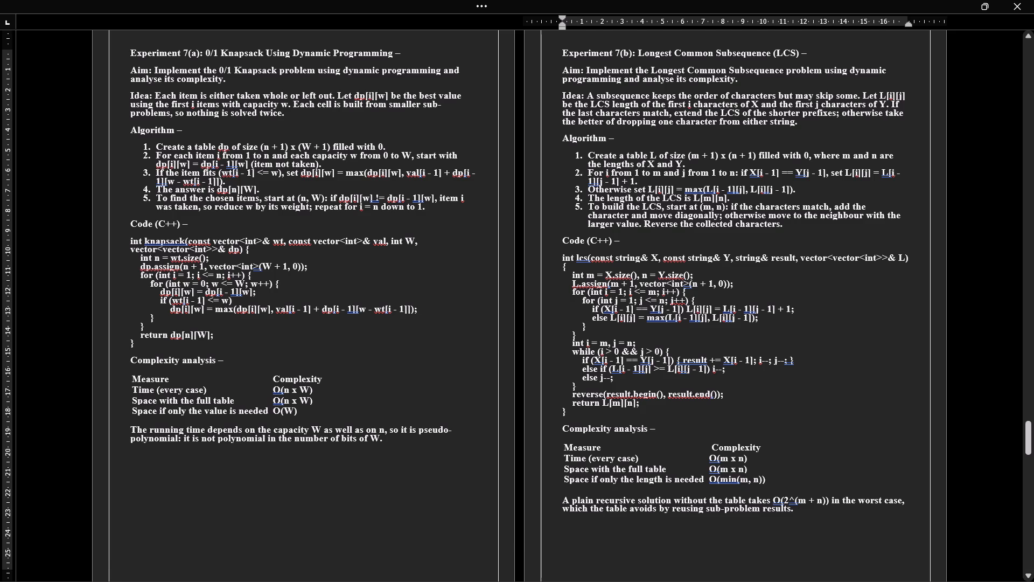
Move on to the pages containing Experiments 8(a) and 8(b).
scroll(739, 540, down, 15)
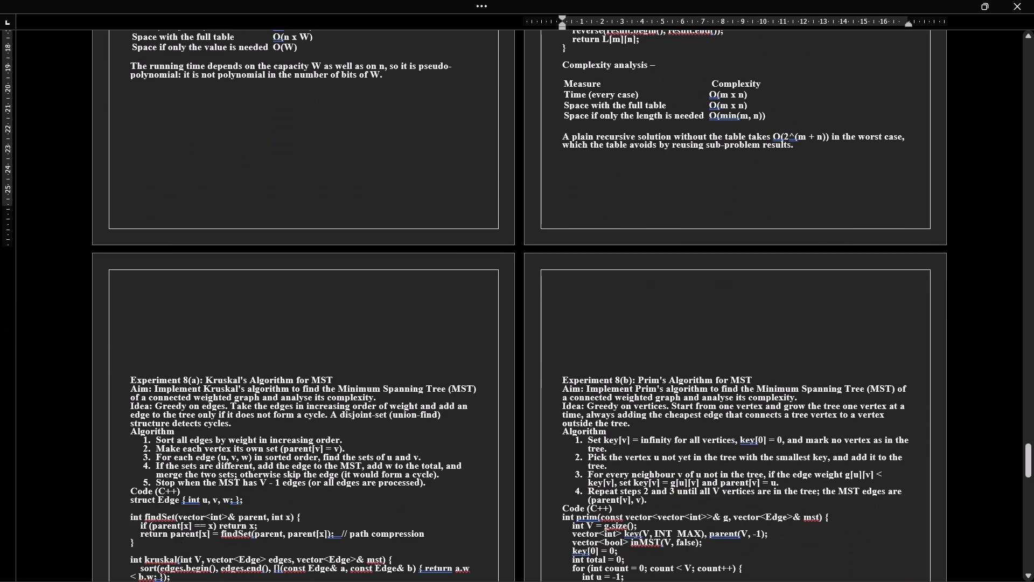
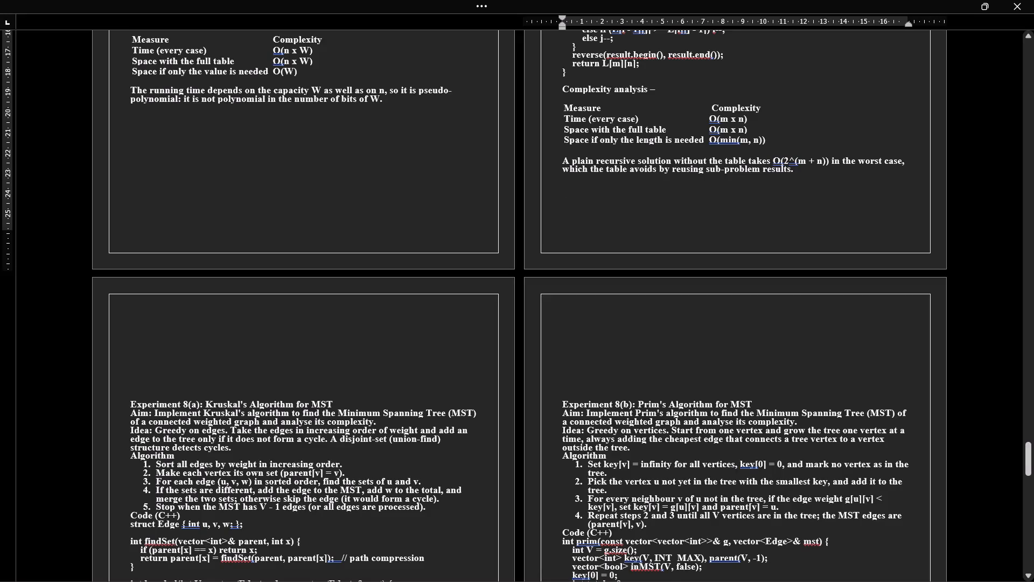
Examine the unformatted Experiments 8 to 10 and the already formatted Experiments 6 and 7.
scroll(437, 285, down, 5)
scroll(439, 292, down, 20)
scroll(439, 292, down, 3)
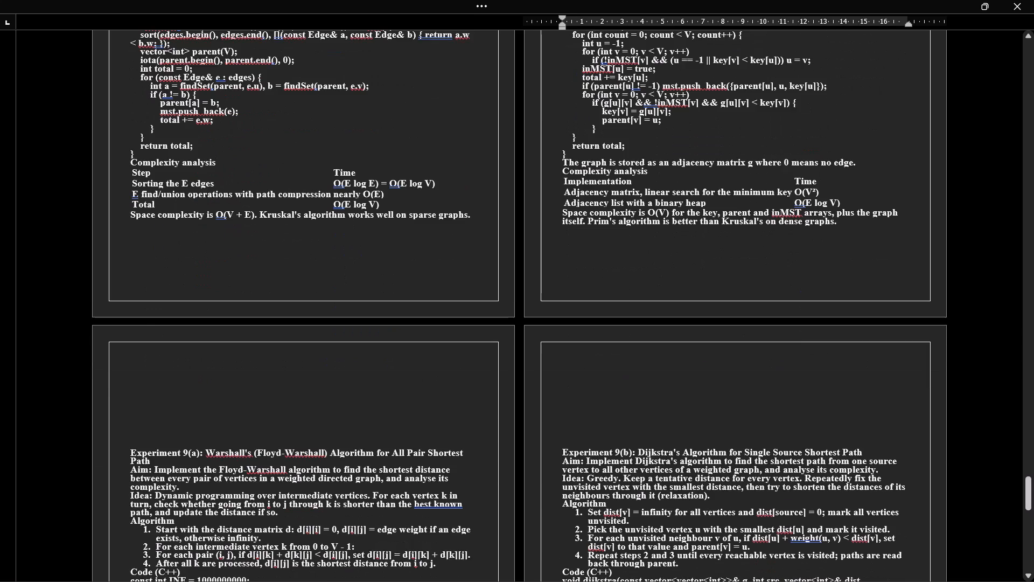
scroll(464, 288, down, 20)
scroll(464, 288, down, 20)
scroll(464, 288, down, 1)
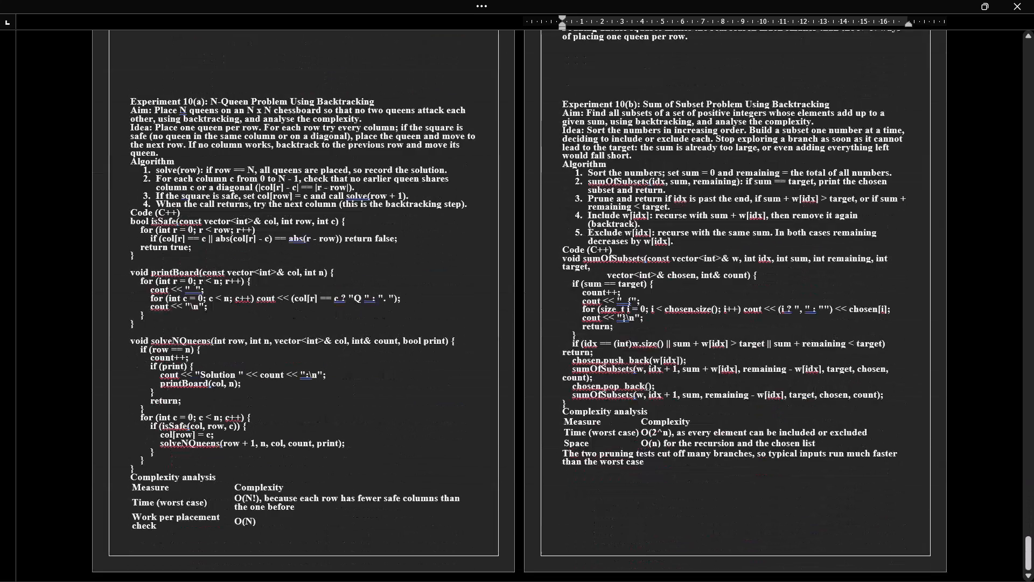
scroll(471, 296, up, 20)
scroll(471, 296, up, 20)
scroll(471, 296, up, 9)
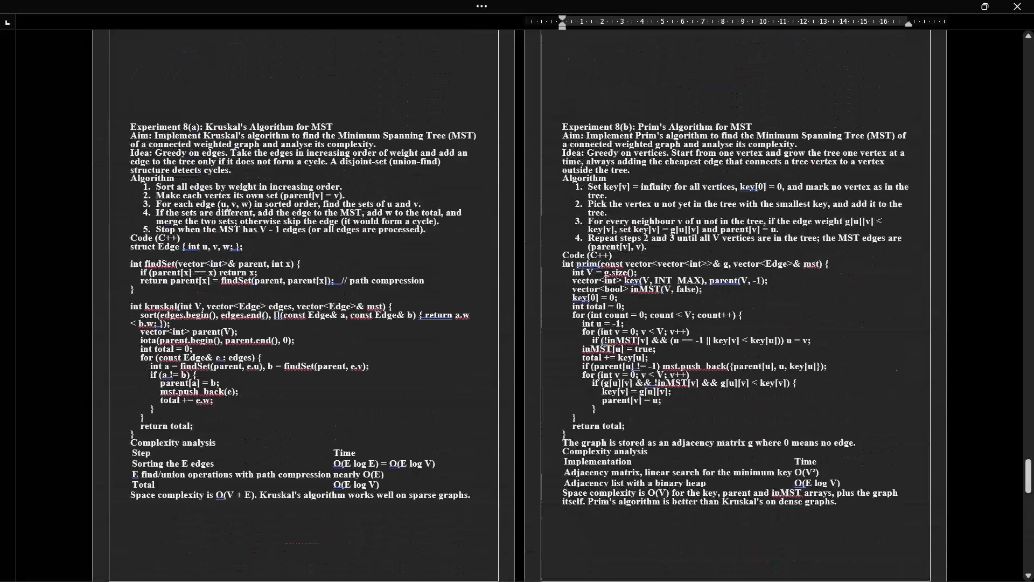
scroll(471, 296, up, 20)
scroll(471, 296, up, 20)
scroll(471, 296, up, 11)
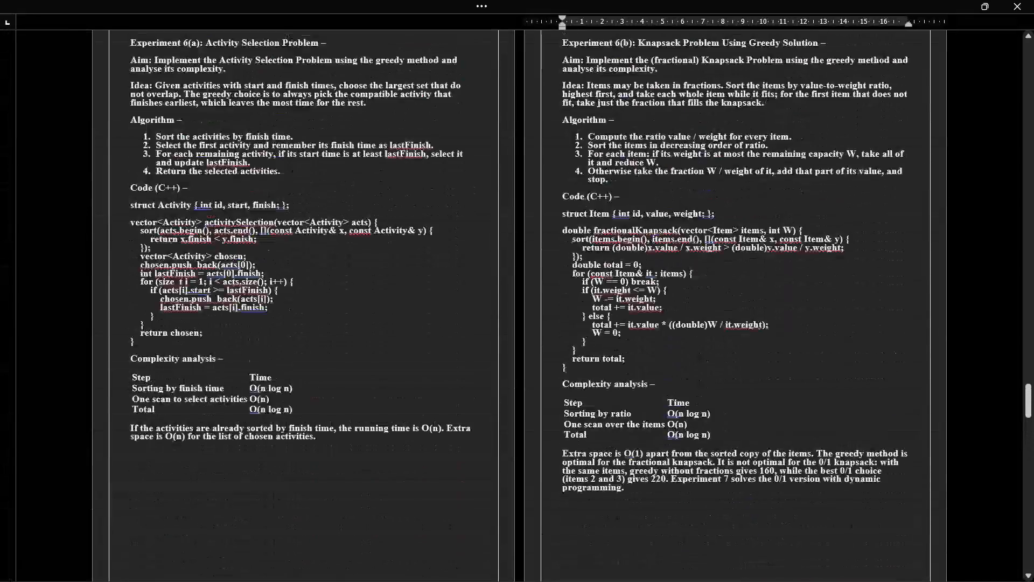
scroll(471, 297, up, 12)
scroll(471, 297, down, 9)
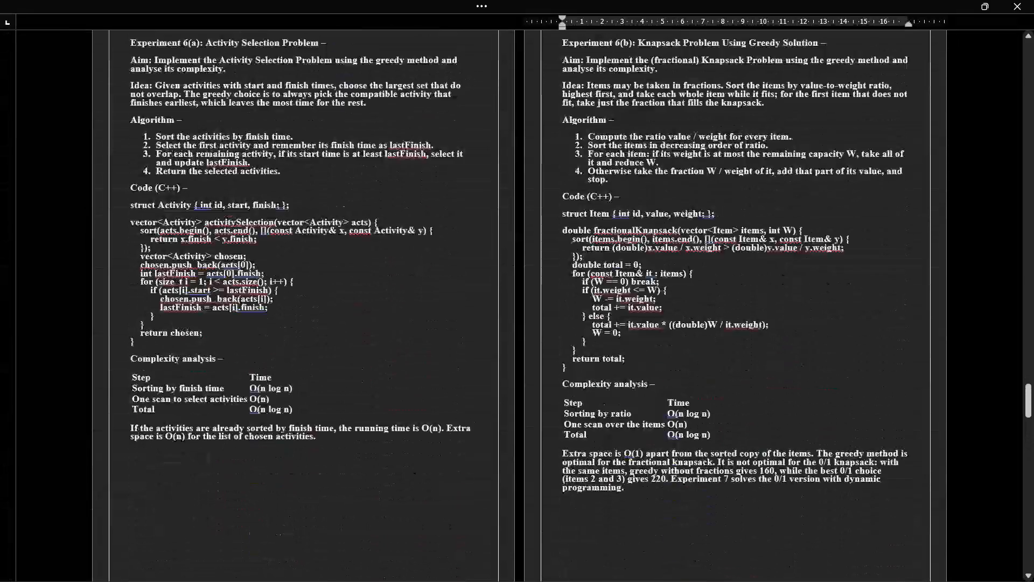
scroll(471, 297, down, 8)
scroll(471, 297, up, 1)
scroll(471, 297, down, 13)
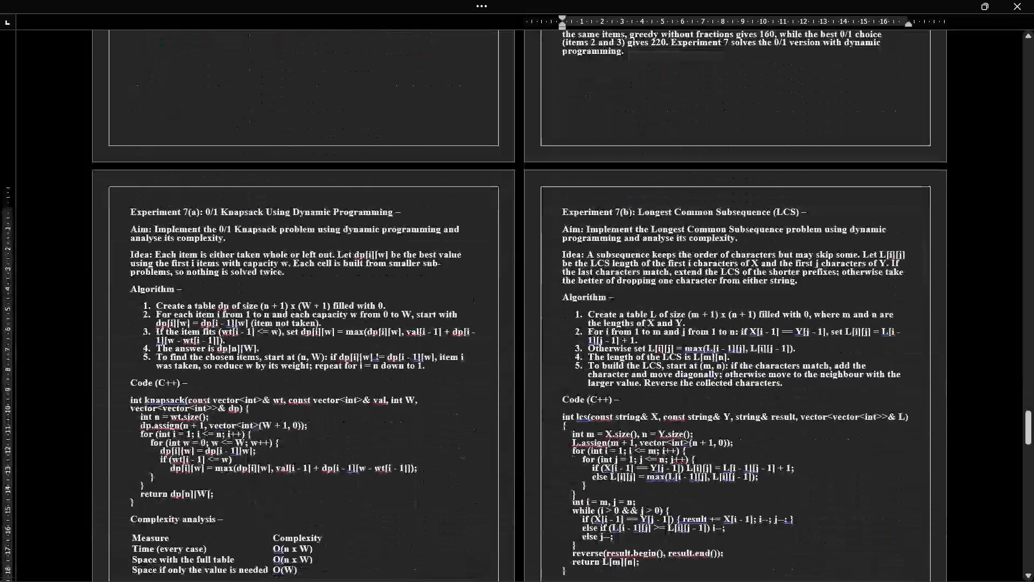
scroll(471, 297, down, 14)
scroll(471, 297, down, 7)
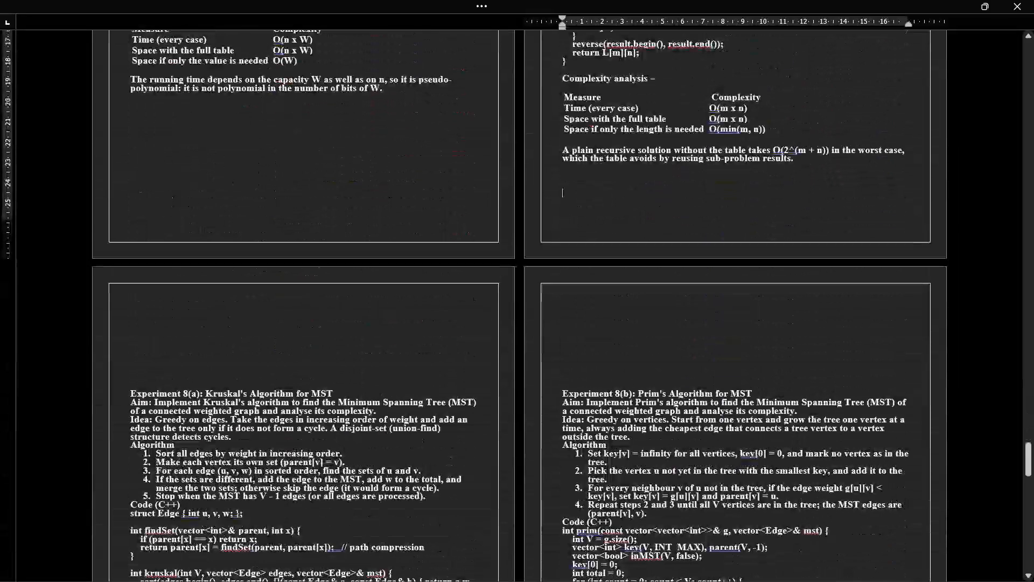
Remove the empty lines above the Experiment 8(a) heading so it starts at the top of its own page.
click(127, 393)
key(BackSpace)
key(BackSpace)
key(BackSpace)
key(BackSpace)
key(BackSpace)
key(BackSpace)
key(BackSpace)
key(BackSpace)
key(BackSpace)
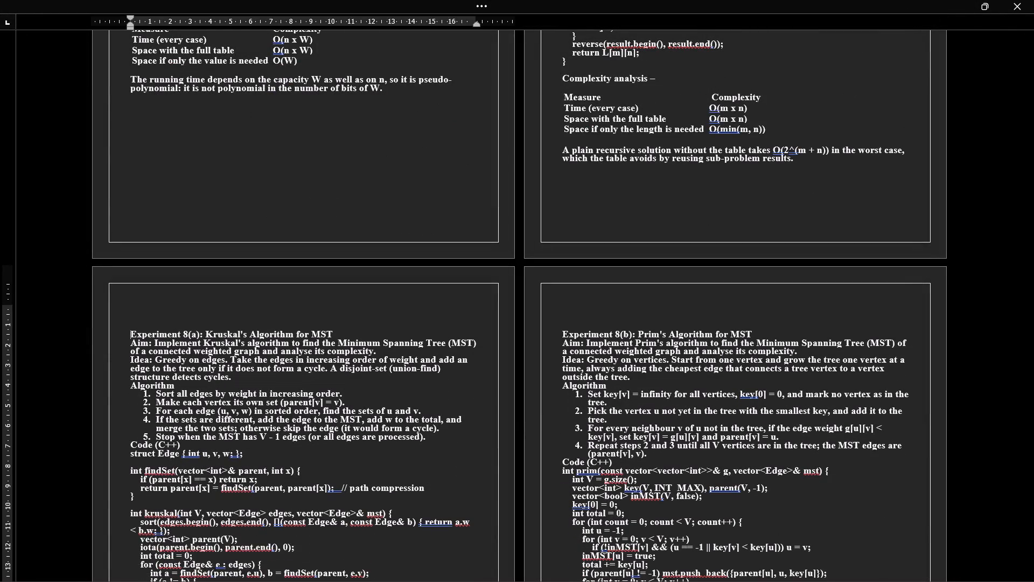
key(BackSpace)
key(BackSpace)
key(BackSpace)
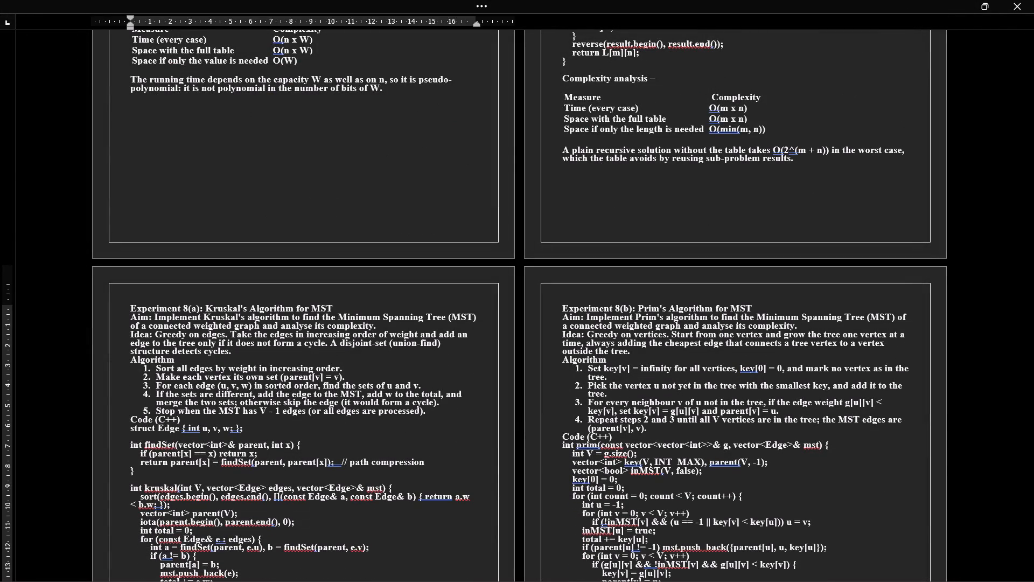
key(BackSpace)
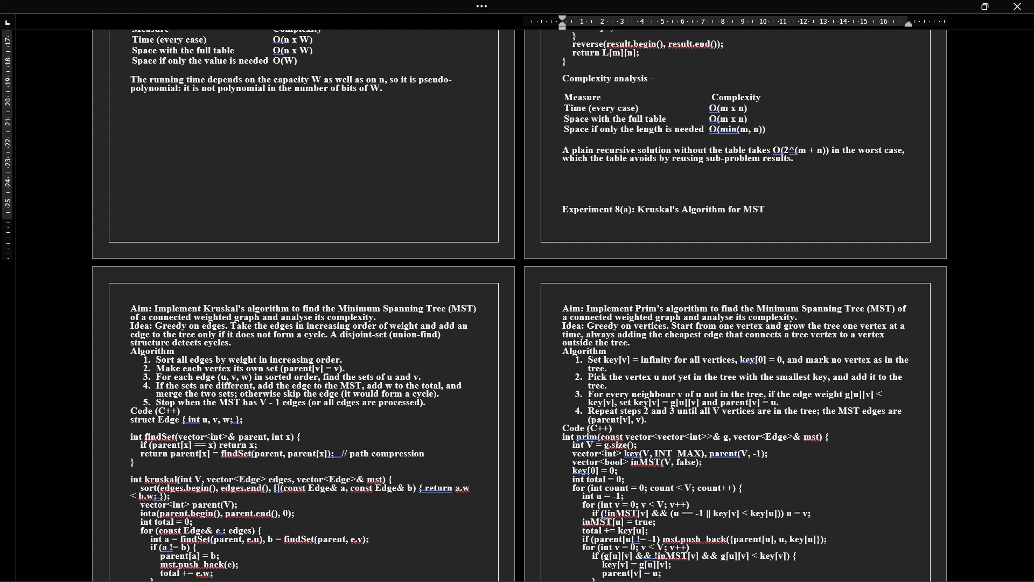
key(ctrl+z)
Add a dash after the "Experiment 8(a): Kruskal's Algorithm for MST" heading and a blank line below it.
click(357, 301)
key(space)
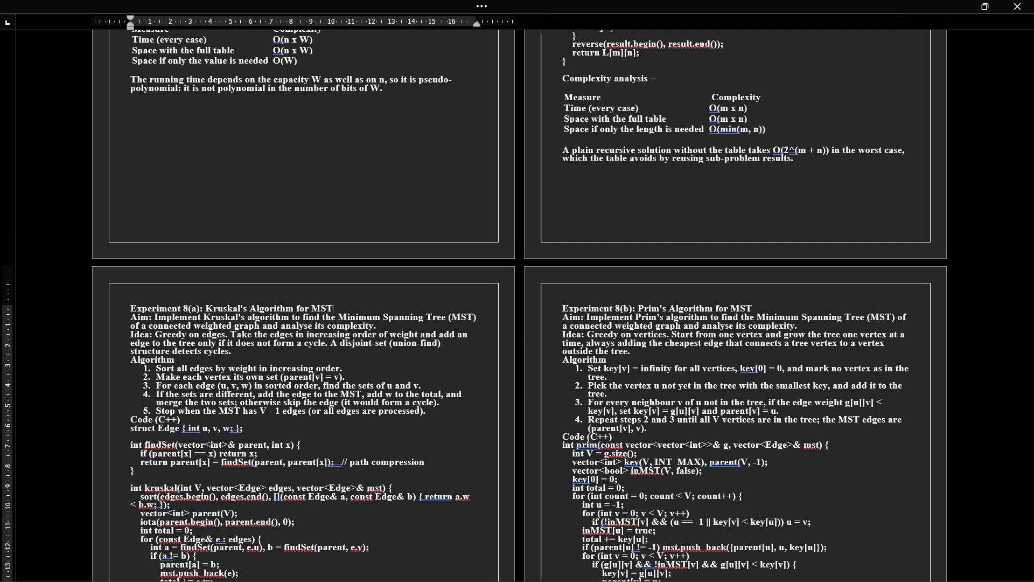
key(minus)
key(Return)
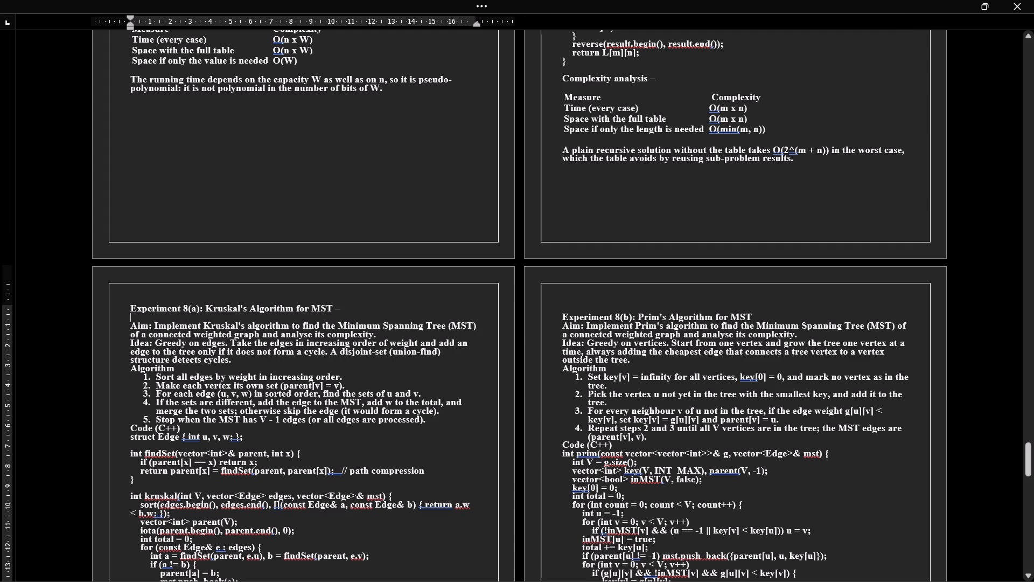
Insert a blank line after the Aim paragraph and another after the Idea paragraph in Experiment 8(a).
click(378, 335)
key(space)
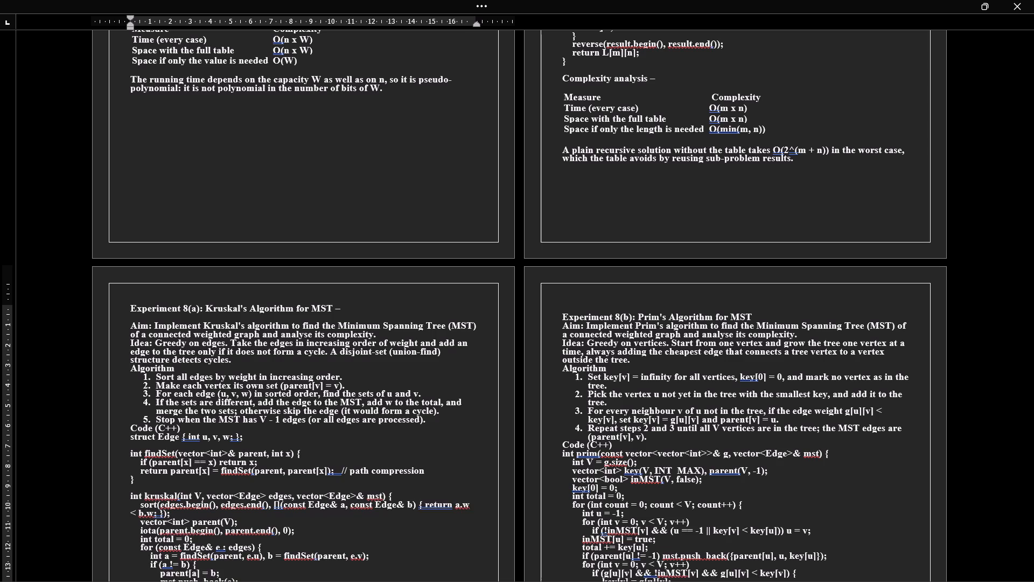
key(Return)
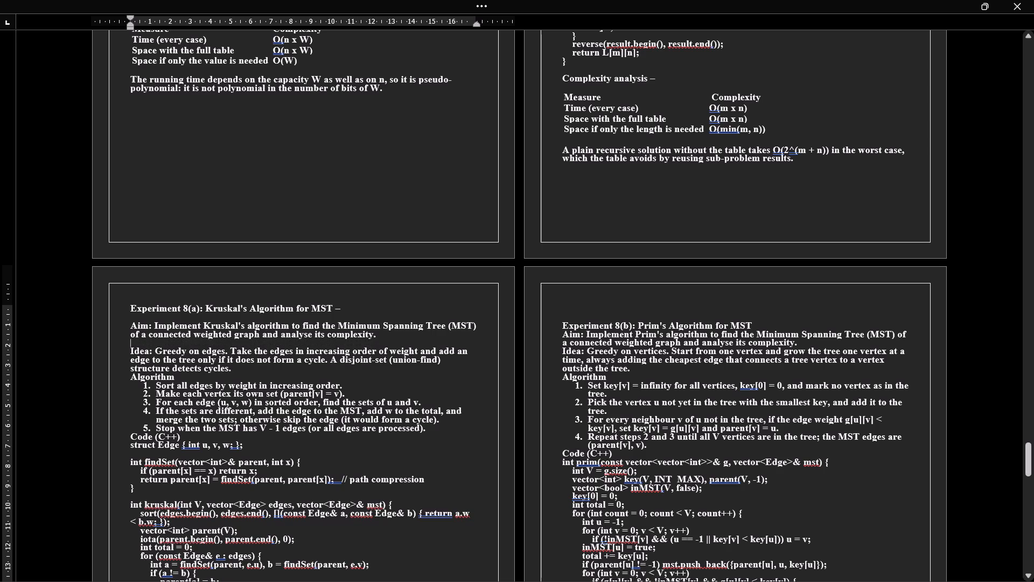
click(258, 370)
key(space)
key(Return)
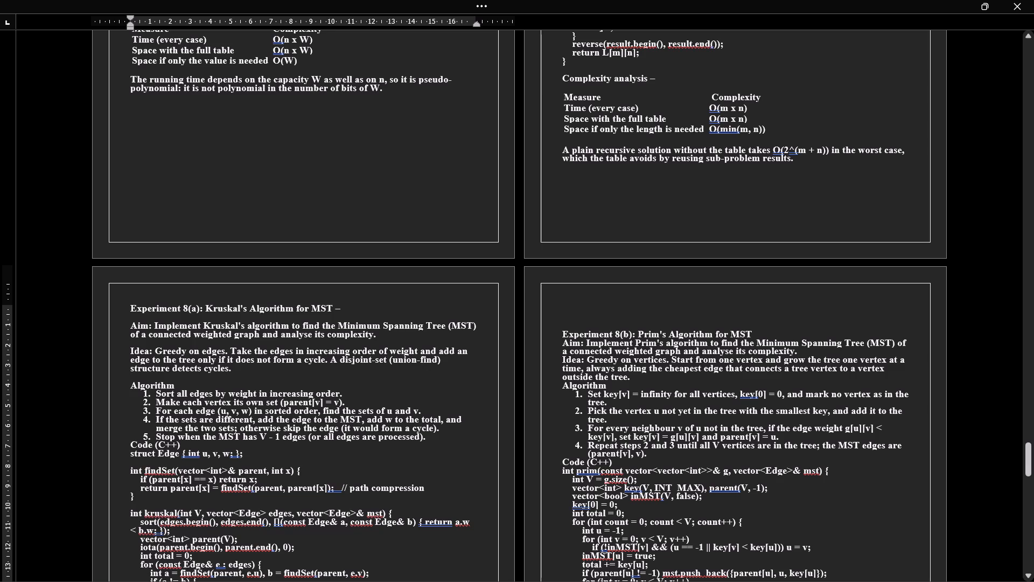
Add a dash after Experiment 8(a)'s "Algorithm" heading and a blank line below it.
scroll(316, 365, down, 3)
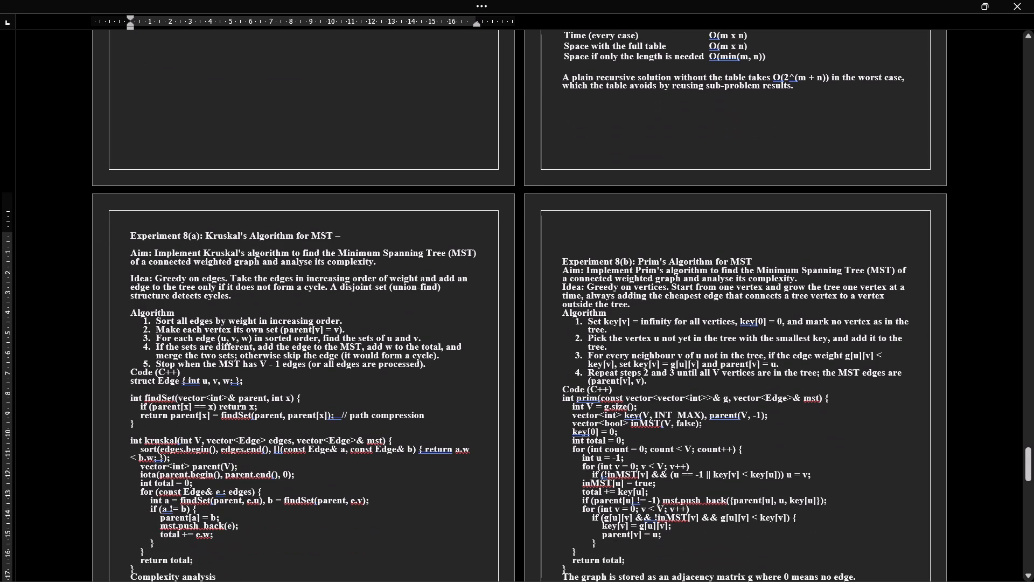
scroll(319, 372, down, 2)
click(193, 265)
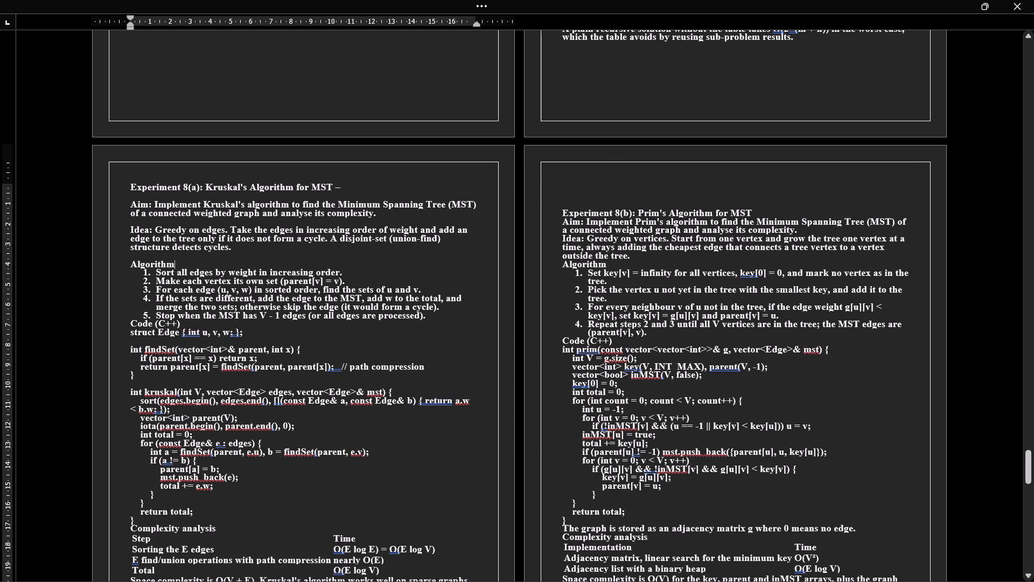
key(space)
key(minus)
key(Return)
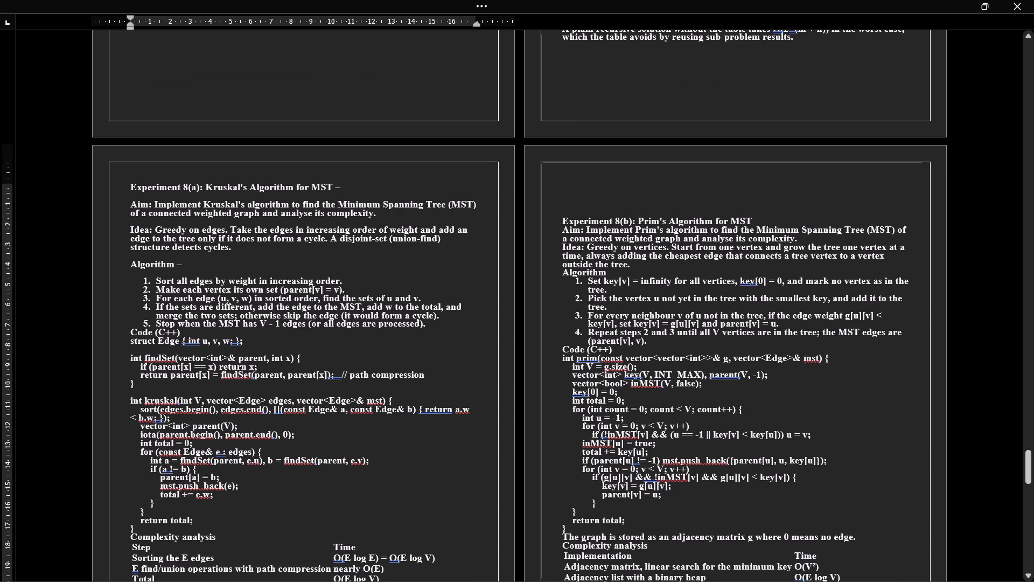
Set off Experiment 8(a)'s "Code (C++)" heading with a blank line above, a trailing dash and a blank line below.
click(130, 332)
key(Return)
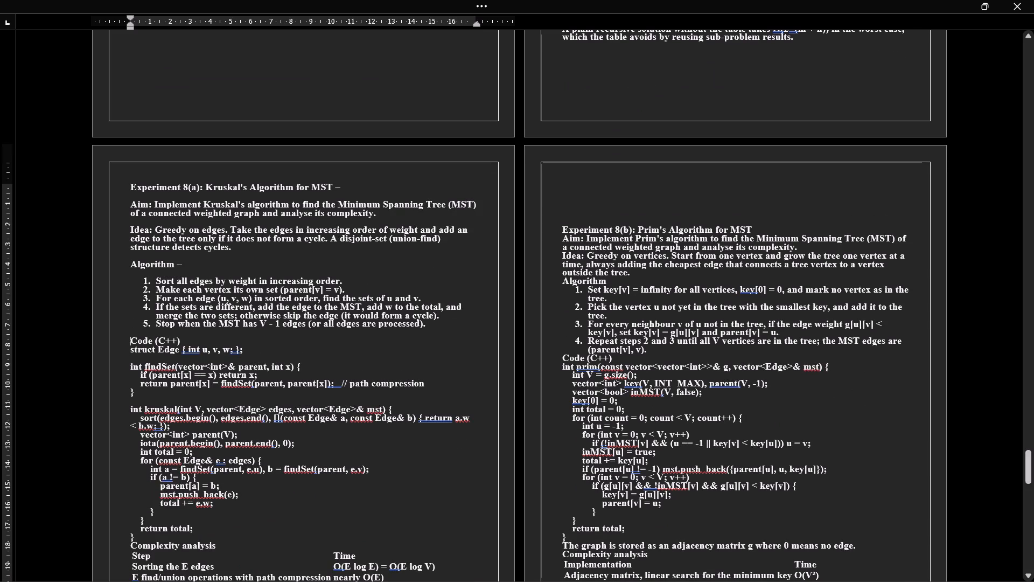
click(186, 340)
key(space)
key(minus)
key(Return)
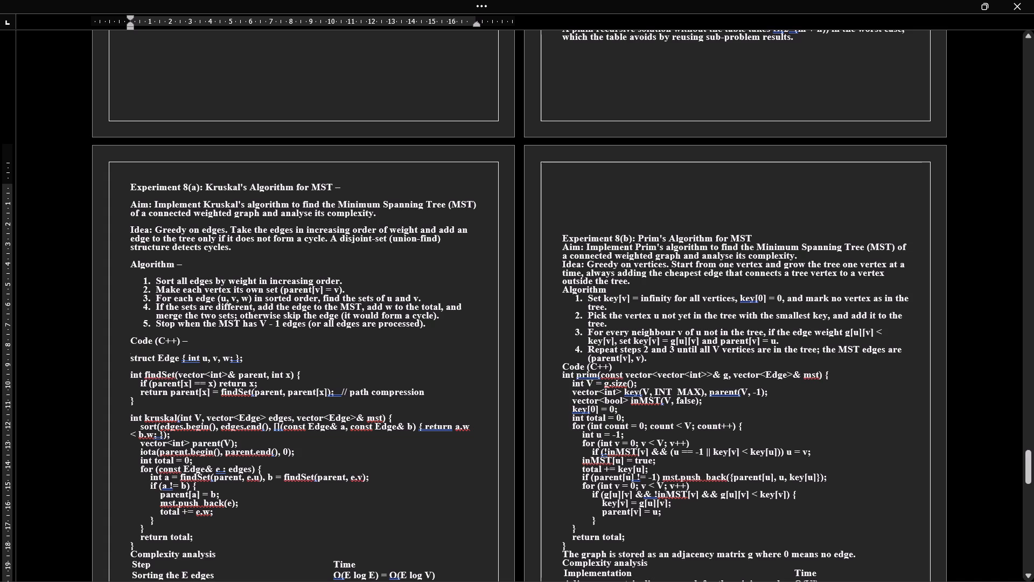
Set off Experiment 8(a)'s "Complexity analysis" heading with a blank line above, a trailing dash and a blank line below.
scroll(200, 450, down, 2)
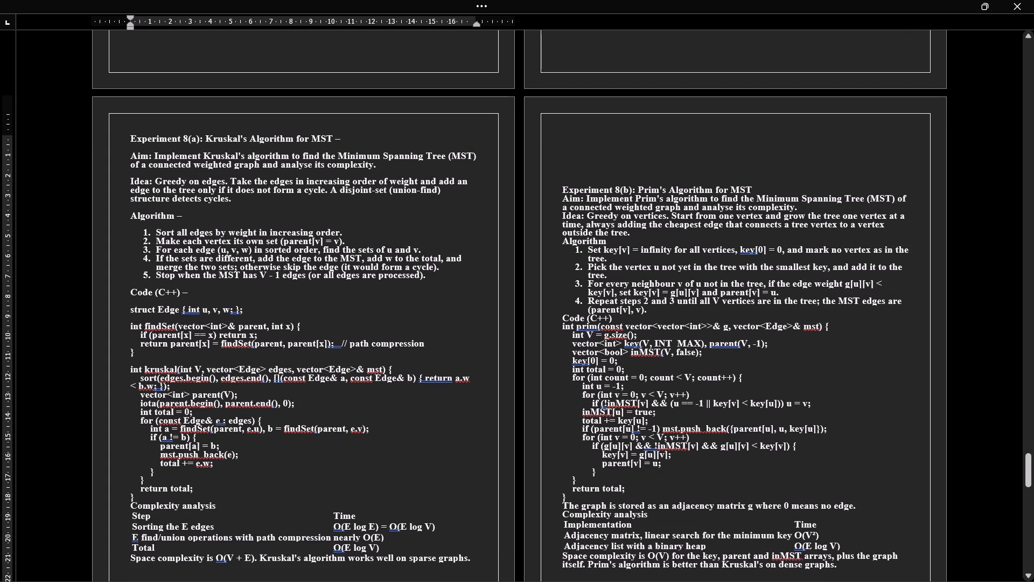
click(160, 498)
key(Return)
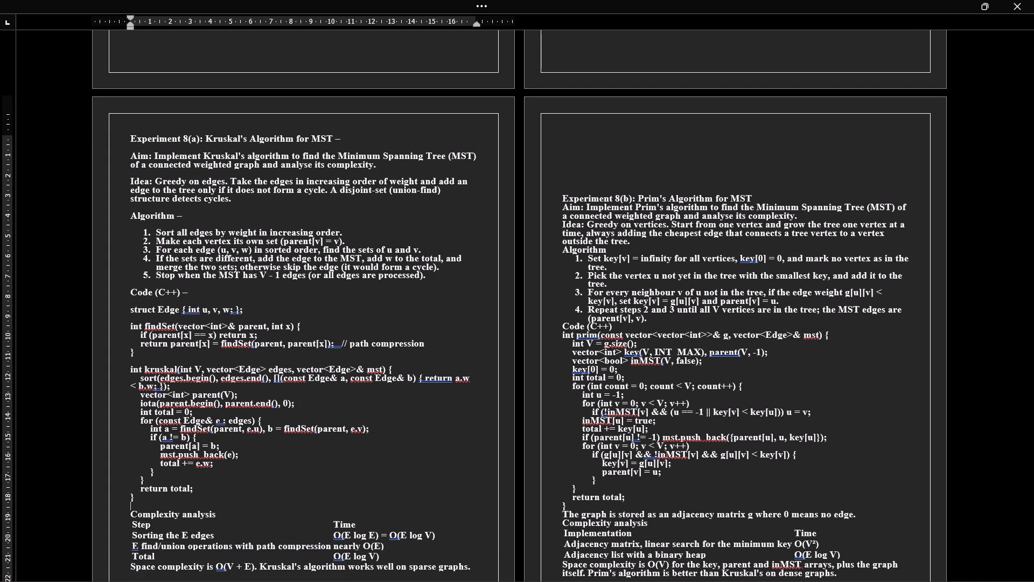
click(229, 514)
key(space)
text(-)
key(Return)
Add an empty row at the end of Experiment 8(a)'s complexity table, before the closing paragraph.
scroll(229, 514, down, 4)
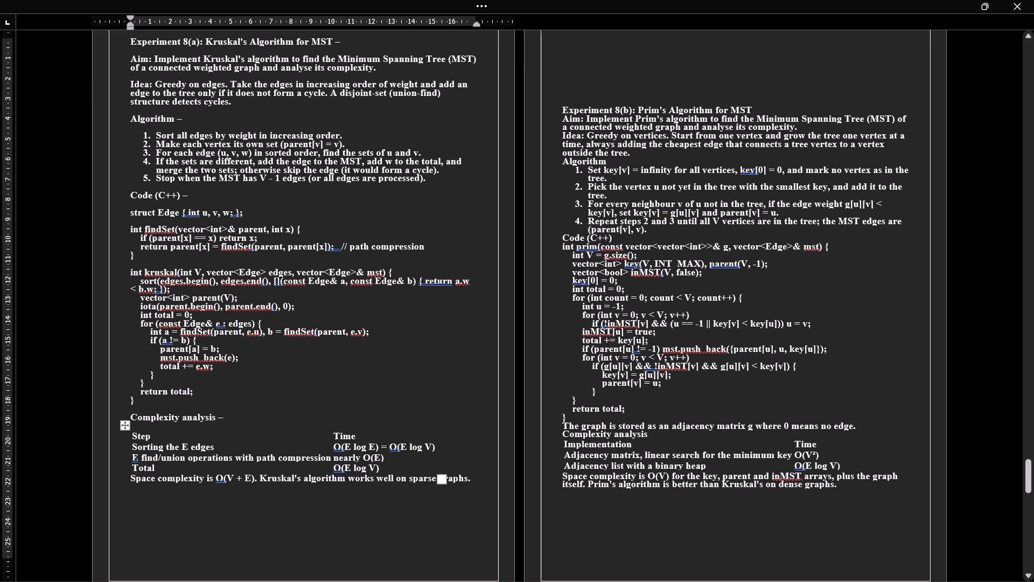
click(129, 474)
click(116, 502)
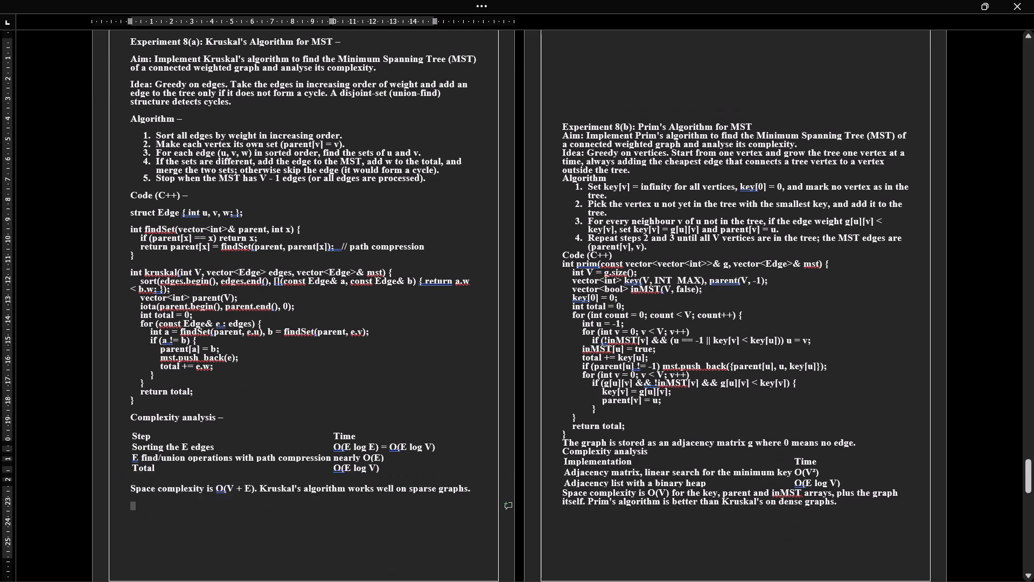
click(150, 546)
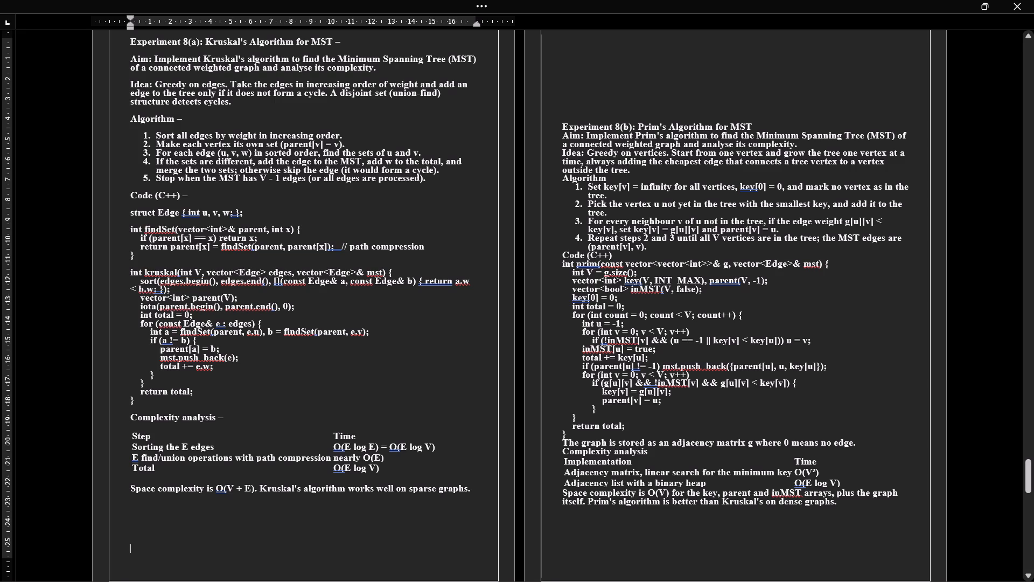
Review the layout of Experiment 8(a) and the earlier formatted experiments back to Experiment 4(a).
scroll(325, 397, down, 1)
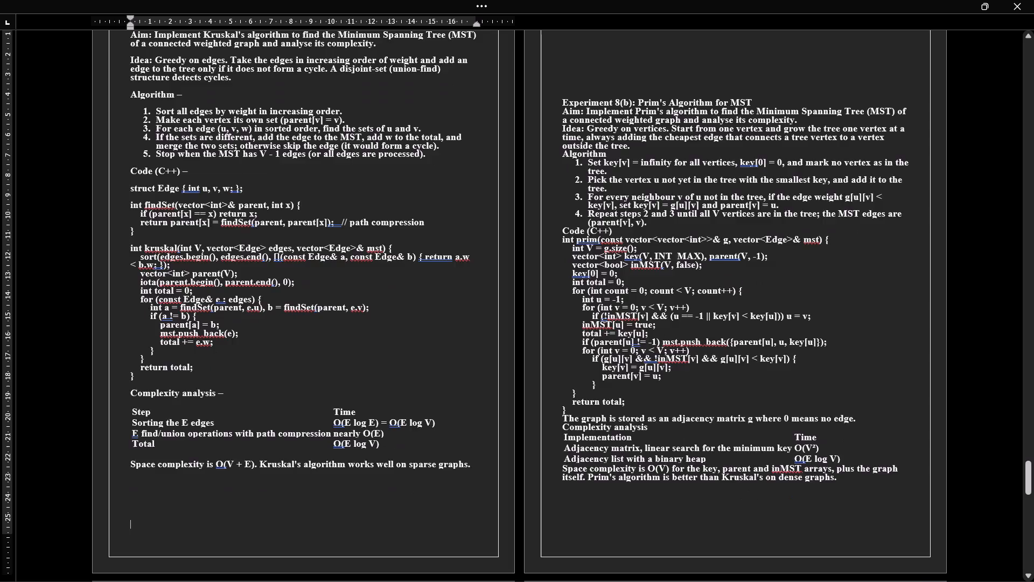
scroll(326, 395, up, 6)
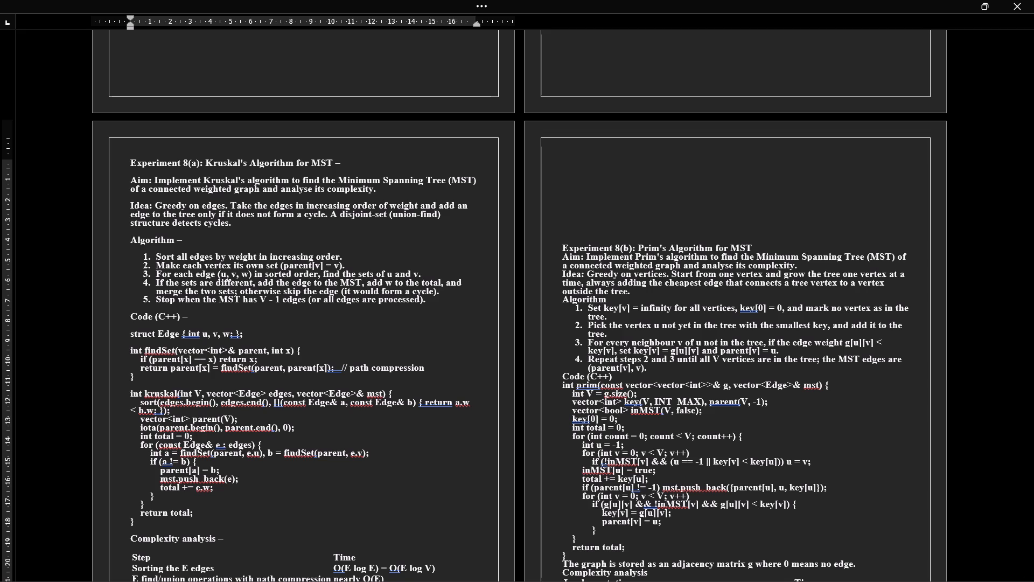
scroll(369, 157, down, 2)
scroll(369, 157, up, 5)
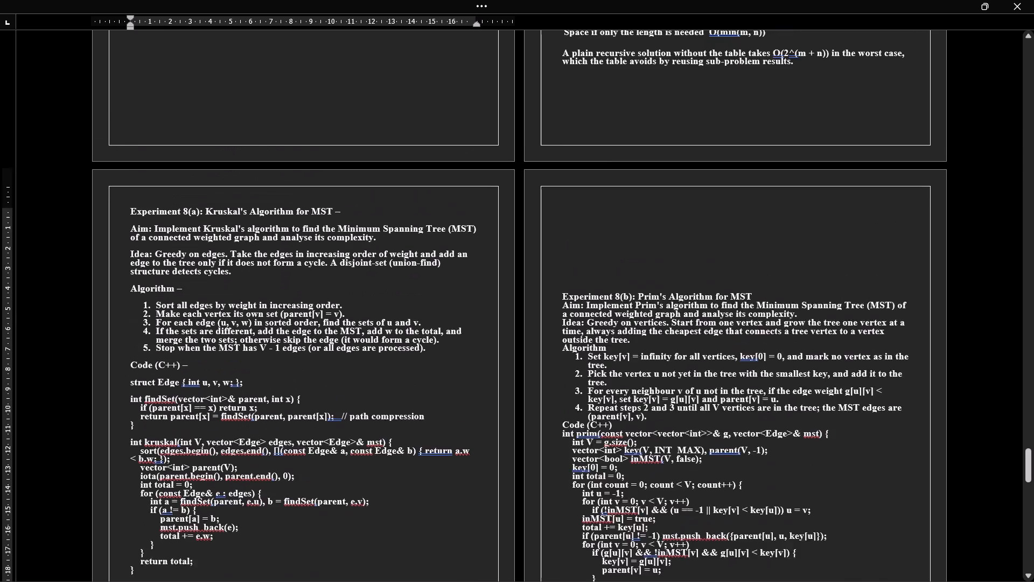
scroll(369, 157, up, 20)
scroll(369, 157, up, 9)
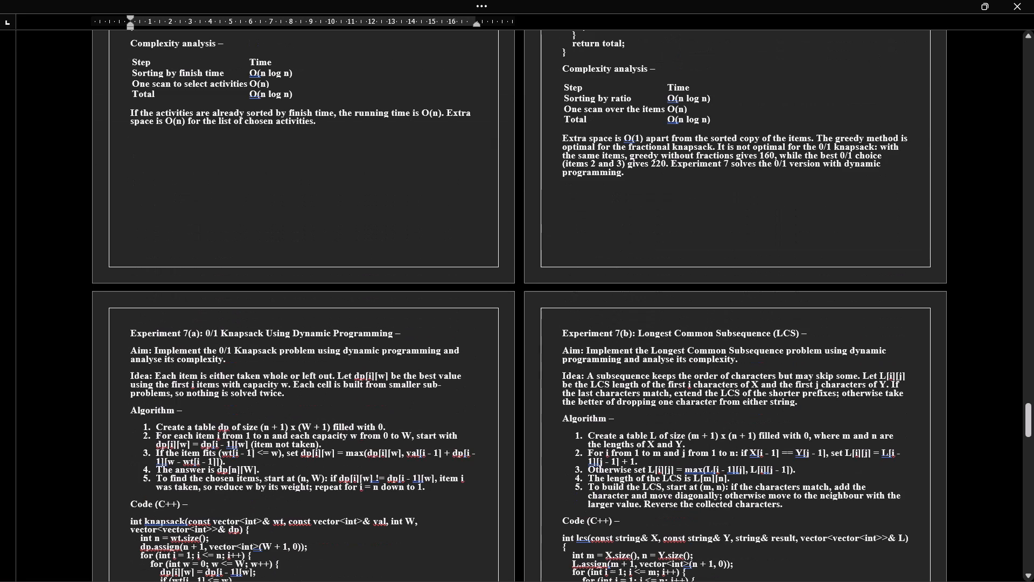
scroll(369, 157, up, 7)
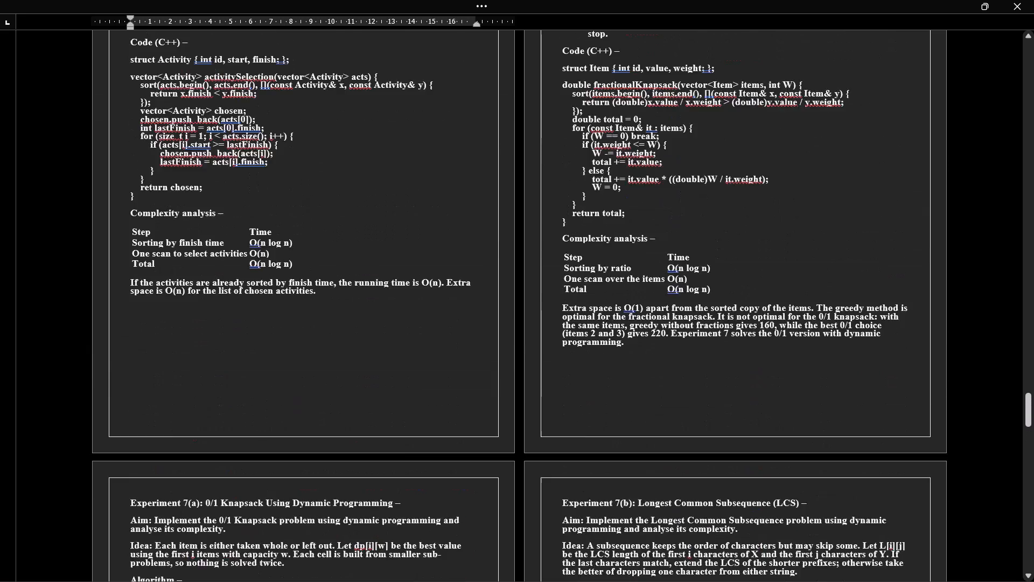
scroll(369, 157, up, 16)
scroll(369, 157, up, 12)
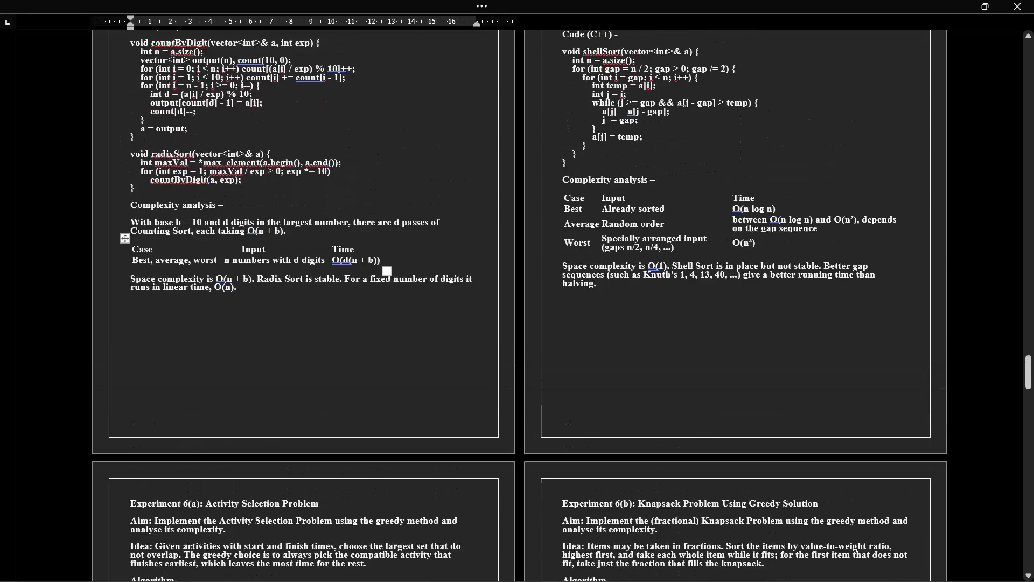
scroll(369, 158, up, 13)
scroll(369, 158, down, 13)
scroll(373, 164, up, 6)
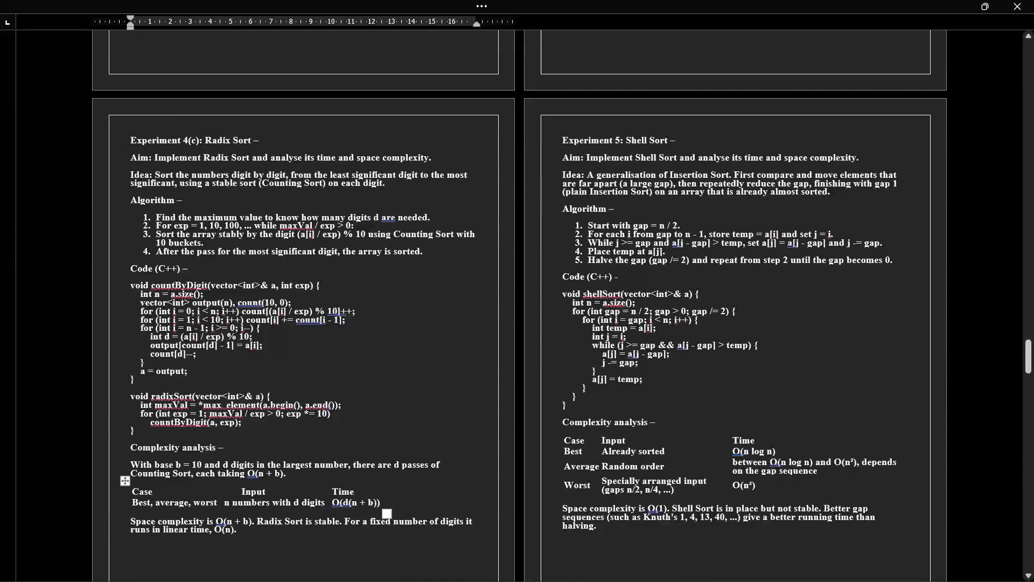
scroll(373, 164, up, 20)
scroll(373, 164, up, 16)
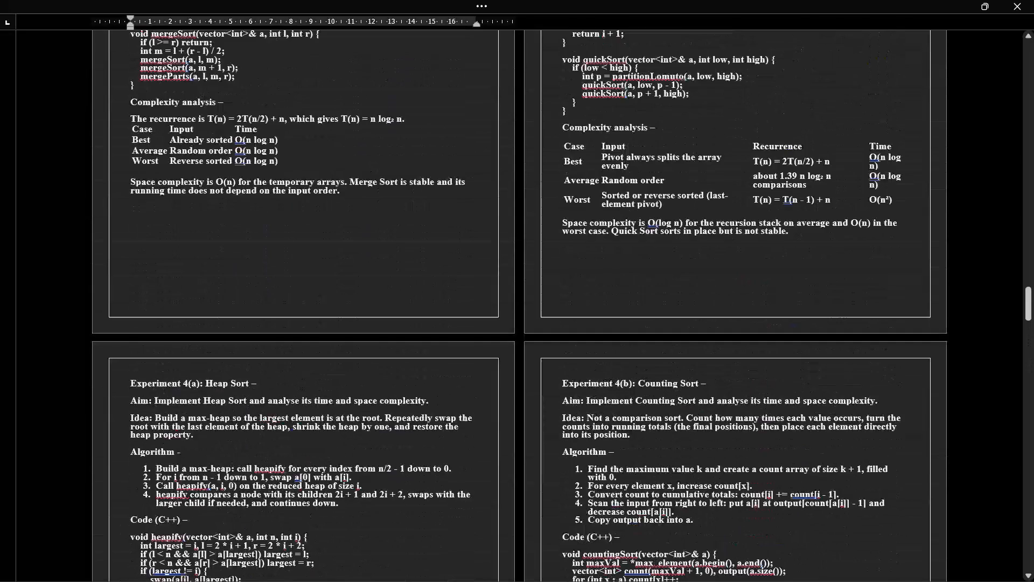
scroll(368, 156, up, 7)
scroll(368, 156, down, 8)
scroll(368, 156, down, 20)
scroll(368, 156, down, 5)
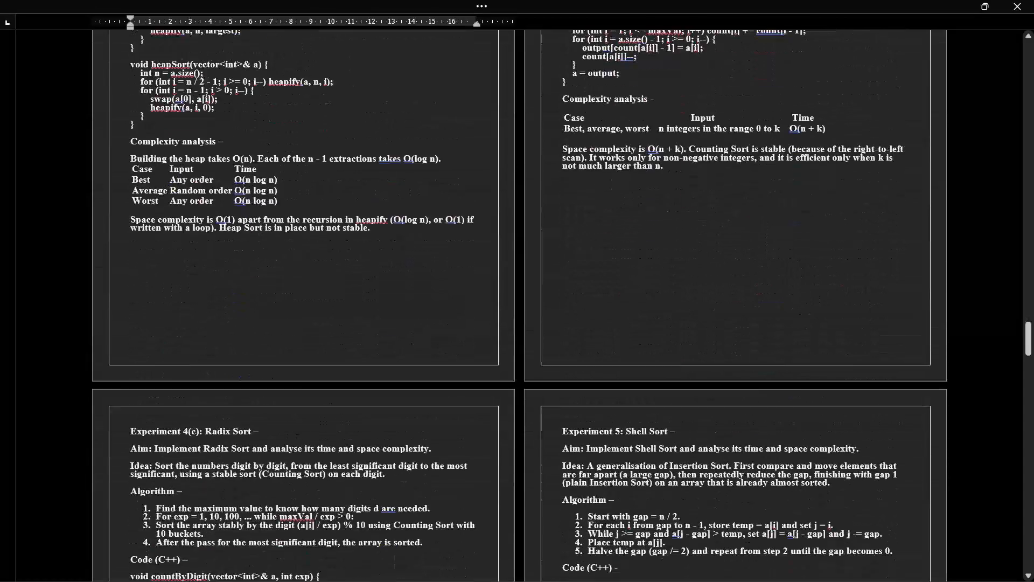
Remove the empty lines above the Experiment 8(b) title so it starts at the top of its page.
scroll(384, 177, down, 20)
scroll(384, 177, down, 20)
scroll(384, 177, down, 15)
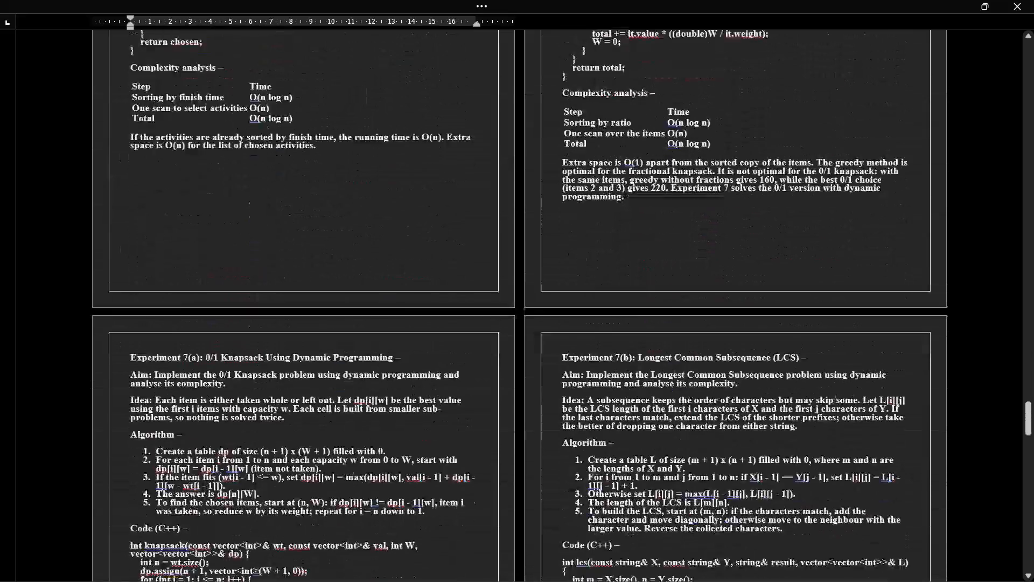
scroll(387, 182, down, 10)
scroll(387, 182, down, 17)
scroll(387, 182, down, 6)
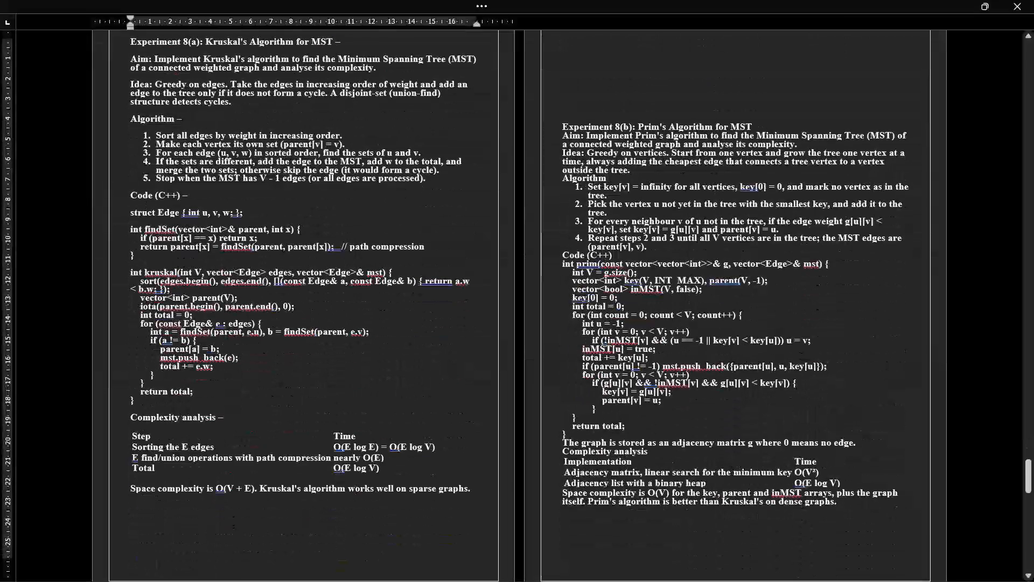
click(565, 122)
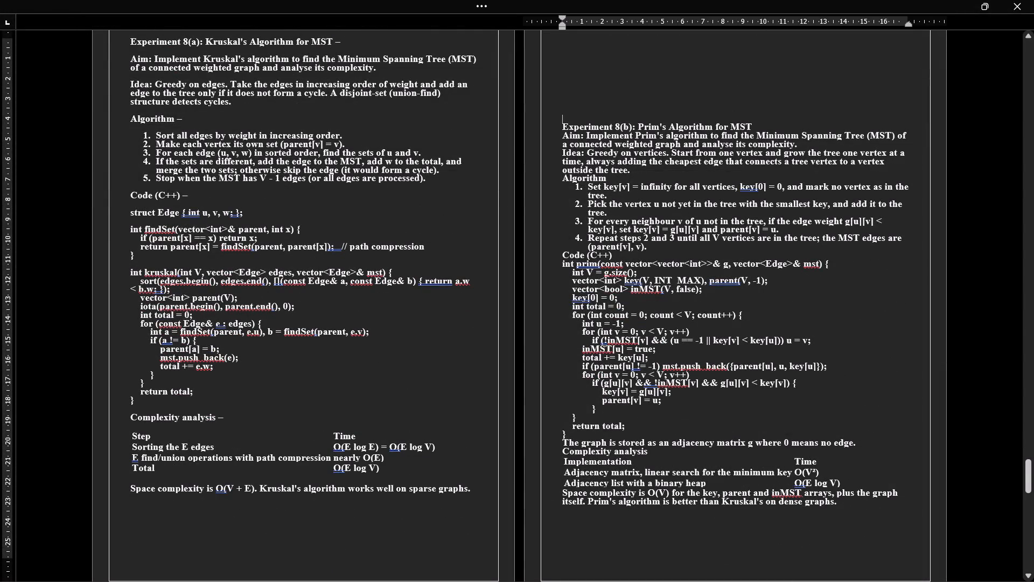
click(563, 128)
key(BackSpace)
key(BackSpace)
key(BackSpace)
key(BackSpace)
key(BackSpace)
key(BackSpace)
key(BackSpace)
key(BackSpace)
key(BackSpace)
key(BackSpace)
key(BackSpace)
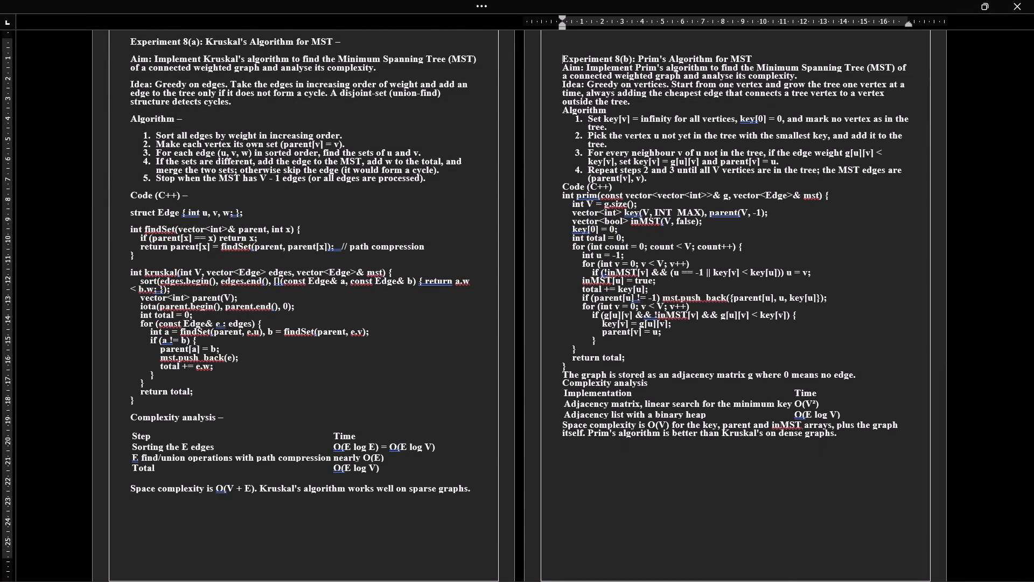
scroll(563, 128, down, 1)
scroll(563, 128, up, 4)
key(BackSpace)
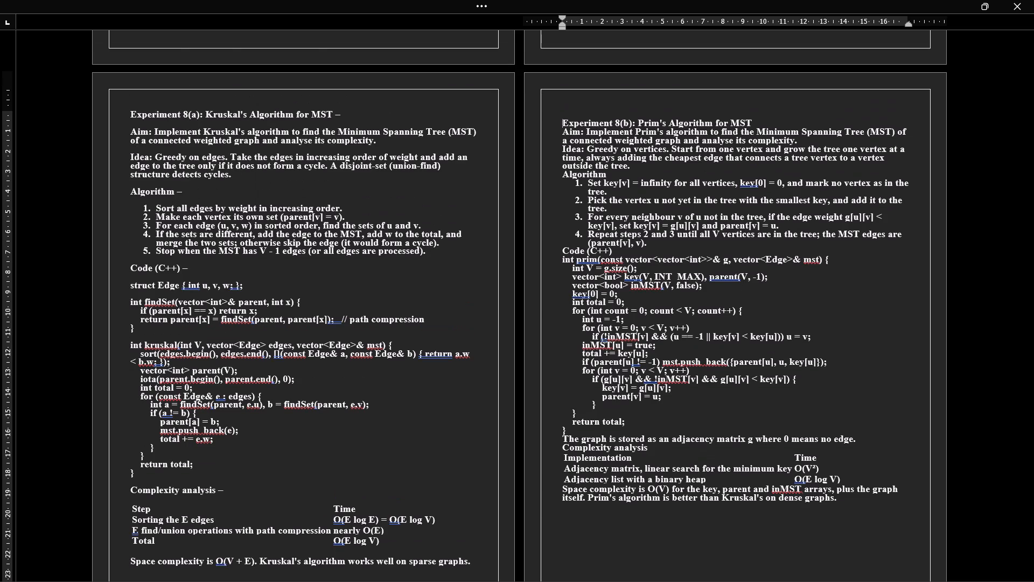
key(BackSpace)
key(BackSpace)
key(ctrl+z)
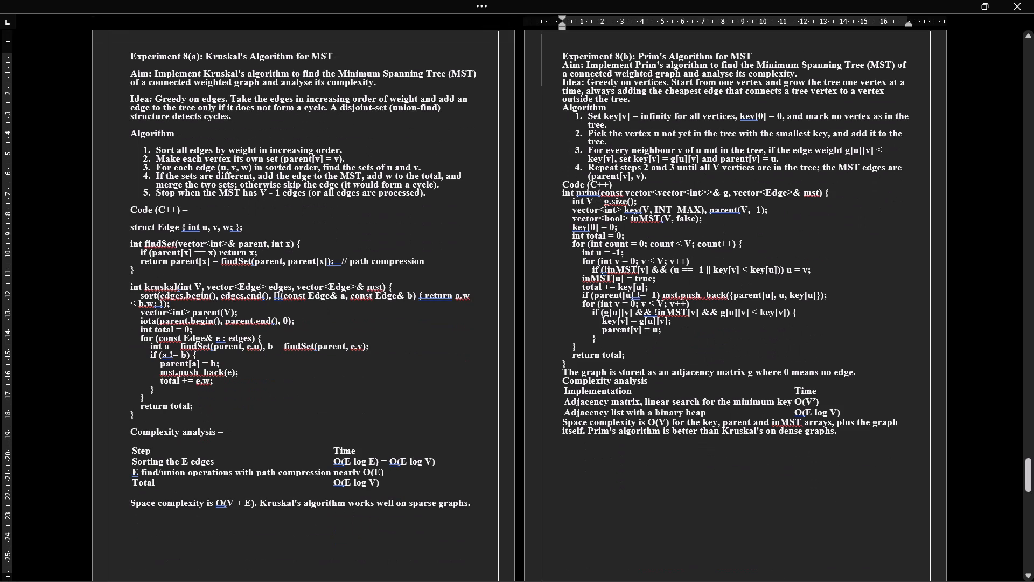
Add a trailing dash to the Experiment 8(b) title, with blank lines below the title and below the Aim paragraph.
click(765, 50)
key(space)
key(minus)
key(Return)
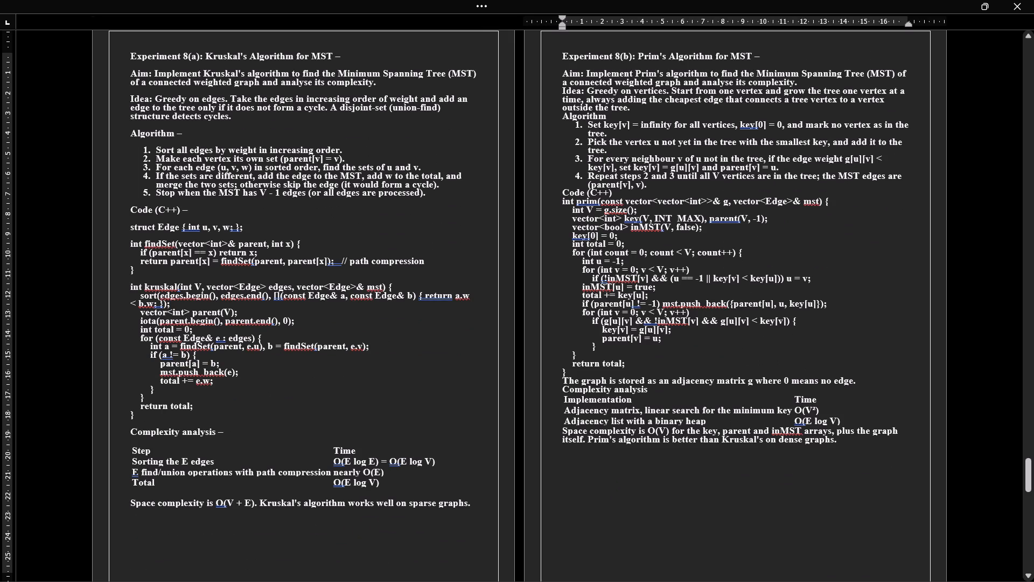
click(812, 80)
key(Return)
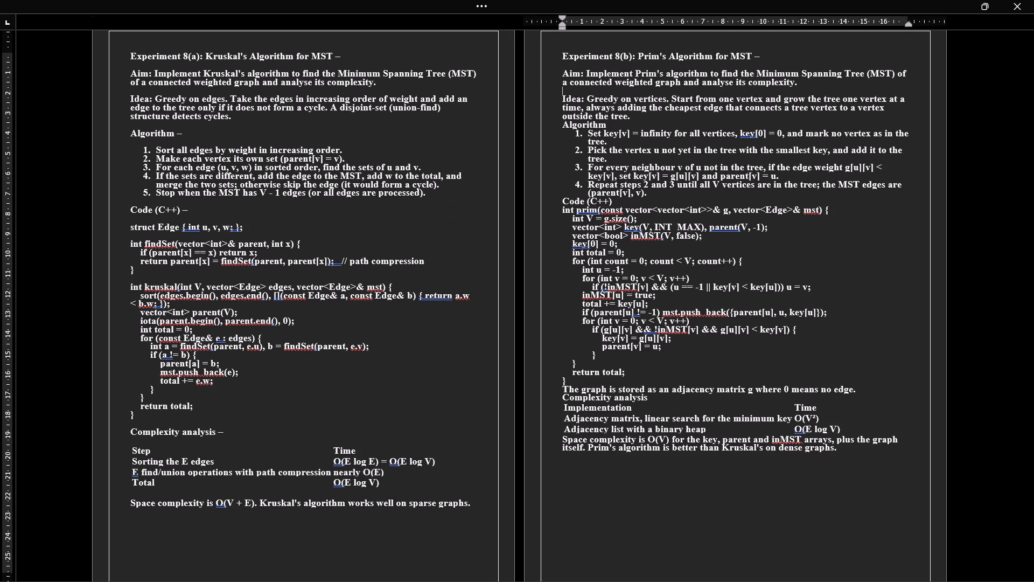
Set off Experiment 8(b)'s "Algorithm" heading with a blank line above, a trailing dash and a blank line below.
click(681, 117)
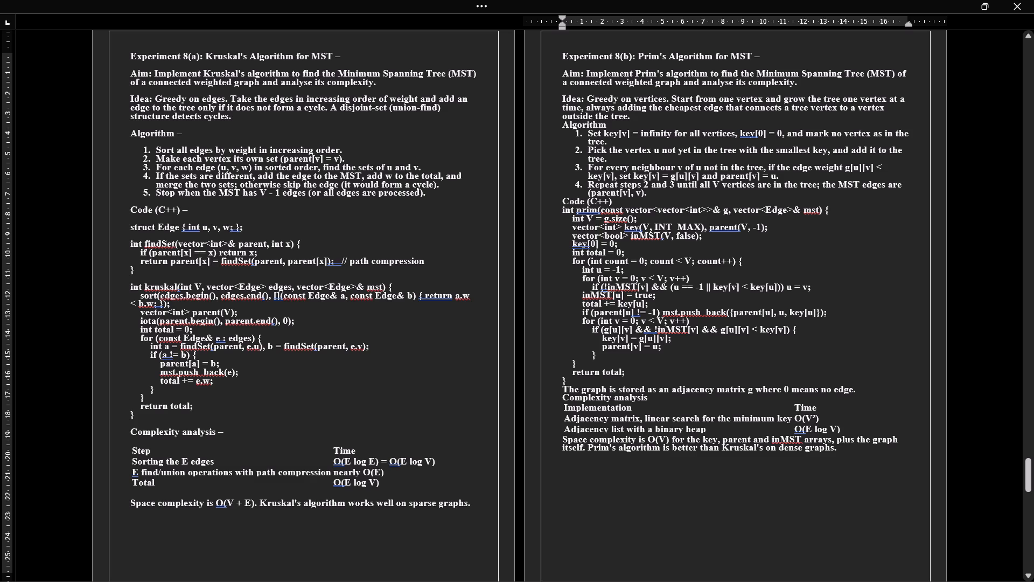
key(Return)
click(617, 135)
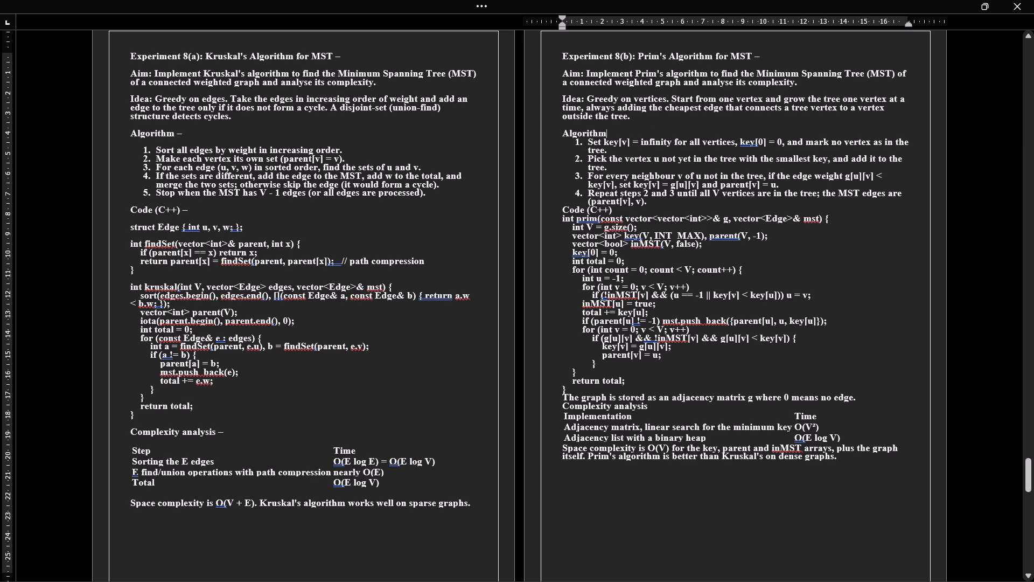
key(space)
key(minus)
key(Return)
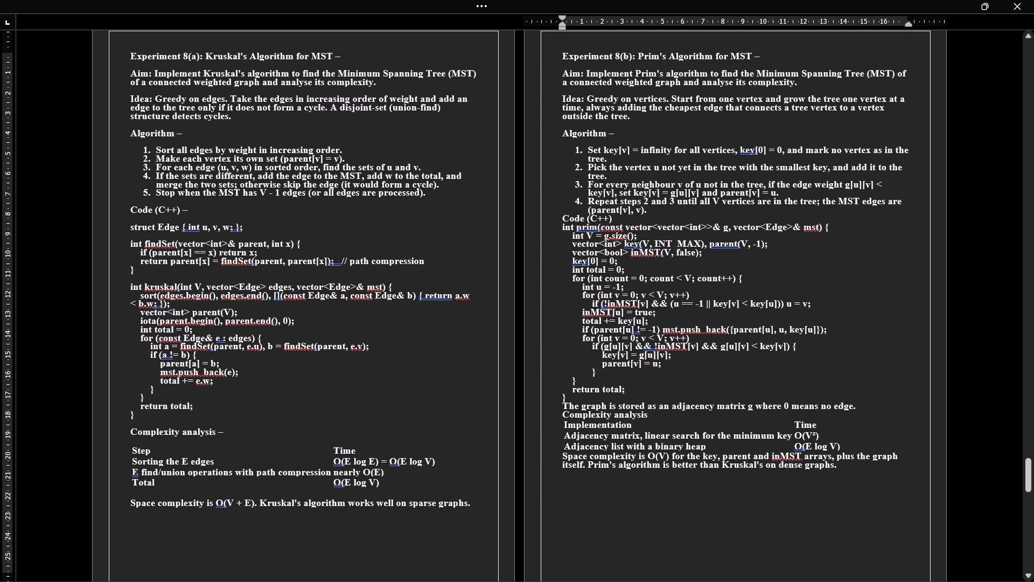
Set off Experiment 8(b)'s "Code (C++)" heading with a blank line above, a trailing dash and a blank line below.
click(564, 214)
key(Return)
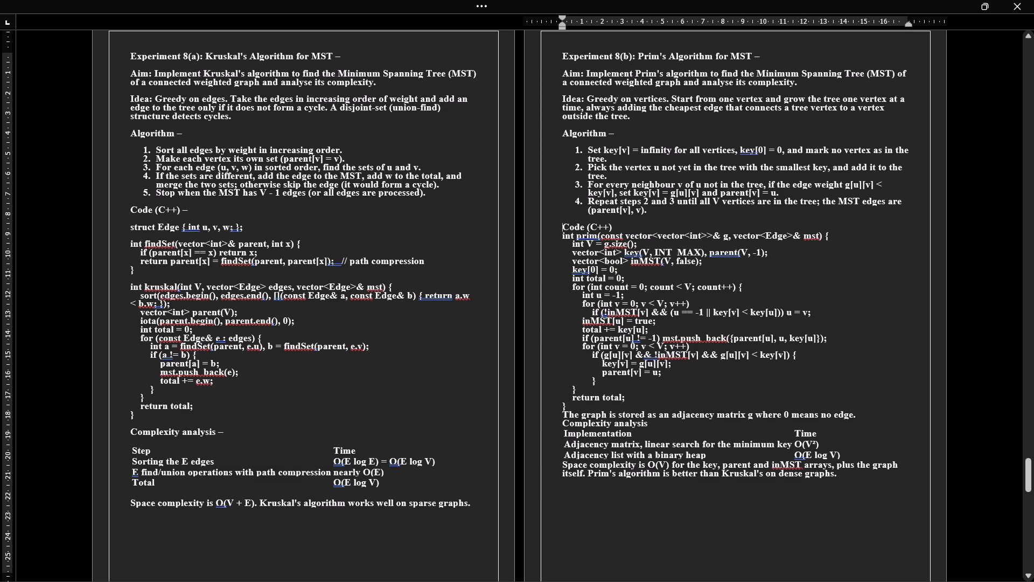
click(618, 223)
click(618, 223)
click(618, 227)
key(space)
text(-)
key(Return)
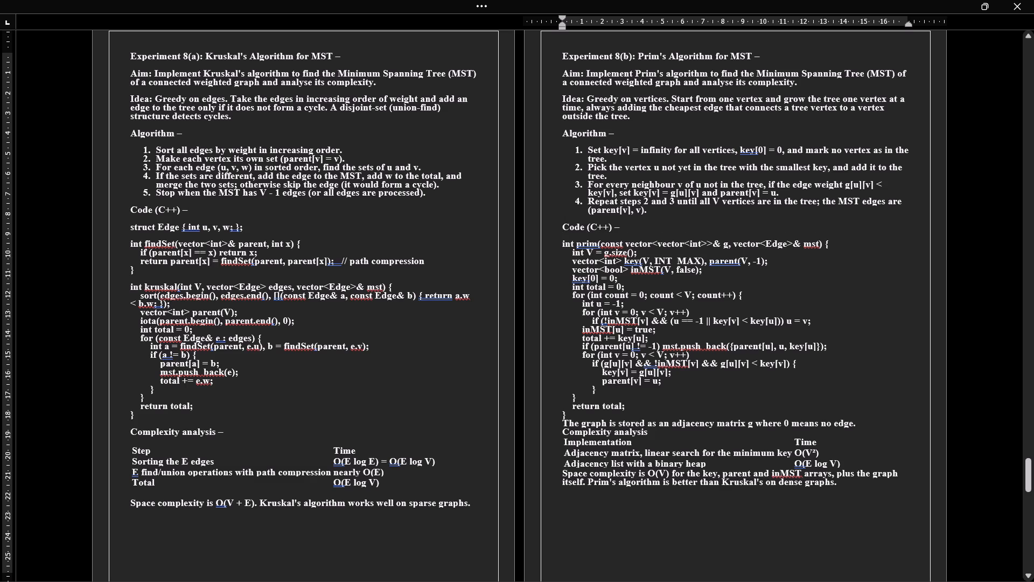
Insert blank lines above and below the adjacency matrix note that follows Experiment 8(b)'s code.
click(582, 415)
key(Return)
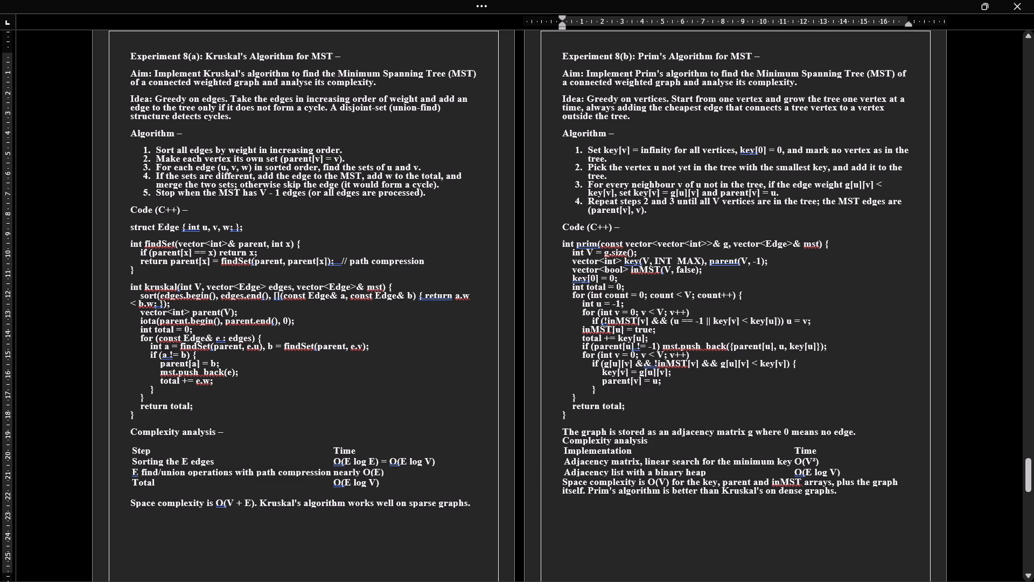
click(861, 436)
key(Return)
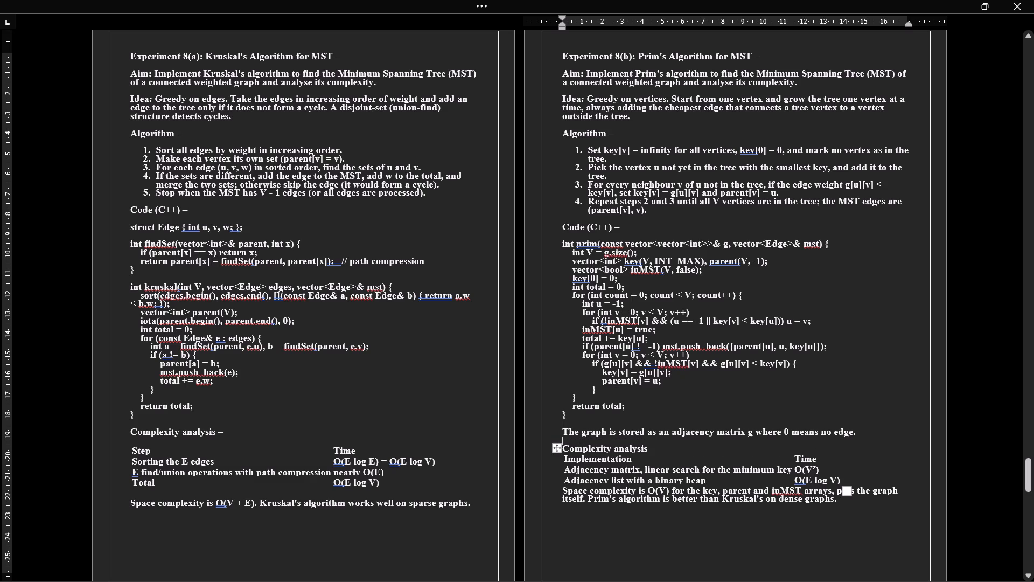
Add a trailing dash to Experiment 8(b)'s "Complexity analysis" heading, with blank lines below the heading and below its table.
click(659, 452)
key(space)
text(-)
key(Return)
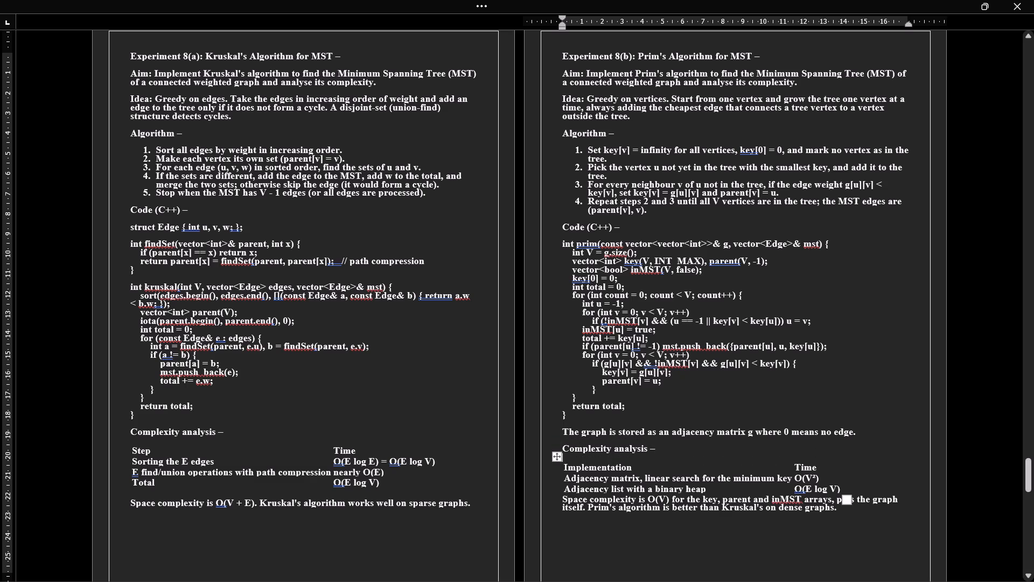
click(562, 501)
key(Return)
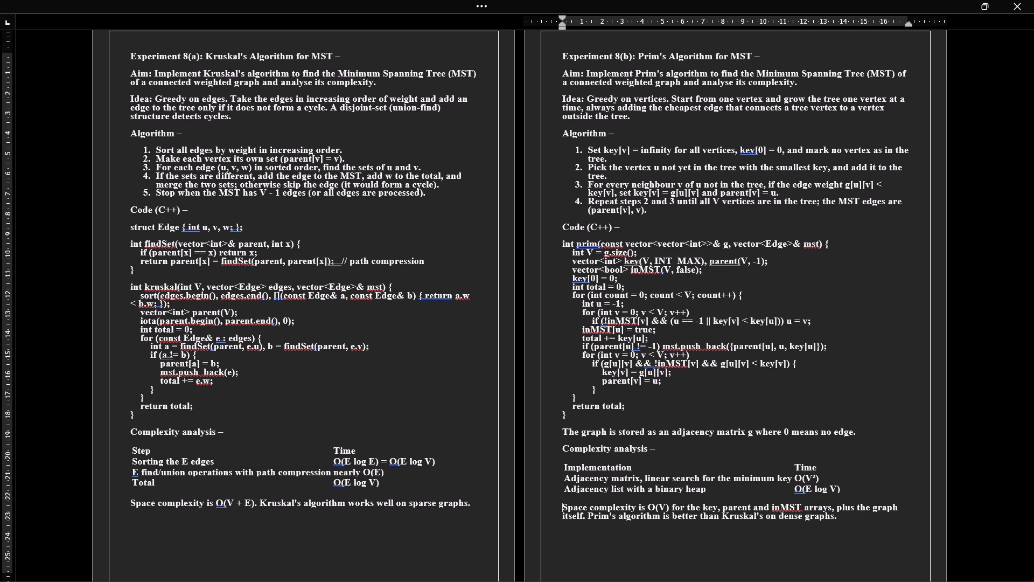
Insert a leading space before each entry in the Time column of Experiment 8(b)'s complexity table, including the column header.
click(797, 470)
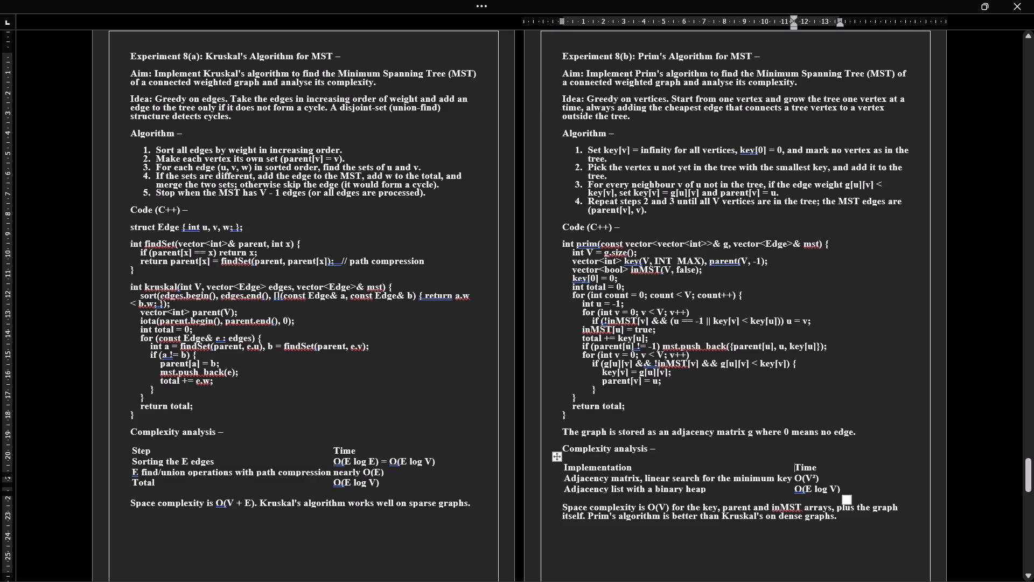
key(space)
click(795, 479)
key(space)
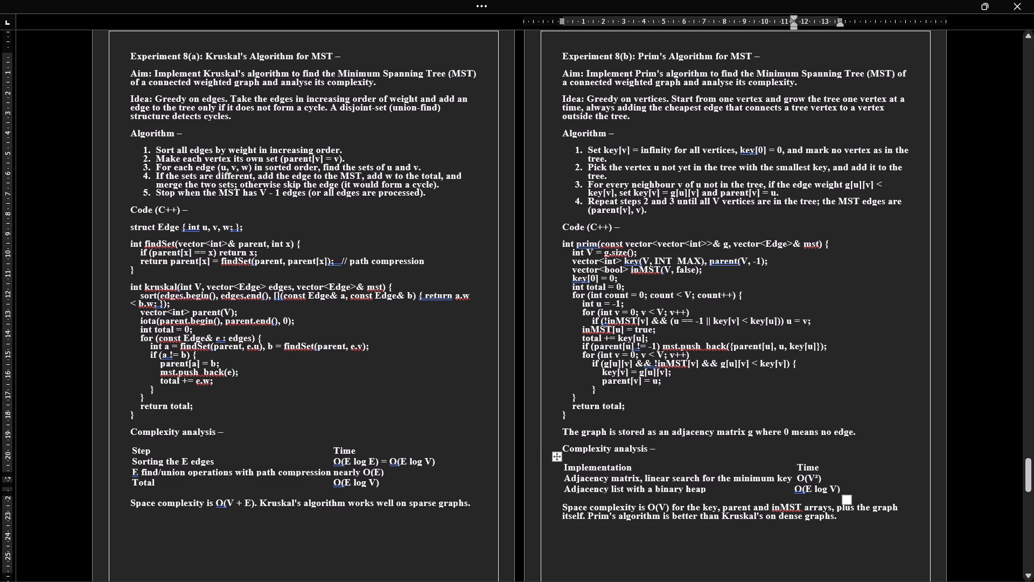
click(797, 488)
key(space)
click(794, 569)
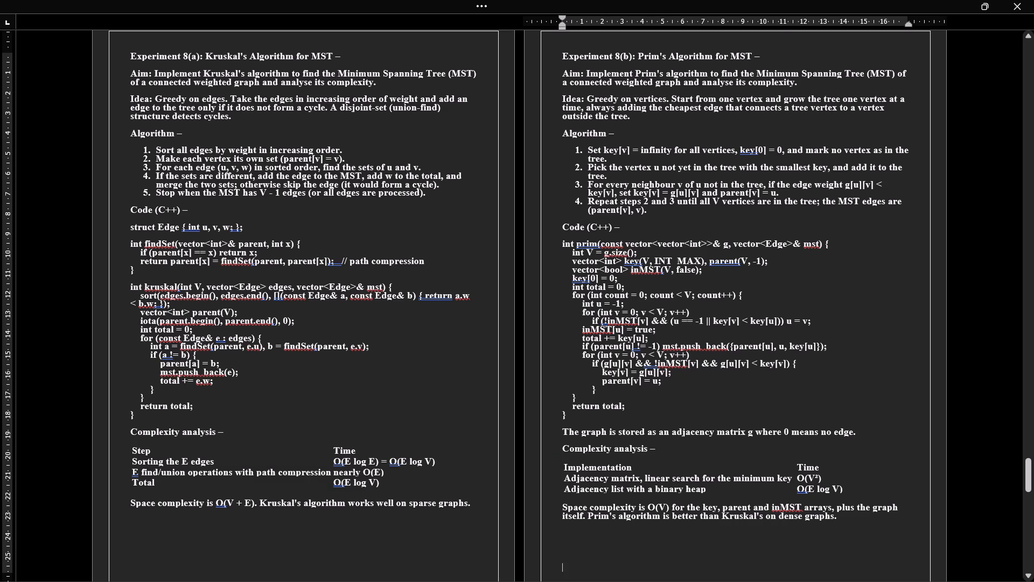
Remove the empty lines above the Experiment 9(a) title so it starts at the top of its page.
scroll(689, 501, down, 2)
scroll(689, 501, up, 5)
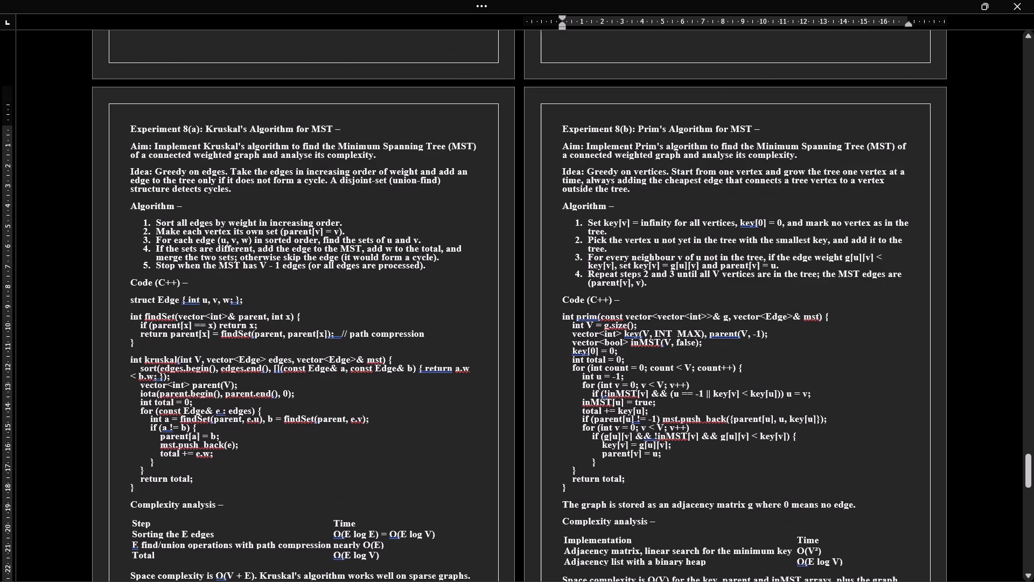
scroll(689, 501, down, 13)
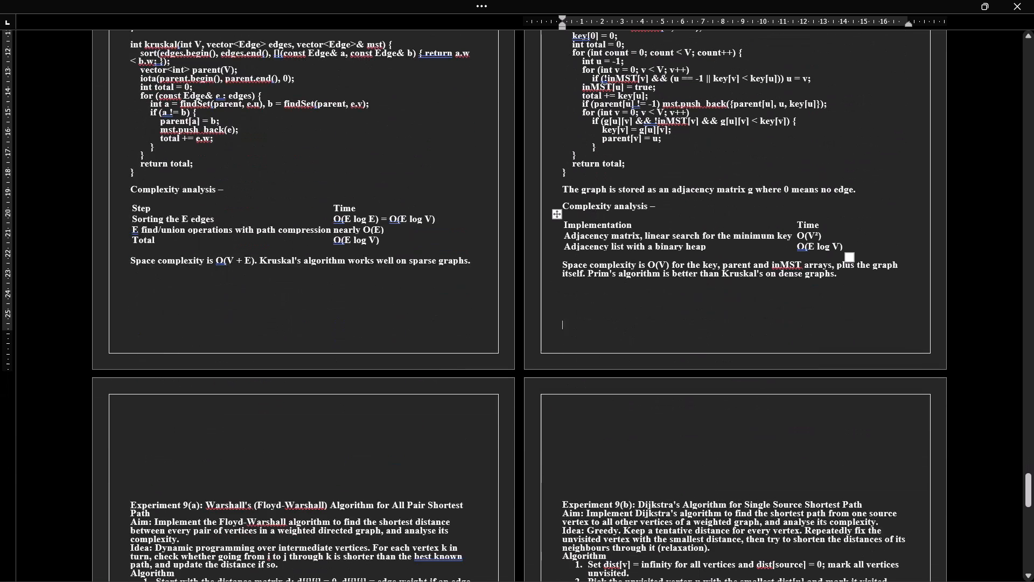
scroll(689, 501, down, 10)
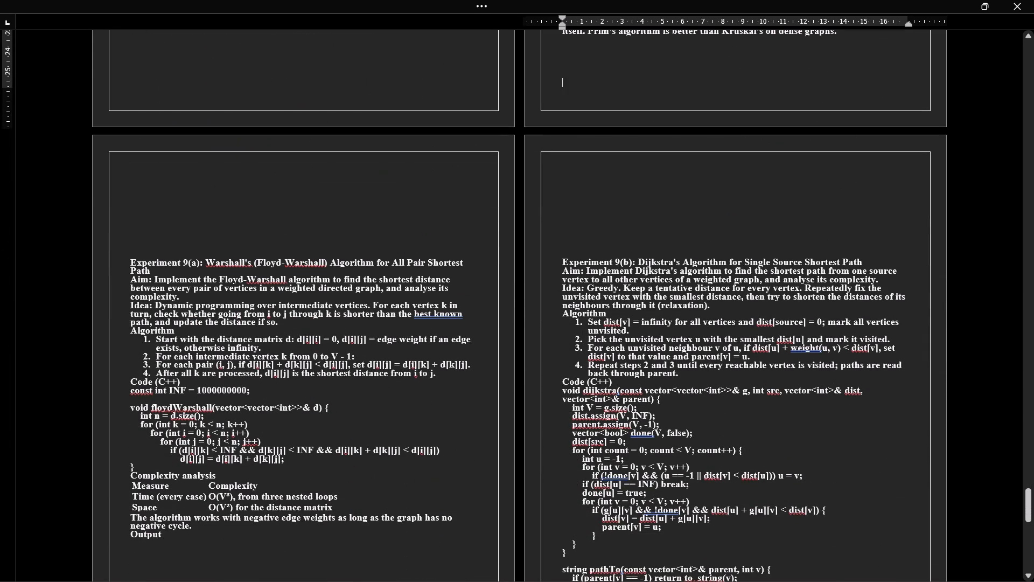
click(132, 262)
key(BackSpace)
key(BackSpace)
key(BackSpace)
key(BackSpace)
key(BackSpace)
key(BackSpace)
key(BackSpace)
key(BackSpace)
key(BackSpace)
key(BackSpace)
key(BackSpace)
key(BackSpace)
key(BackSpace)
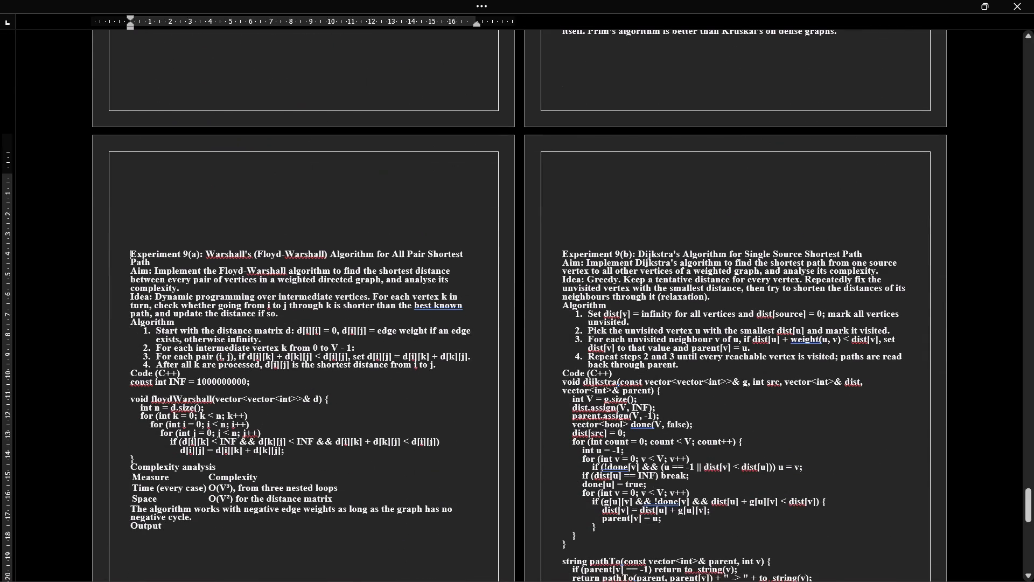
key(BackSpace)
key(BackSpace)
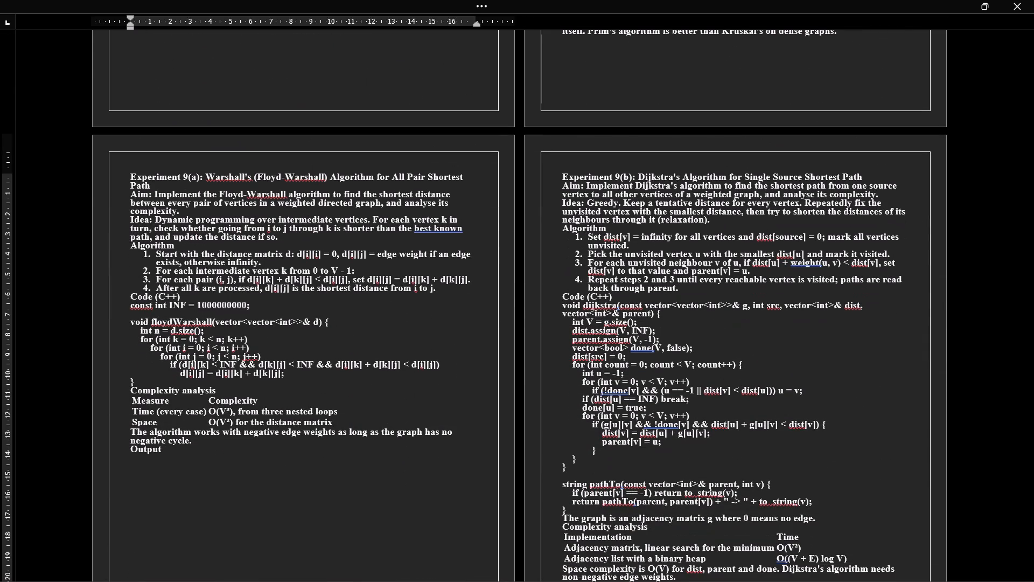
Add a trailing dash to the Experiment 9(a) title, with blank lines below the title and below the Aim paragraph.
click(178, 190)
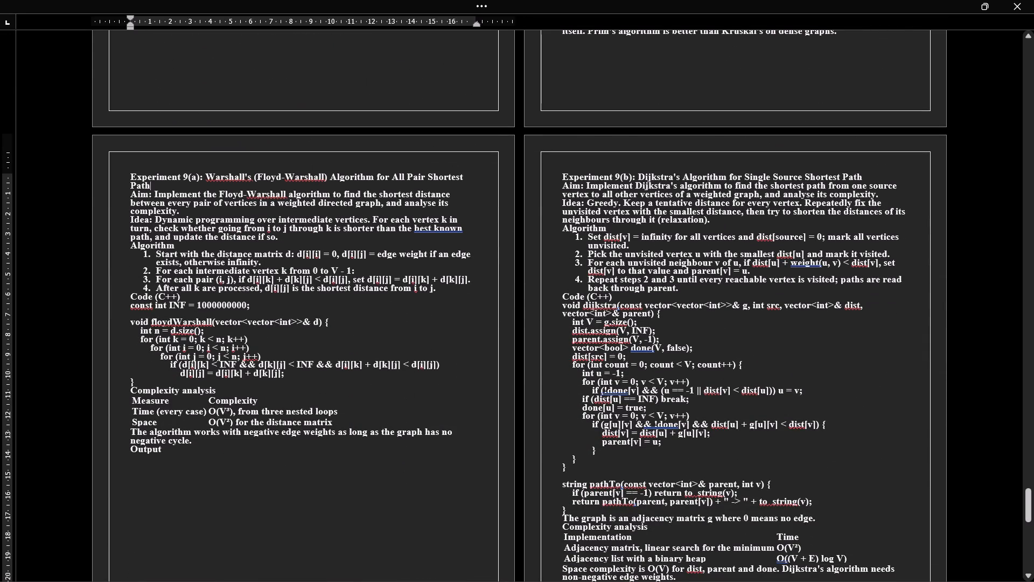
key(space)
key(minus)
key(Return)
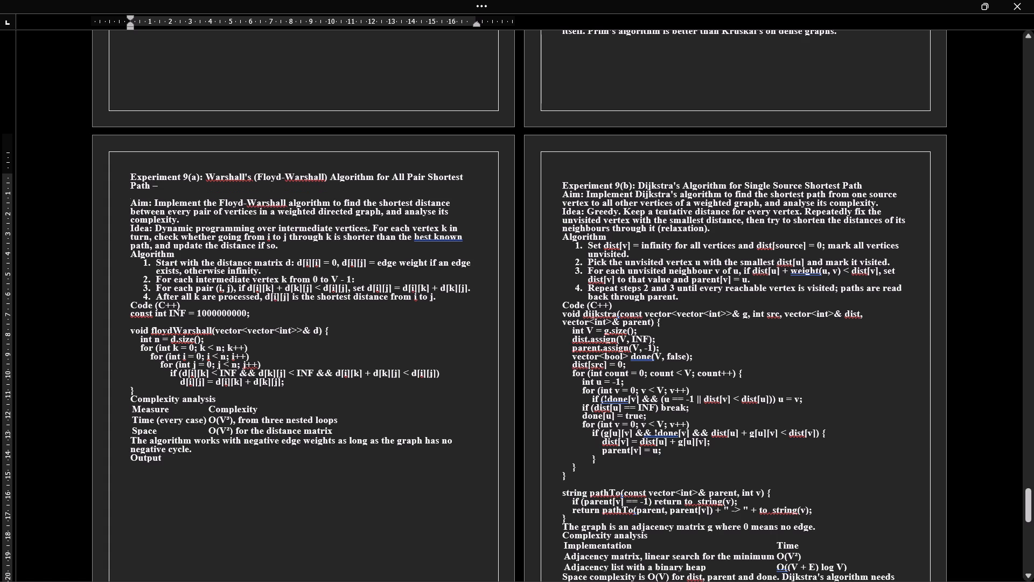
click(192, 220)
key(Return)
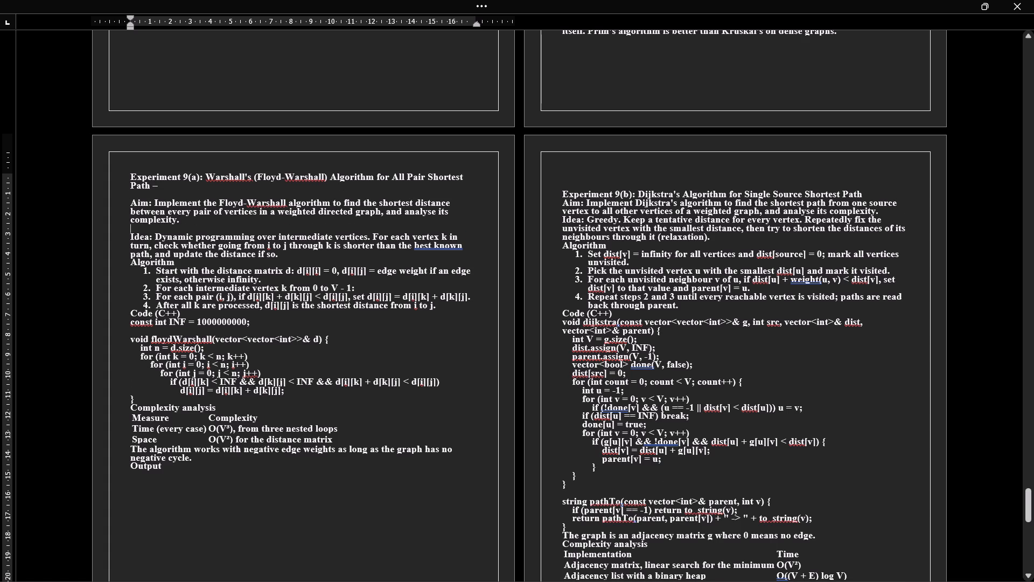
Set off Experiment 9(a)'s "Algorithm" heading with a blank line above, a trailing dash and a blank line below.
click(294, 256)
key(Return)
click(246, 277)
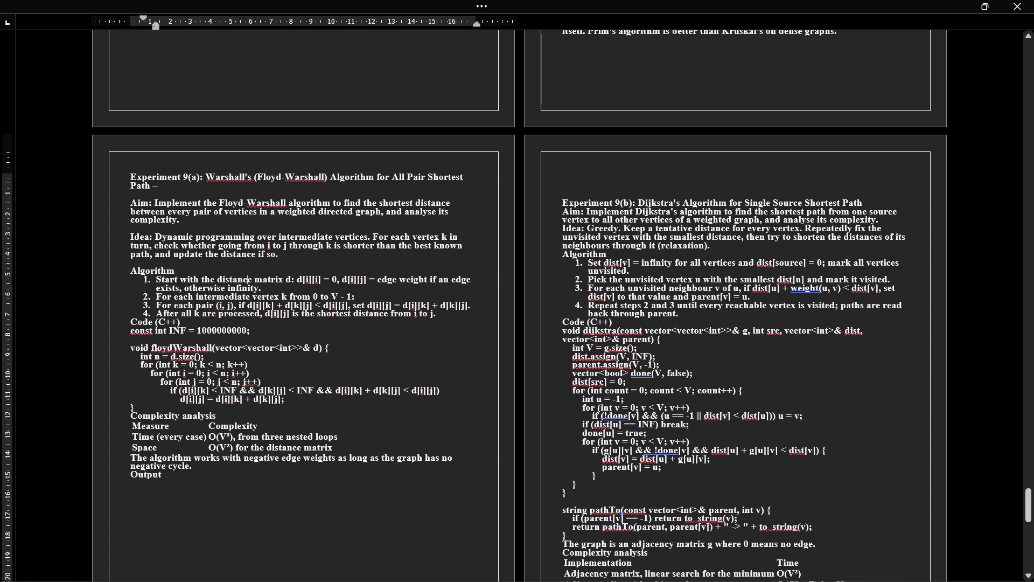
click(189, 269)
key(space)
key(minus)
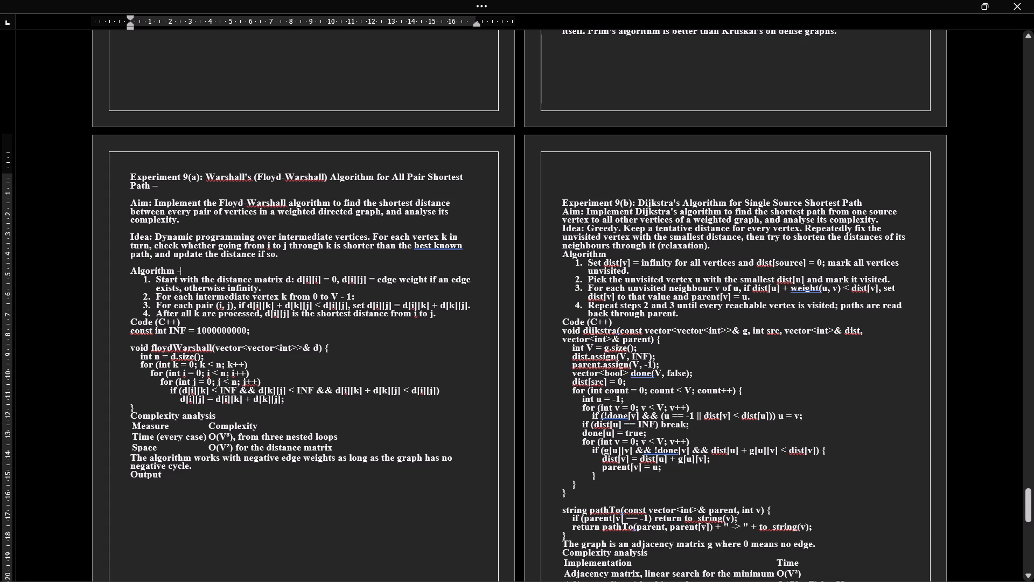
key(Return)
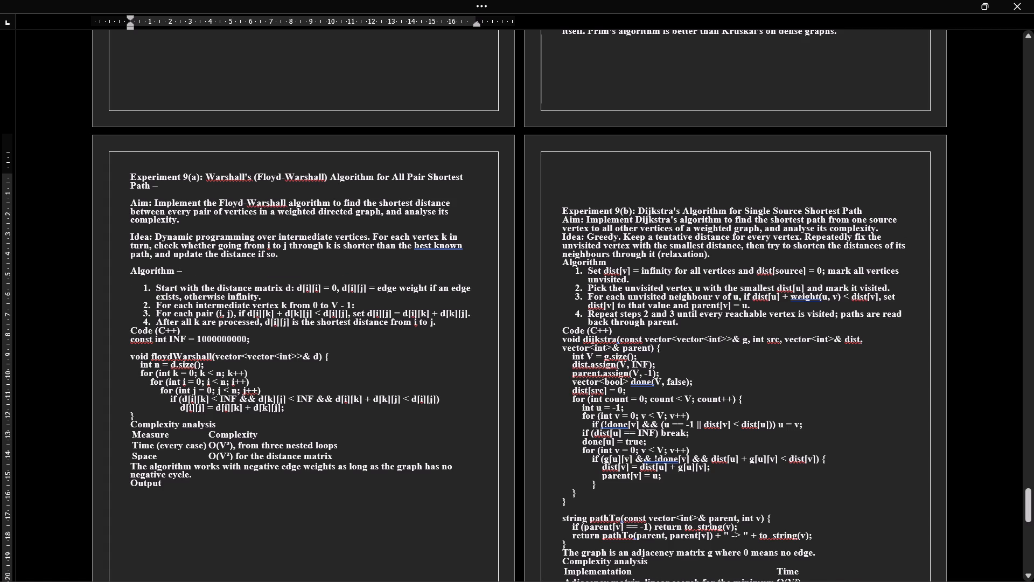
Place the text cursor at the start of Experiment 9(a)'s "Code (C++)" heading.
click(129, 325)
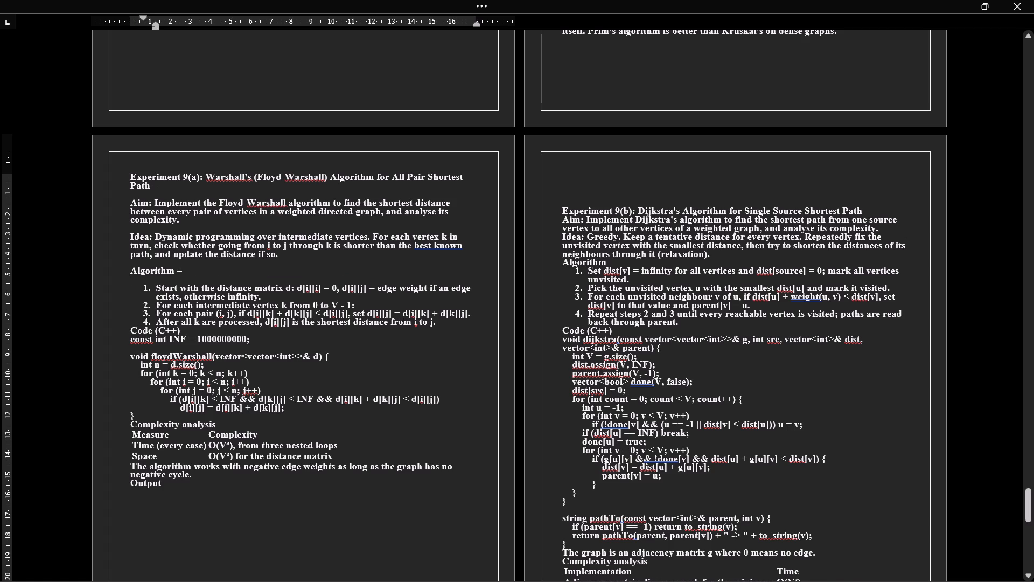
click(132, 324)
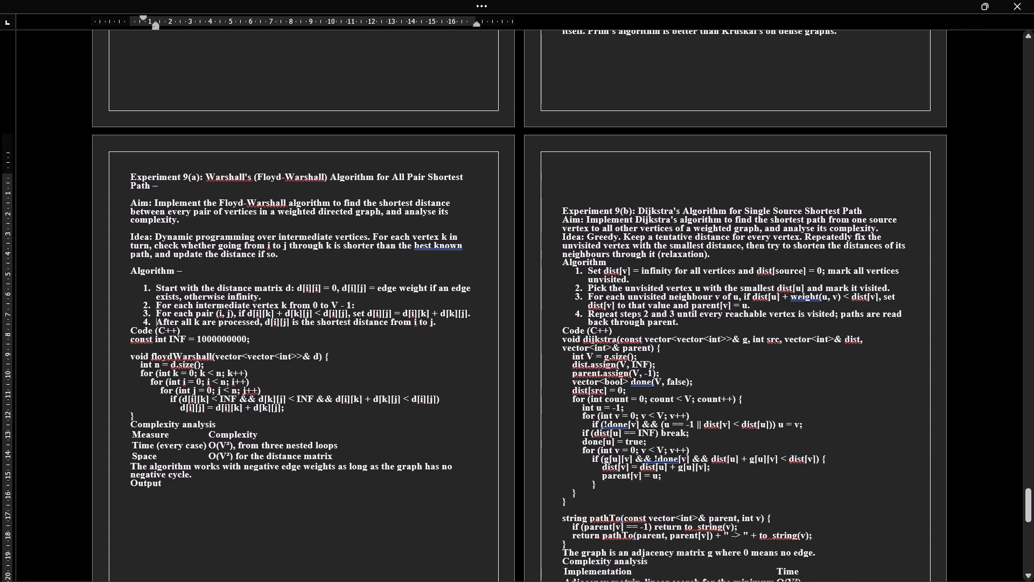
click(132, 324)
click(128, 329)
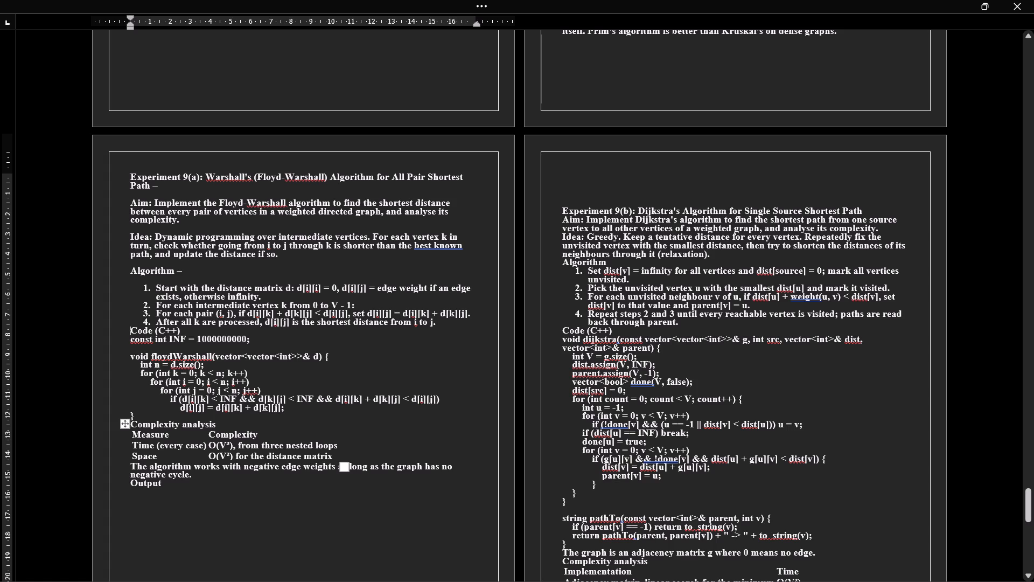
Leave the full-screen Focus view and switch to the YouTube music video in Chrome.
key(Escape)
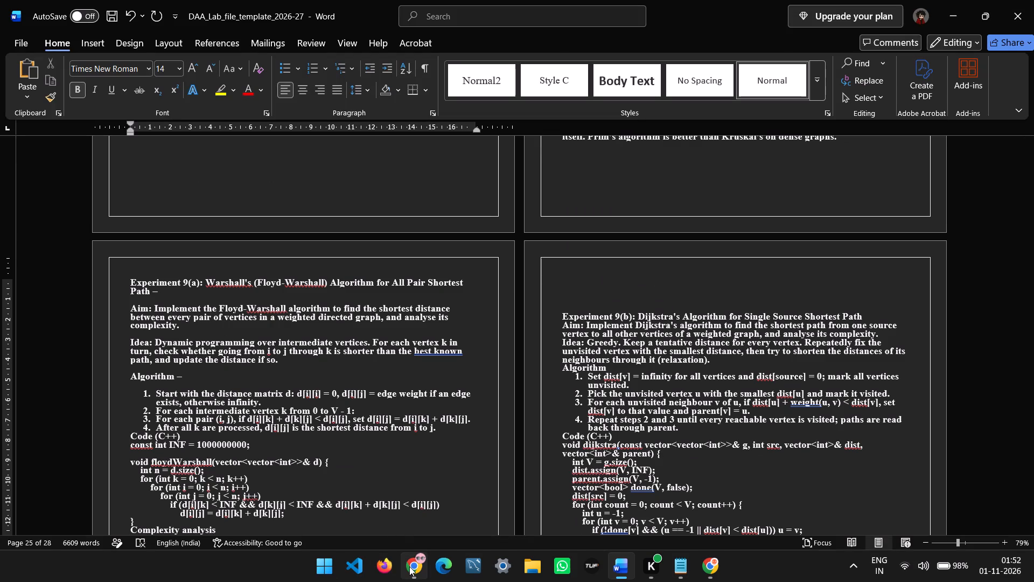
click(409, 566)
click(400, 385)
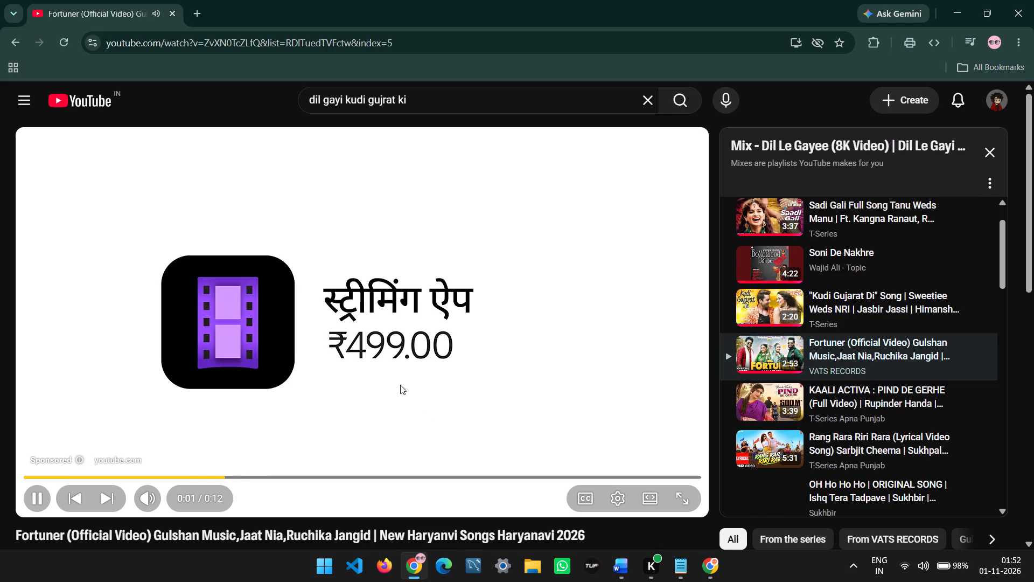
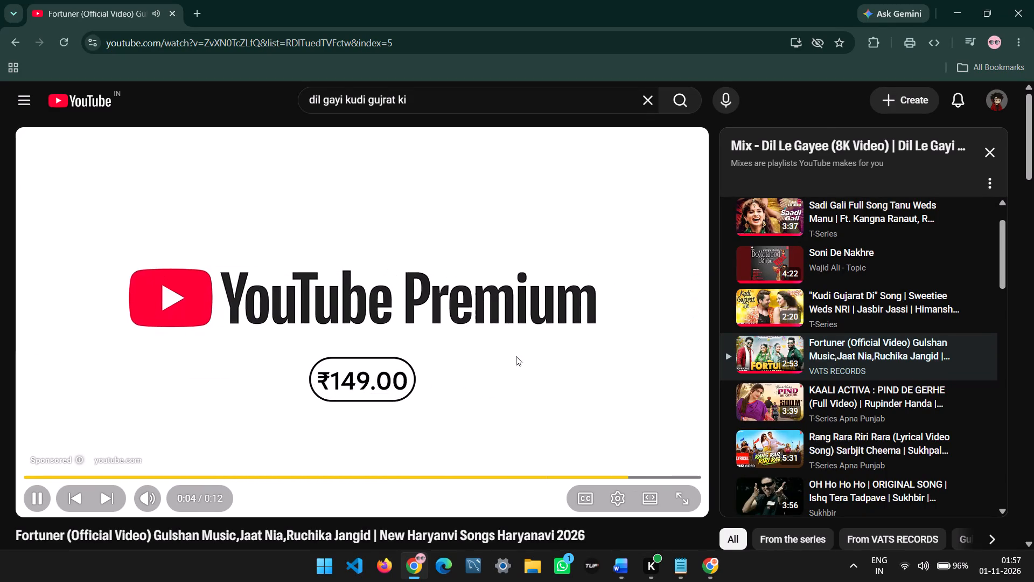
Skip the YouTube Premium ad so the Fortuner music video plays.
click(648, 453)
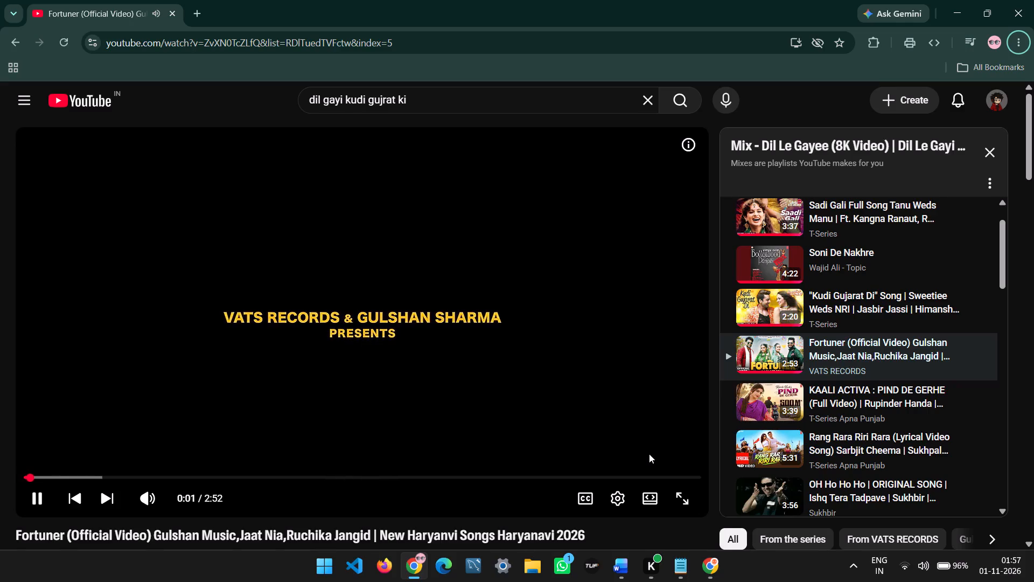
Switch back to the DAA_Lab_file_template_2026-27 document in Word and dismiss the WhatsApp notification.
key(alt+Tab)
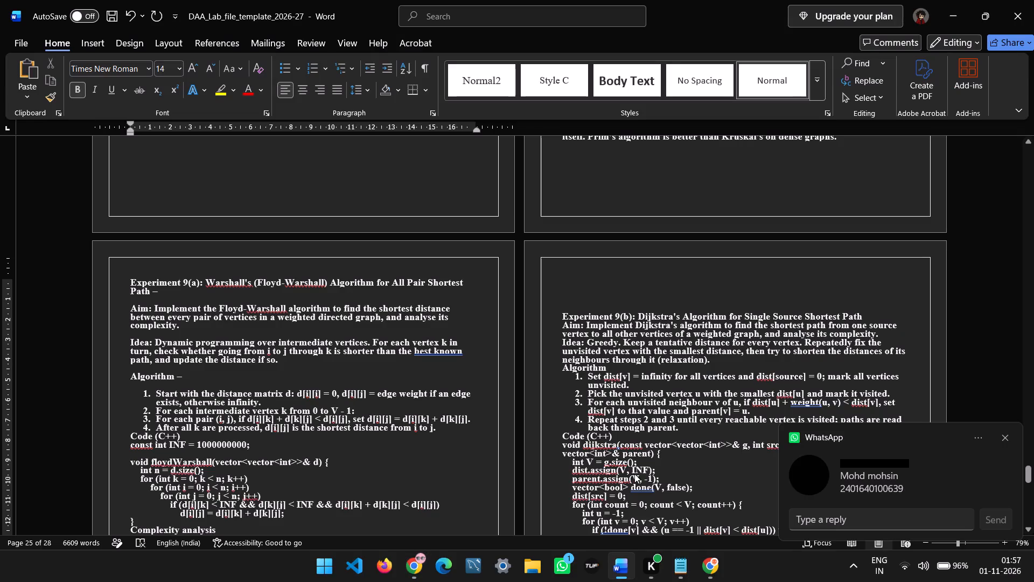
click(1004, 439)
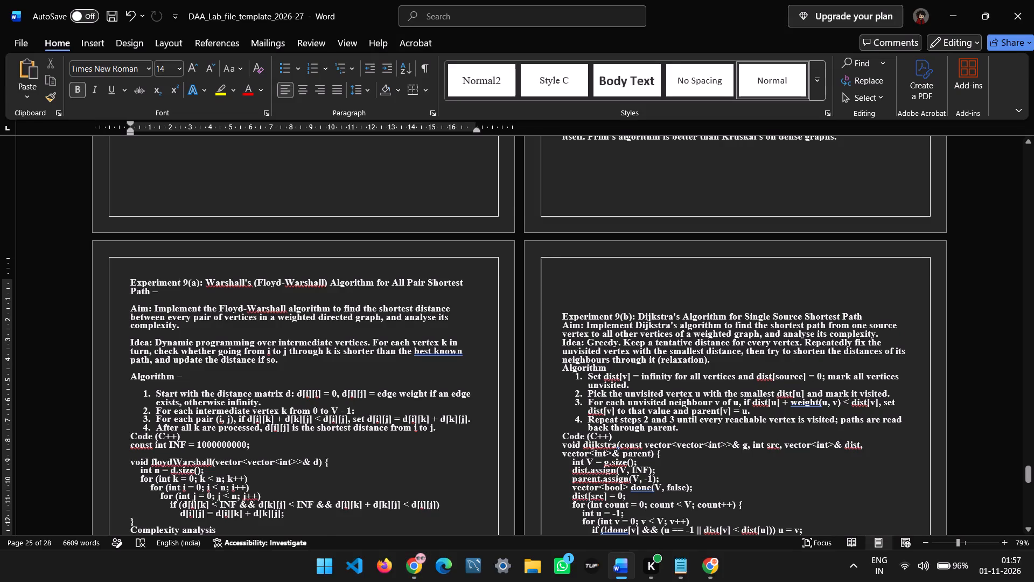
Delete the four blank lines above the Experiment 9(b) Dijkstra's Algorithm title so it starts at the top of its page.
scroll(441, 474, down, 5)
scroll(804, 498, down, 3)
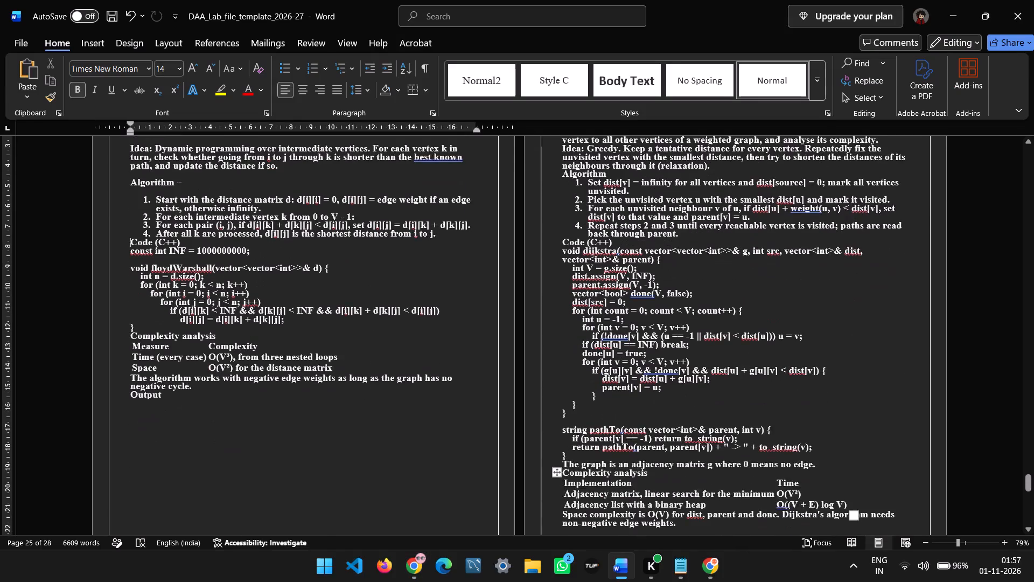
scroll(805, 499, down, 2)
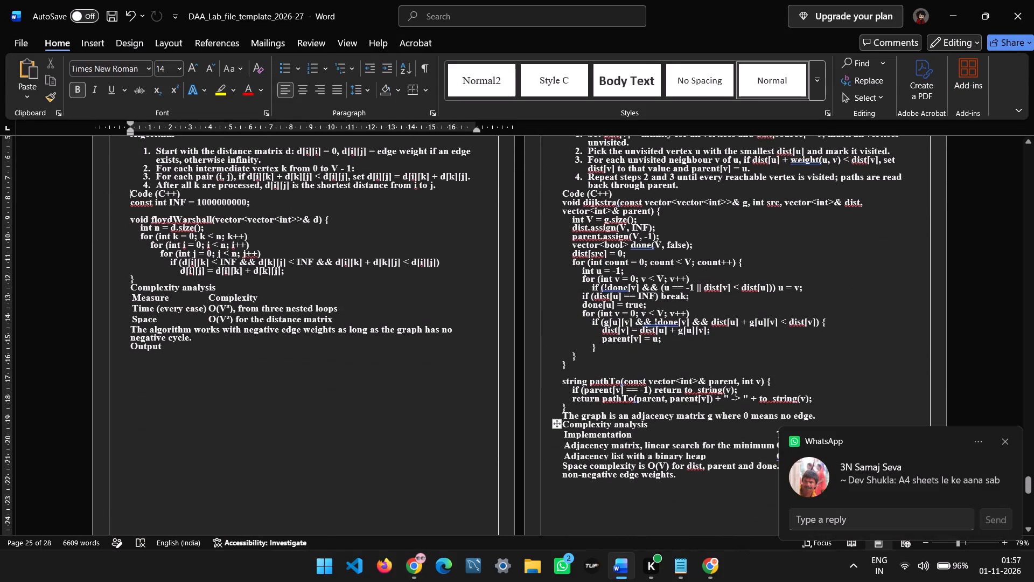
scroll(589, 453, up, 5)
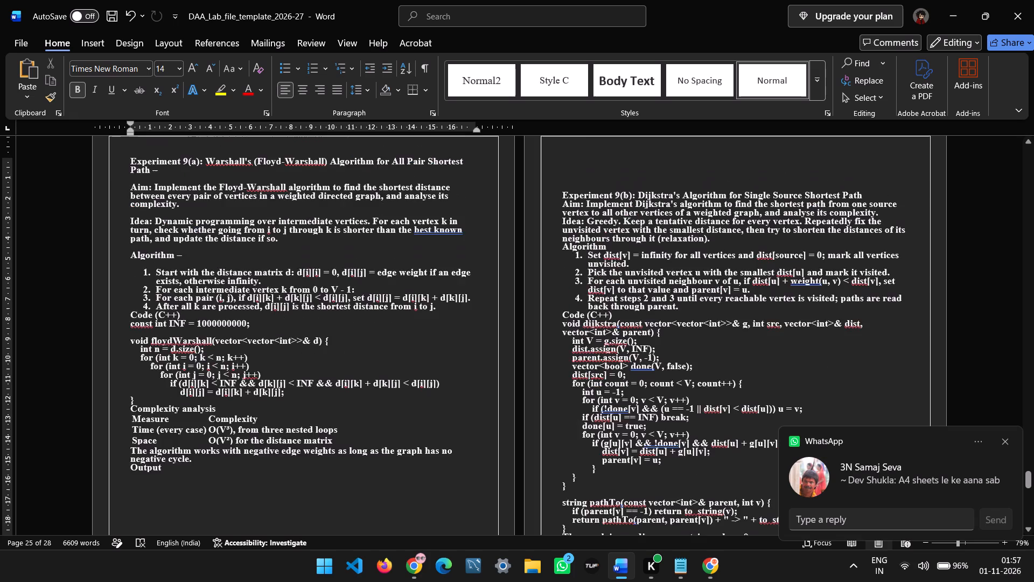
scroll(589, 453, up, 3)
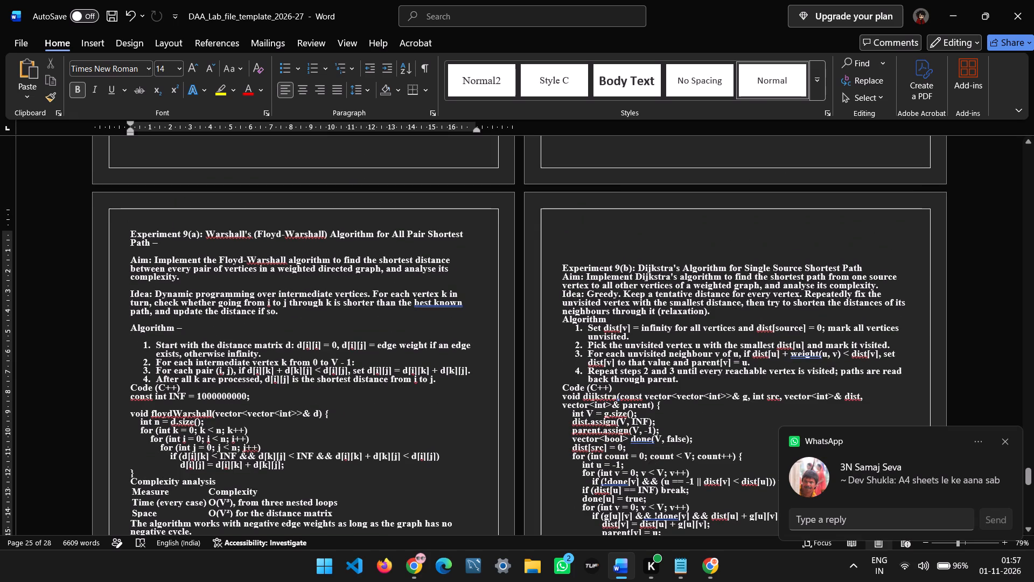
click(561, 265)
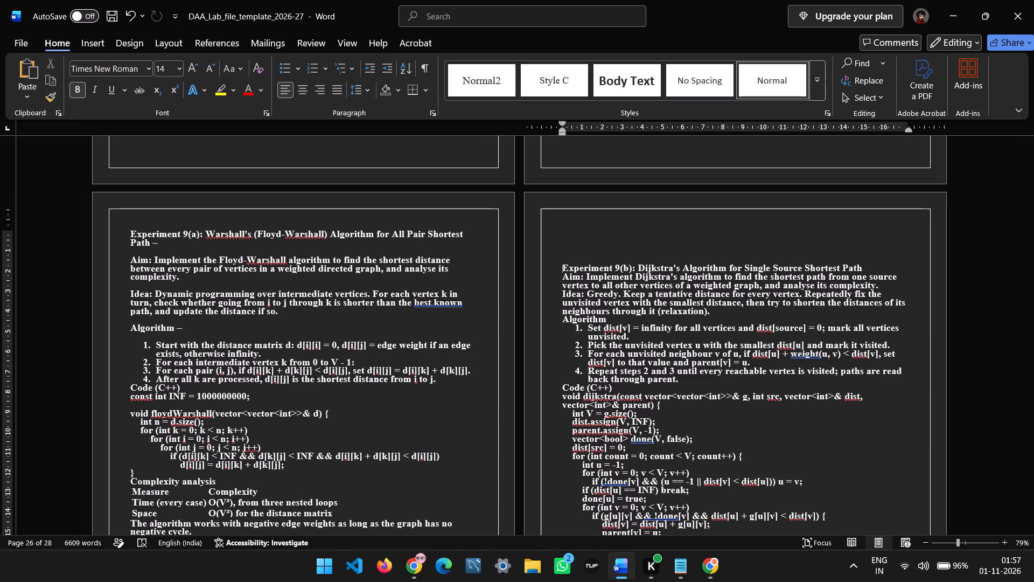
key(BackSpace)
key(BackSpace)
key(BackSpace)
key(BackSpace)
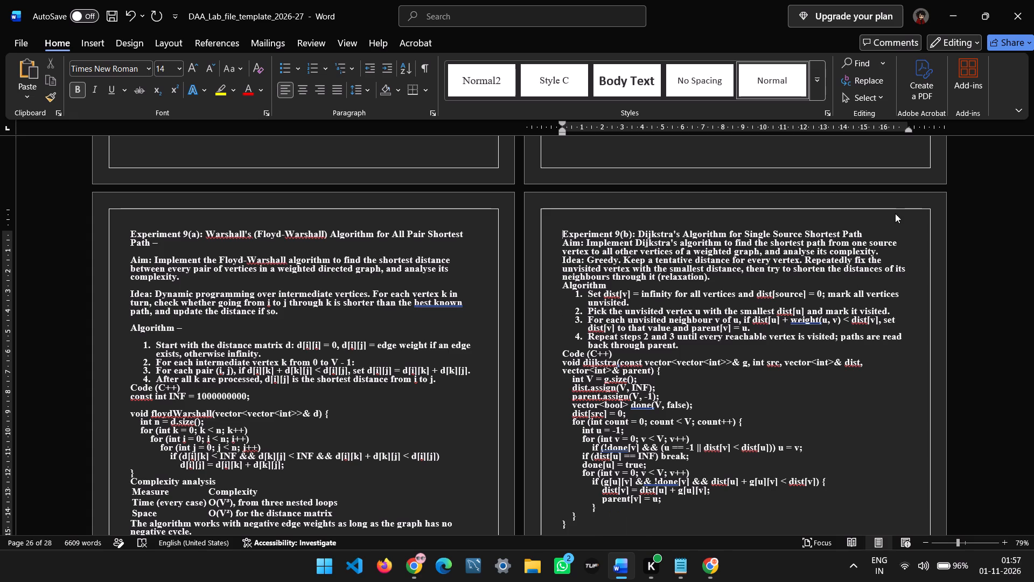
Insert a blank line below the Experiment 9(b) title and another below its Aim paragraph.
click(874, 235)
key(Return)
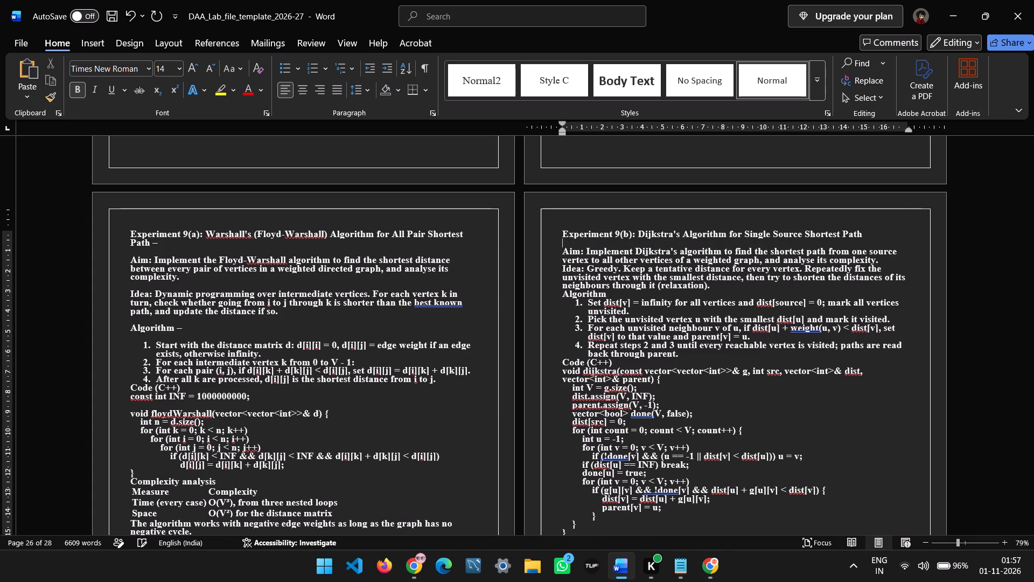
click(876, 263)
click(881, 263)
key(Return)
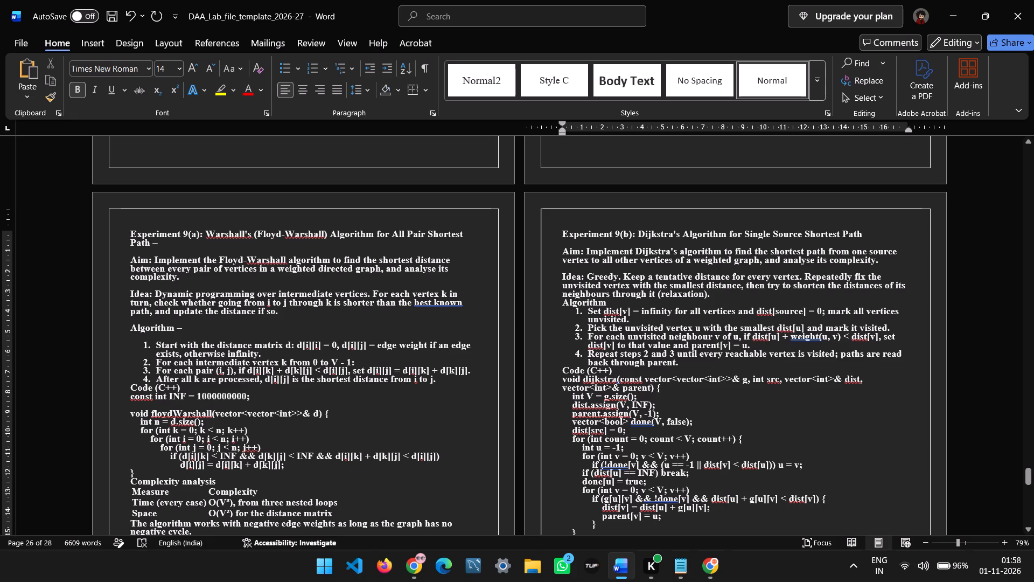
Set off Experiment 9(b)'s "Algorithm" heading with a blank line above, a trailing dash and a blank line below.
click(714, 298)
key(Return)
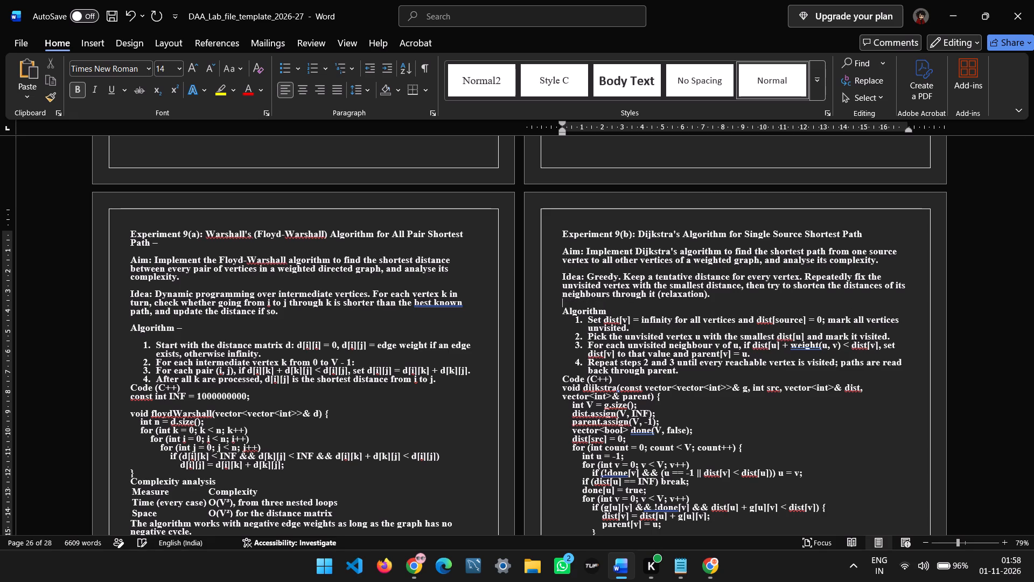
click(612, 313)
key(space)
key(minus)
key(Return)
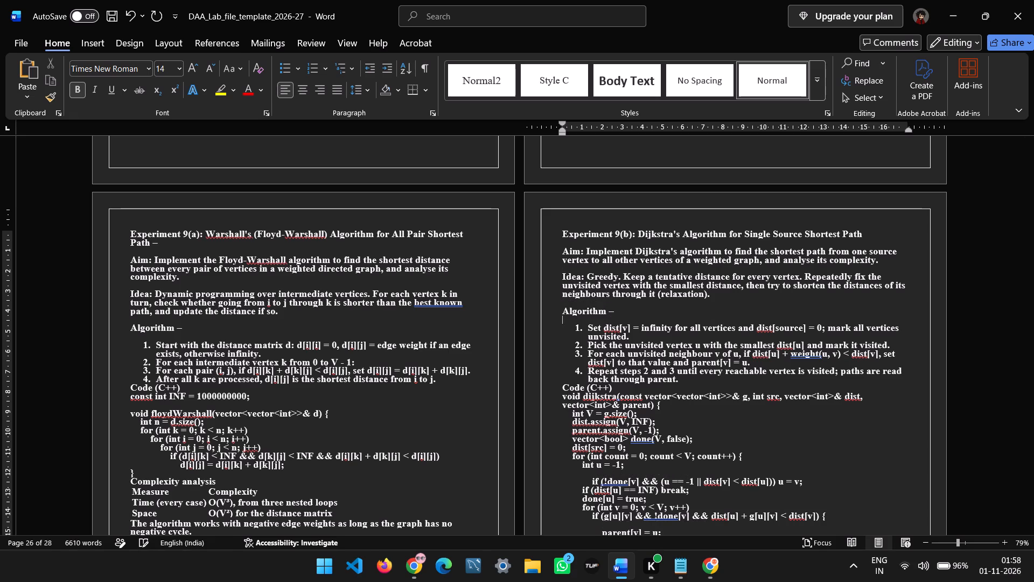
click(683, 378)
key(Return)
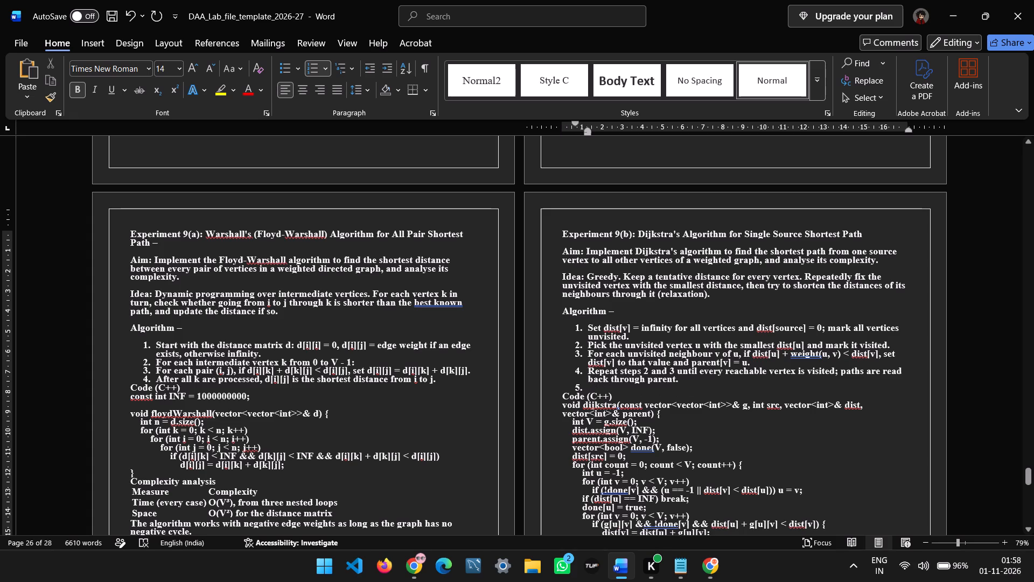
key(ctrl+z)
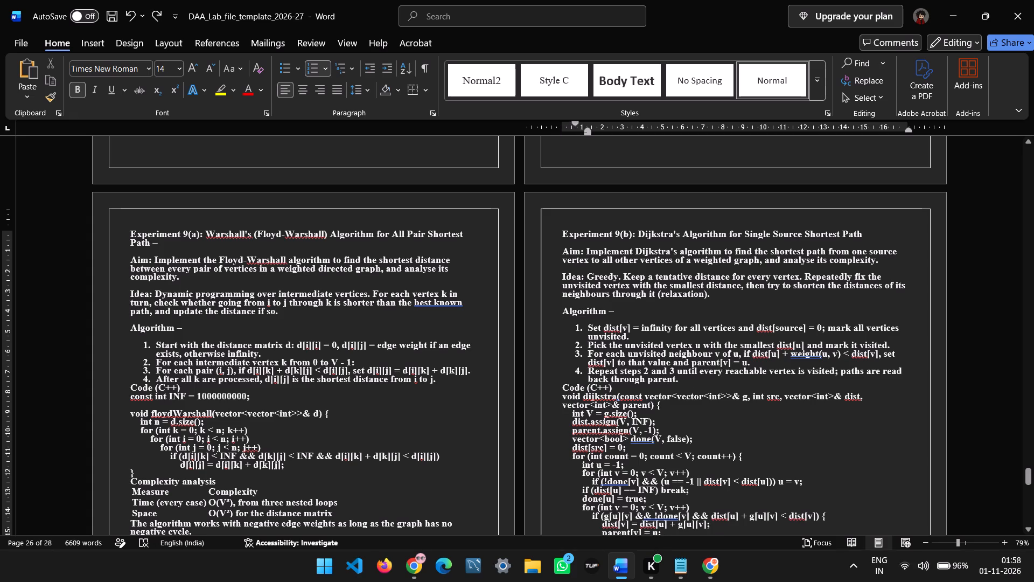
Set off Experiment 9(b)'s "Code (C++)" heading with a blank line above, a trailing dash and a blank line below.
click(562, 386)
key(Return)
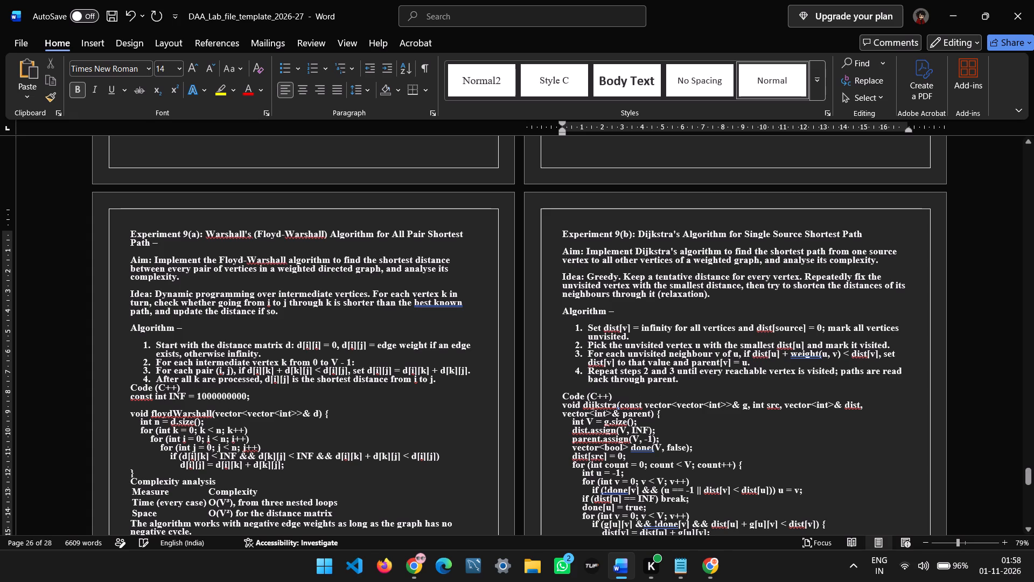
click(612, 395)
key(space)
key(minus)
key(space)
key(Return)
Insert blank lines above and below the adjacency matrix sentence that follows Experiment 9(b)'s code.
scroll(666, 431, down, 4)
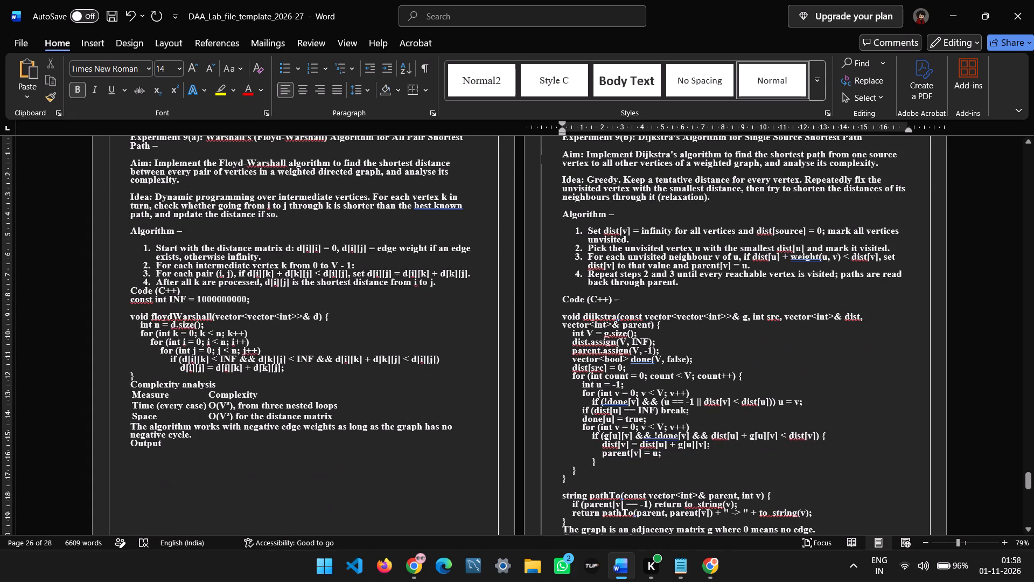
scroll(602, 489, down, 4)
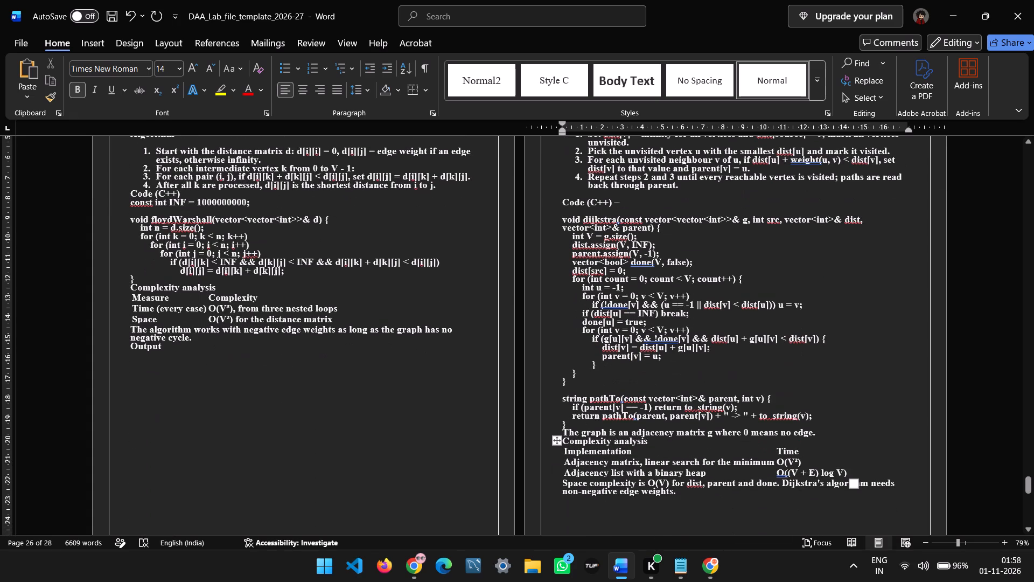
click(570, 427)
key(Return)
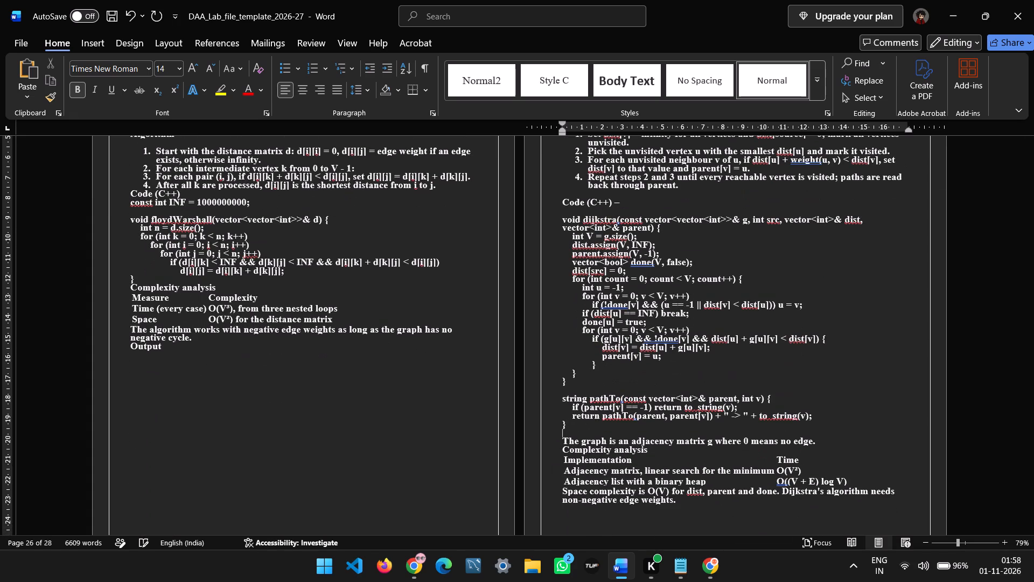
click(822, 440)
key(Return)
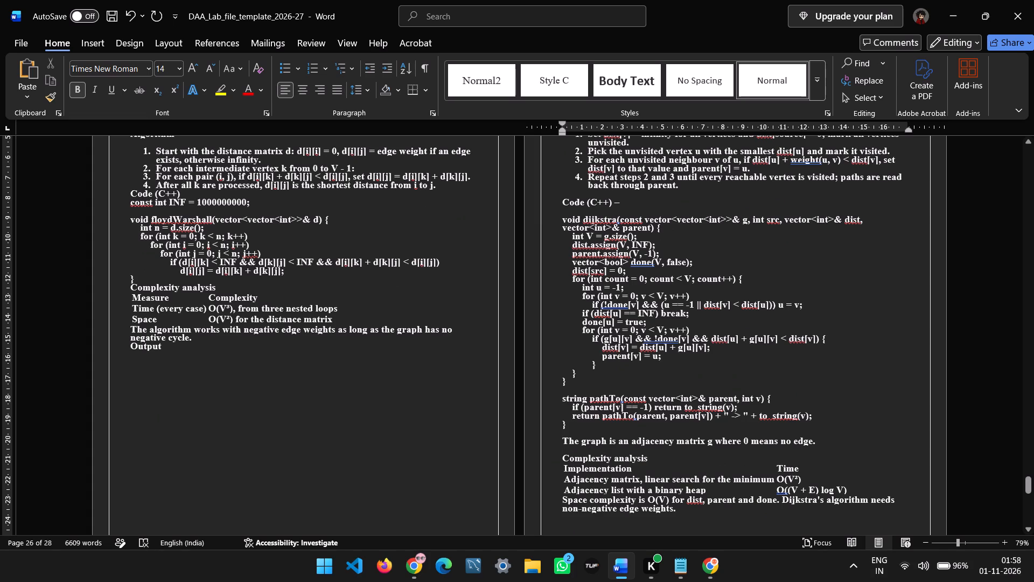
Add a trailing dash to Experiment 9(b)'s "Complexity analysis" heading and a blank line below it.
click(654, 459)
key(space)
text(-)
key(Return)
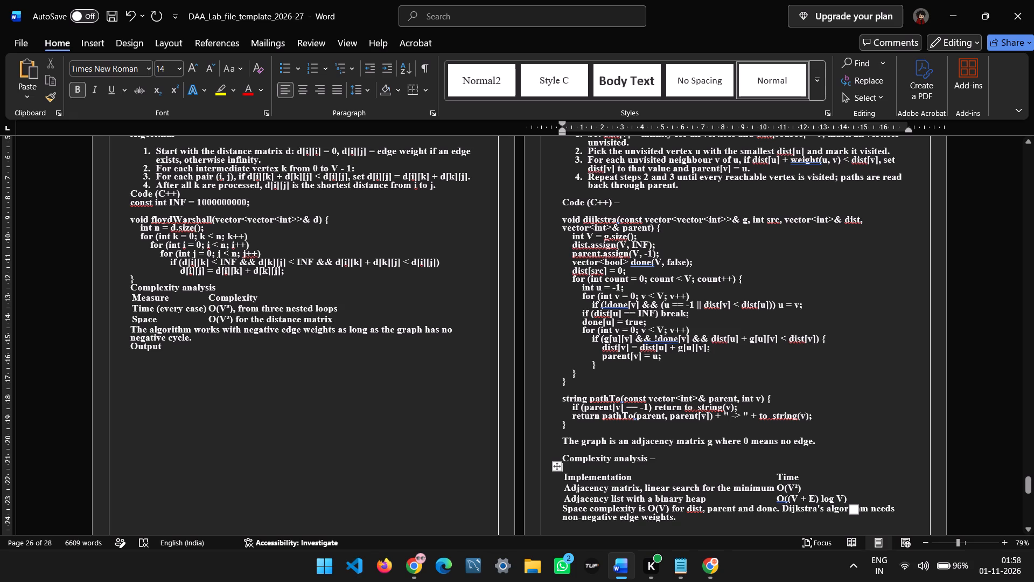
Insert two blank lines between Experiment 9(b)'s complexity table and the "Space complexity" paragraph.
click(565, 510)
key(Left)
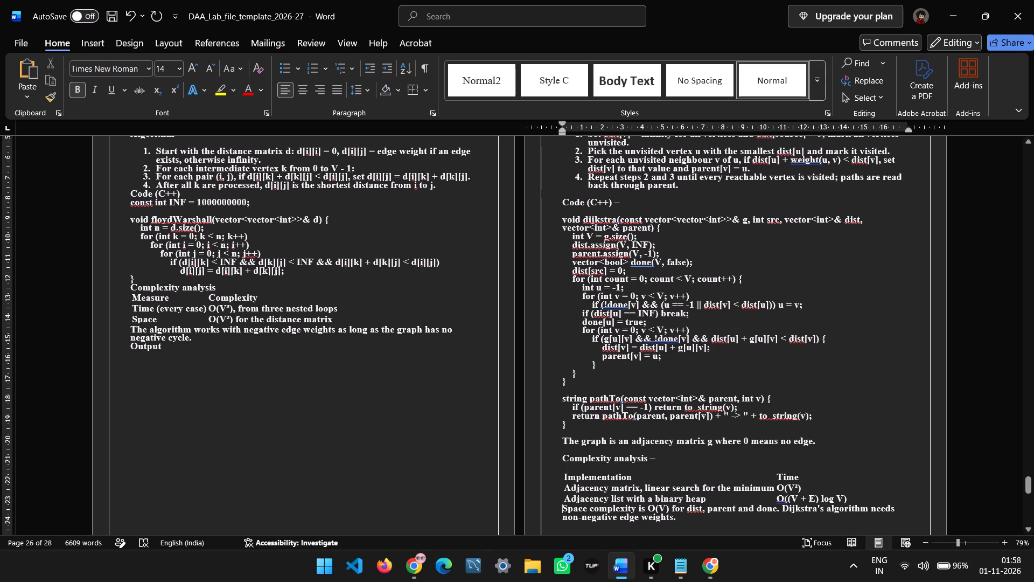
key(Return)
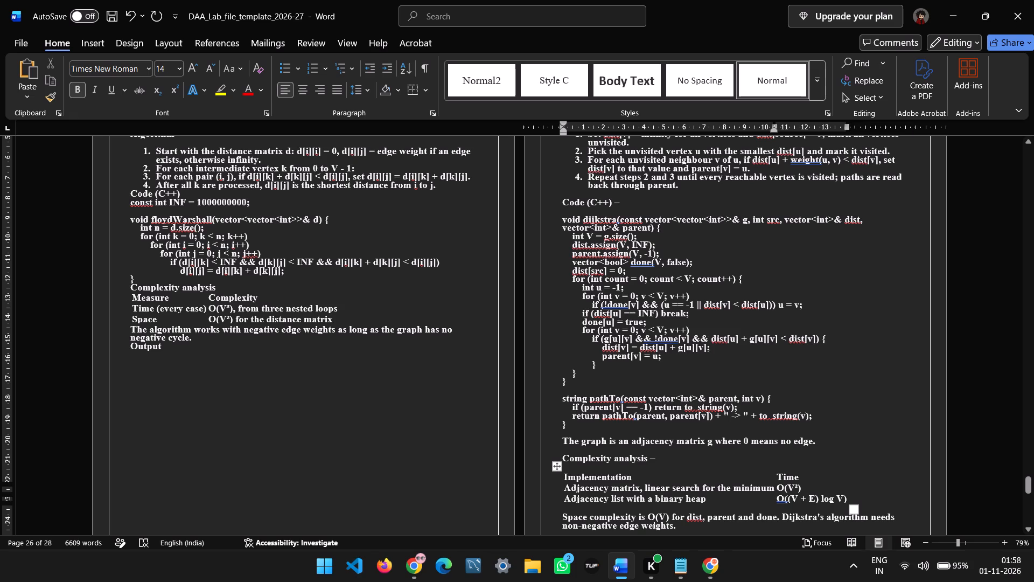
key(Return)
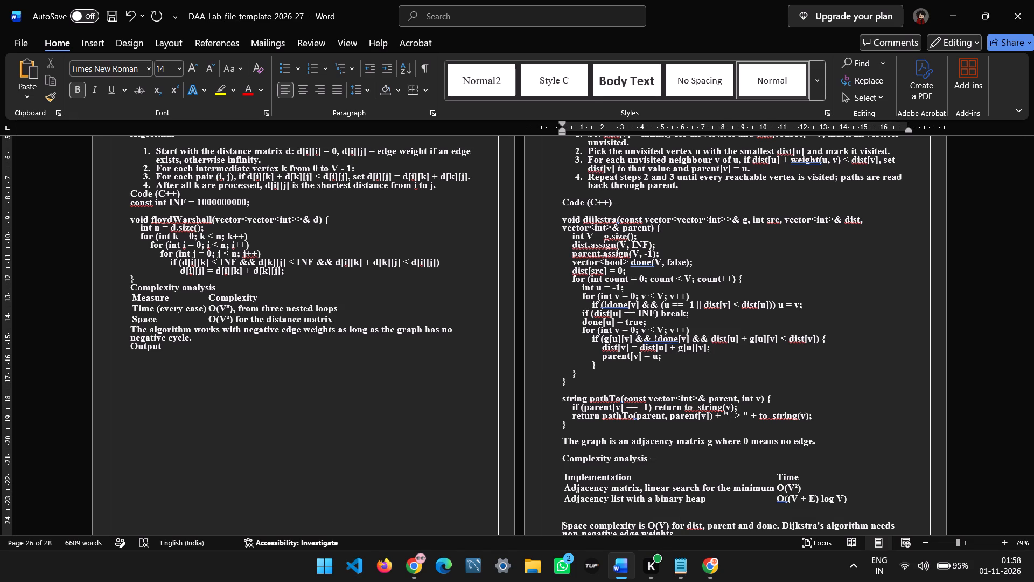
click(896, 458)
Add a trailing dash to the Experiment 9(b) title.
scroll(807, 455, up, 10)
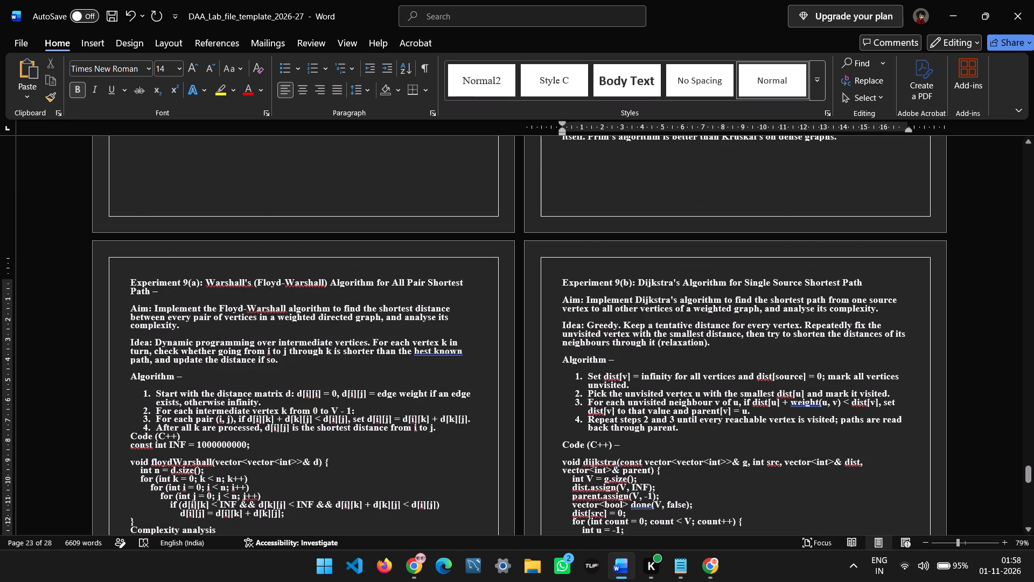
click(877, 283)
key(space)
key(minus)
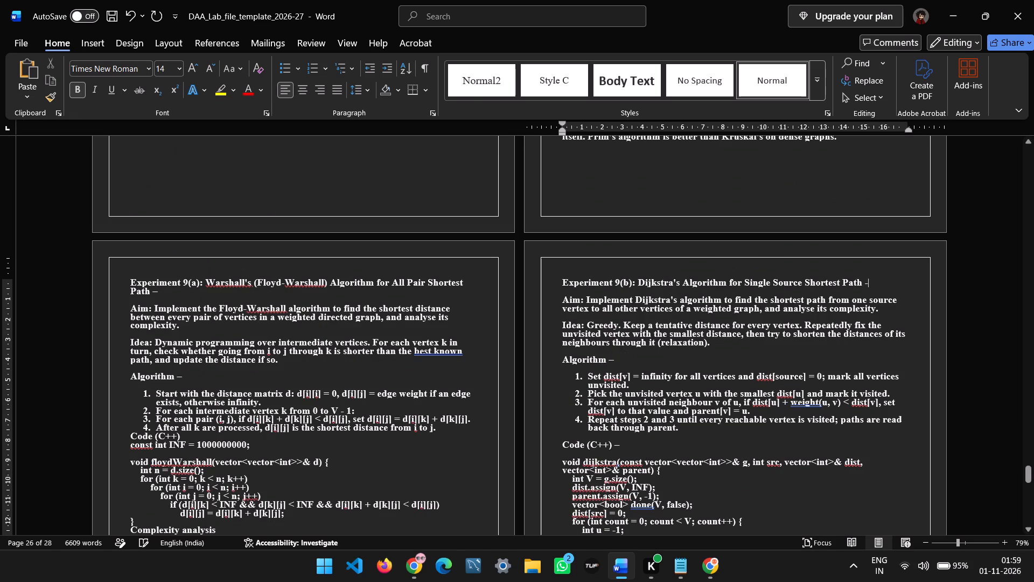
Delete the empty lines above the Experiment 10(a) title, keeping the title at the top of its own page.
scroll(647, 542, down, 6)
scroll(630, 495, down, 20)
scroll(630, 495, down, 3)
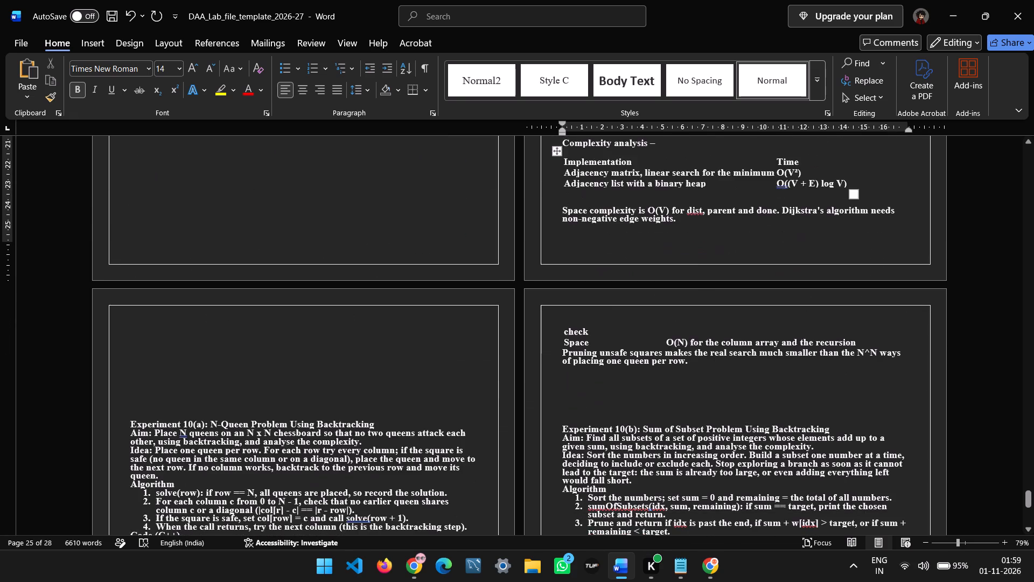
scroll(635, 488, down, 4)
click(128, 328)
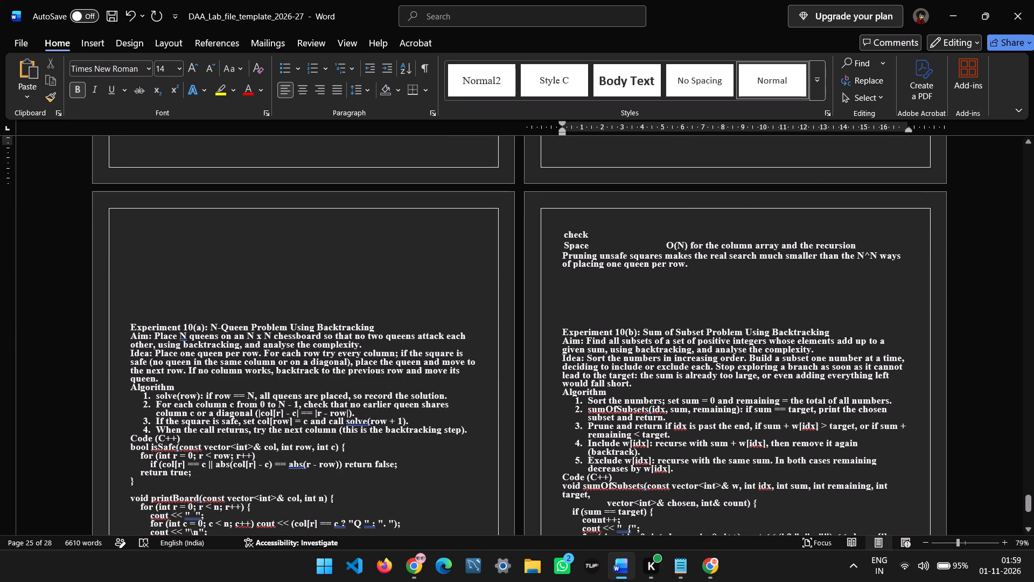
key(BackSpace)
key(BackSpace)
key(BackSpace)
key(BackSpace)
key(BackSpace)
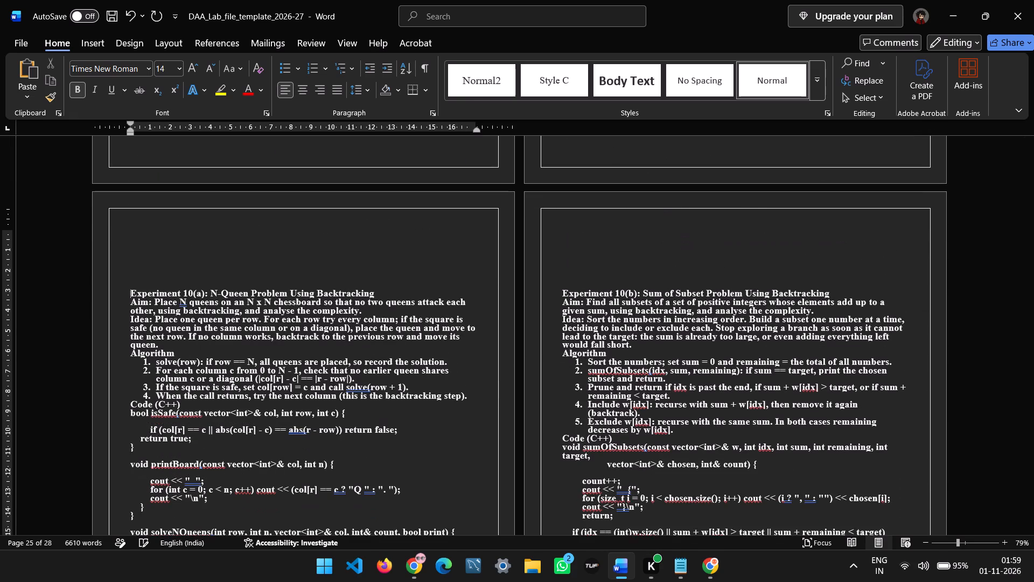
key(BackSpace)
key(BackSpace)
key(BackSpace)
key(BackSpace)
key(BackSpace)
key(BackSpace)
key(BackSpace)
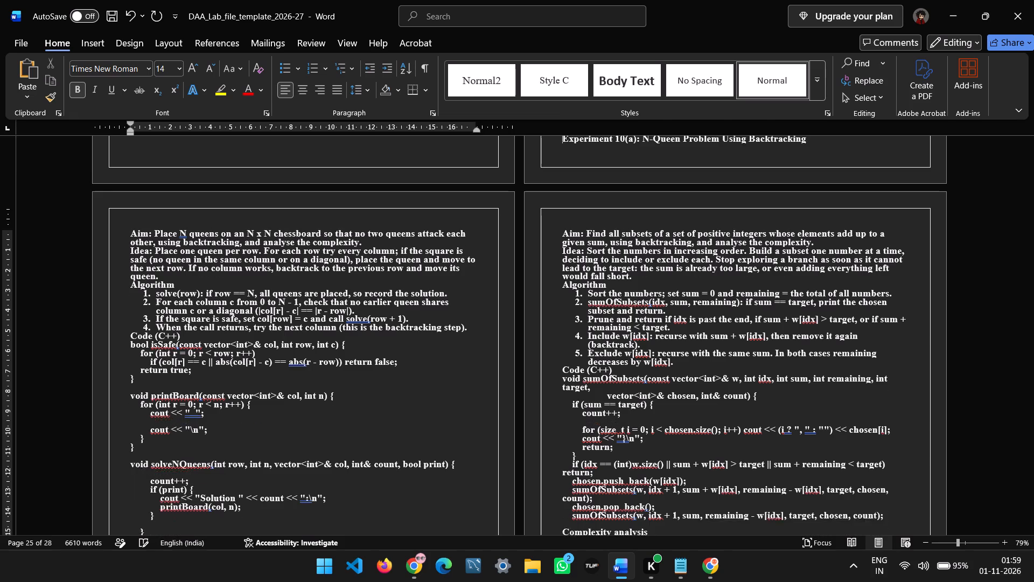
key(ctrl+z)
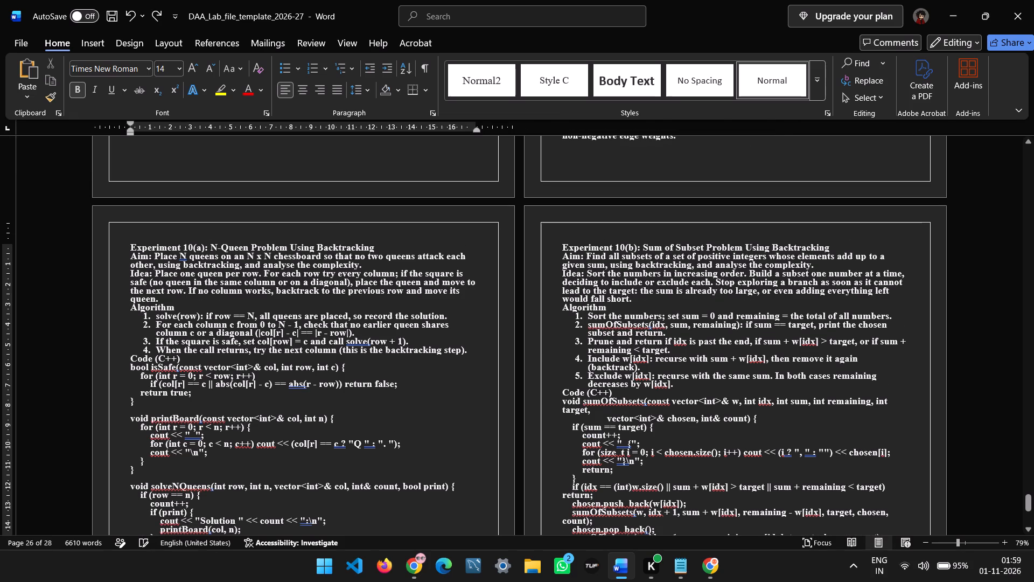
Add a trailing dash to the Experiment 10(a) title, with blank lines below the title and below the Aim paragraph.
click(383, 244)
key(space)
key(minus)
key(Return)
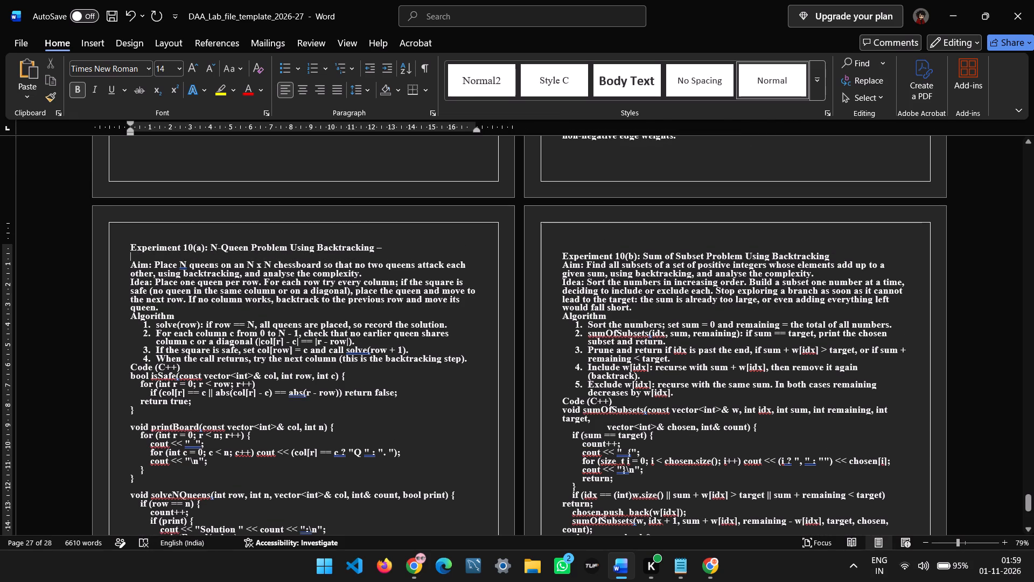
click(371, 272)
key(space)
key(Return)
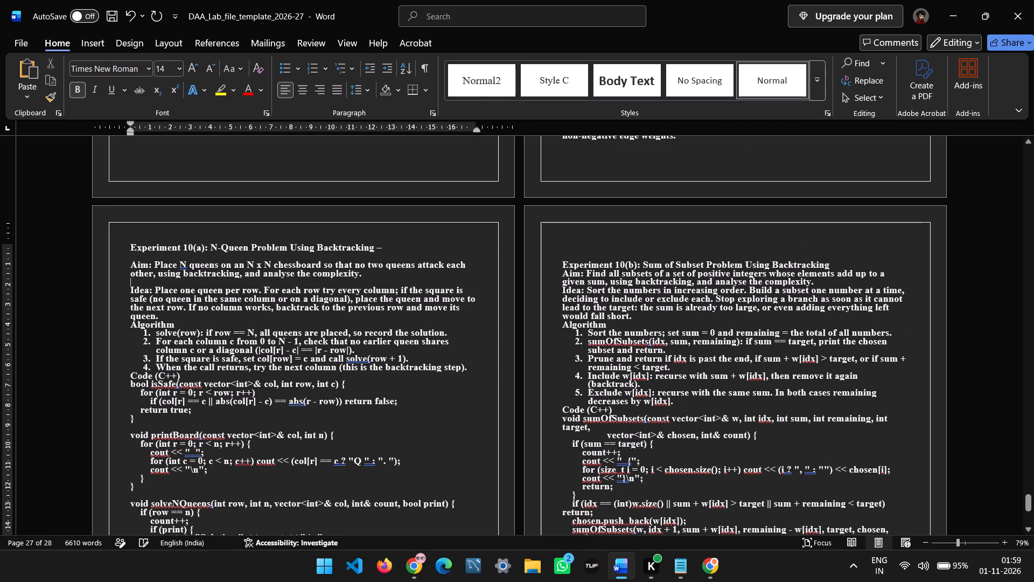
Set off Experiment 10(a)'s "Algorithm" heading with a blank line above, a trailing dash and a blank line below.
click(177, 317)
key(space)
key(Return)
click(216, 334)
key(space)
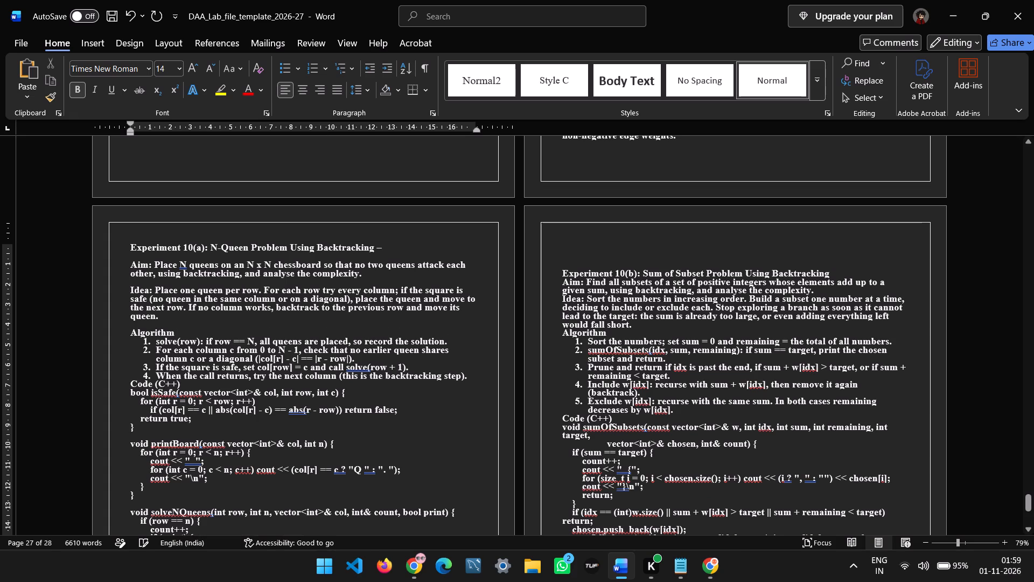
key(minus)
key(Return)
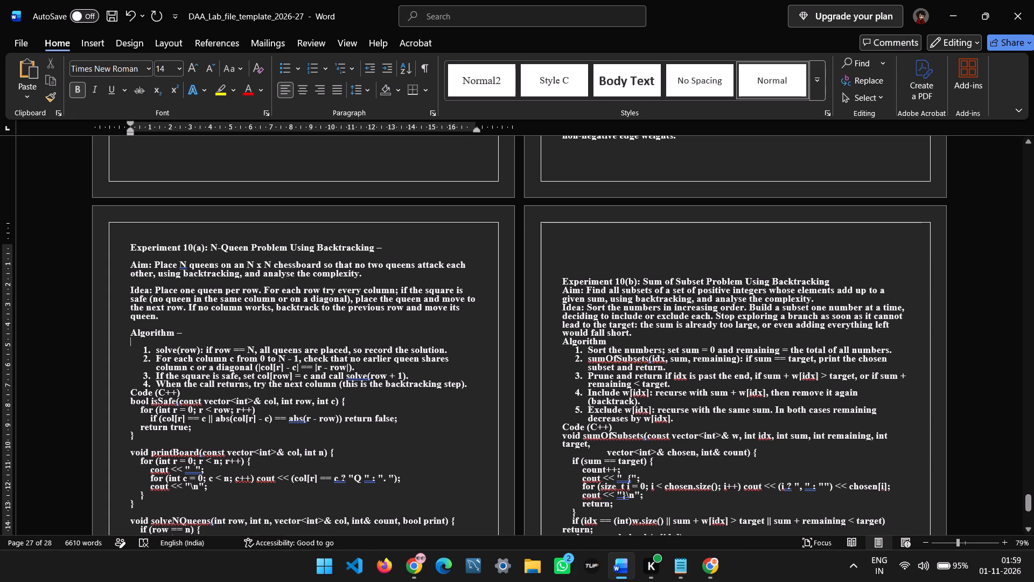
Set off Experiment 10(a)'s "Code (C++)" heading with a blank line above, a trailing dash and a blank line below.
click(131, 391)
key(Return)
click(191, 404)
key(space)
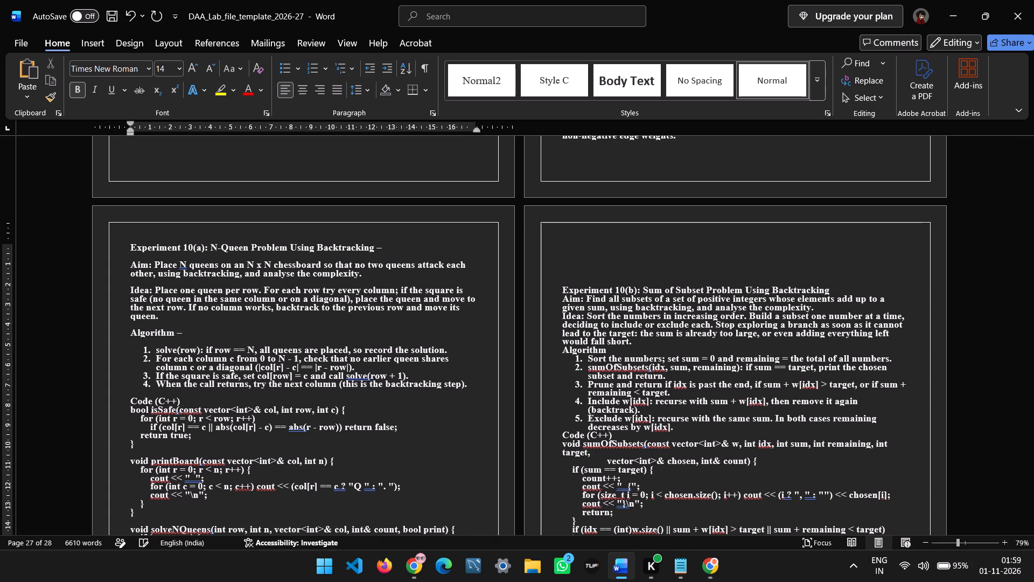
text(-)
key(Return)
Set off Experiment 10(a)'s "Complexity analysis" heading with a blank line above, a trailing dash and a blank line below.
scroll(215, 454, down, 5)
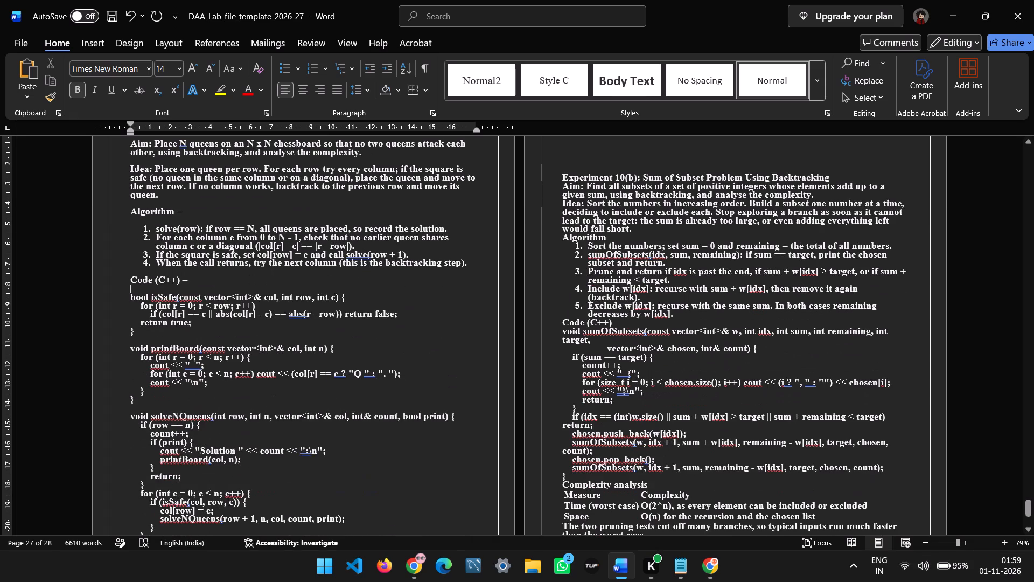
scroll(219, 463, down, 3)
click(172, 471)
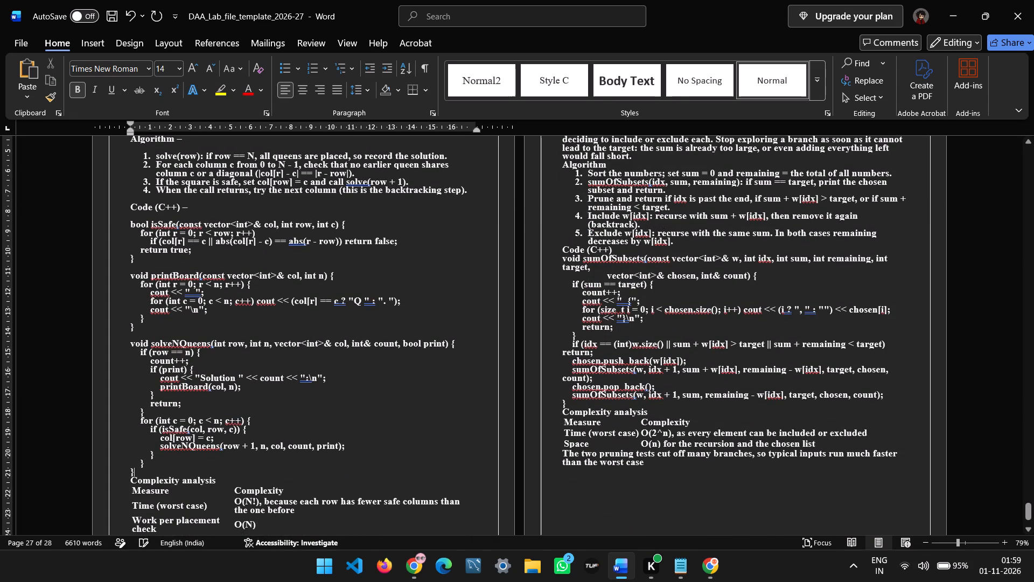
key(Return)
click(219, 488)
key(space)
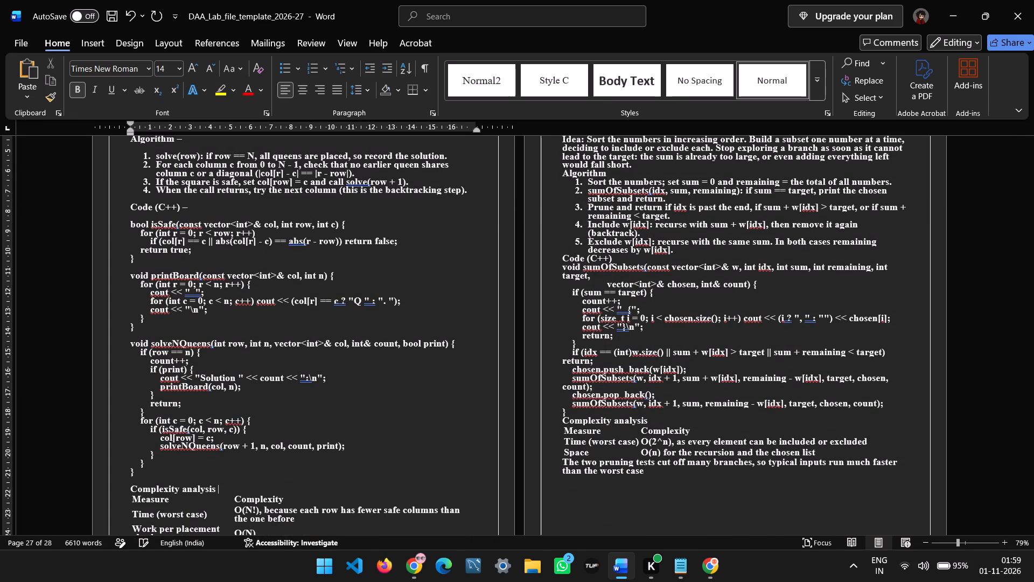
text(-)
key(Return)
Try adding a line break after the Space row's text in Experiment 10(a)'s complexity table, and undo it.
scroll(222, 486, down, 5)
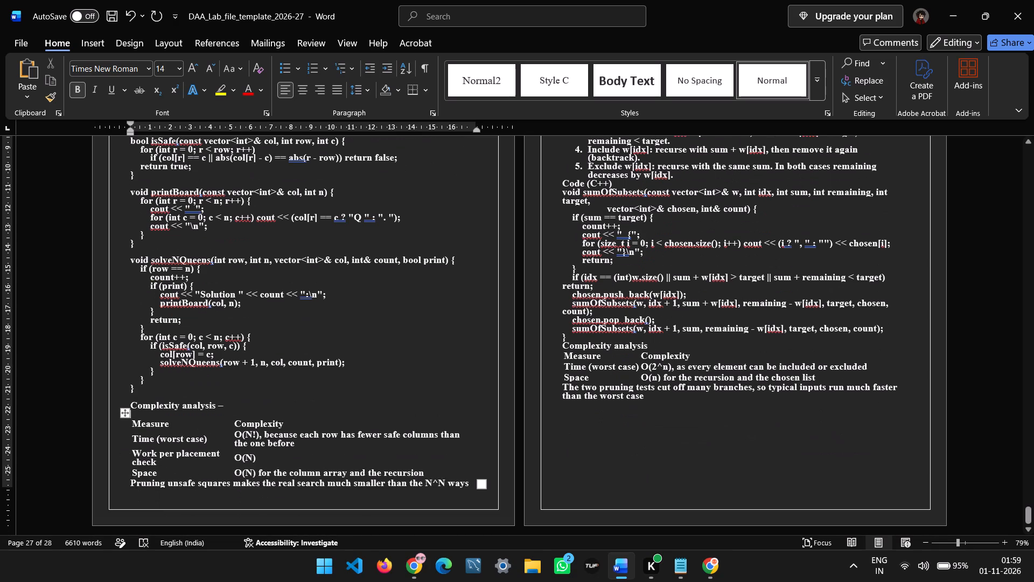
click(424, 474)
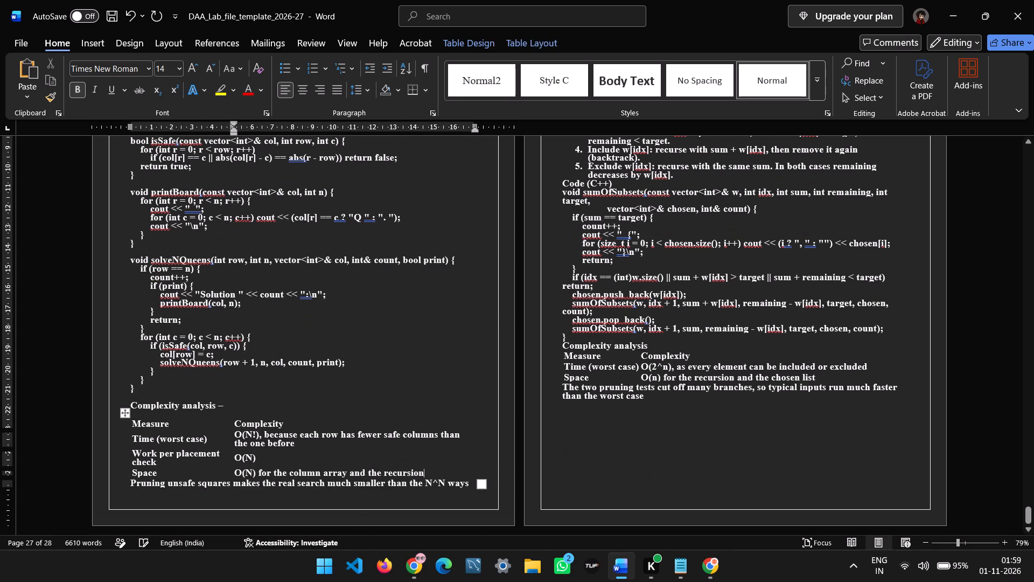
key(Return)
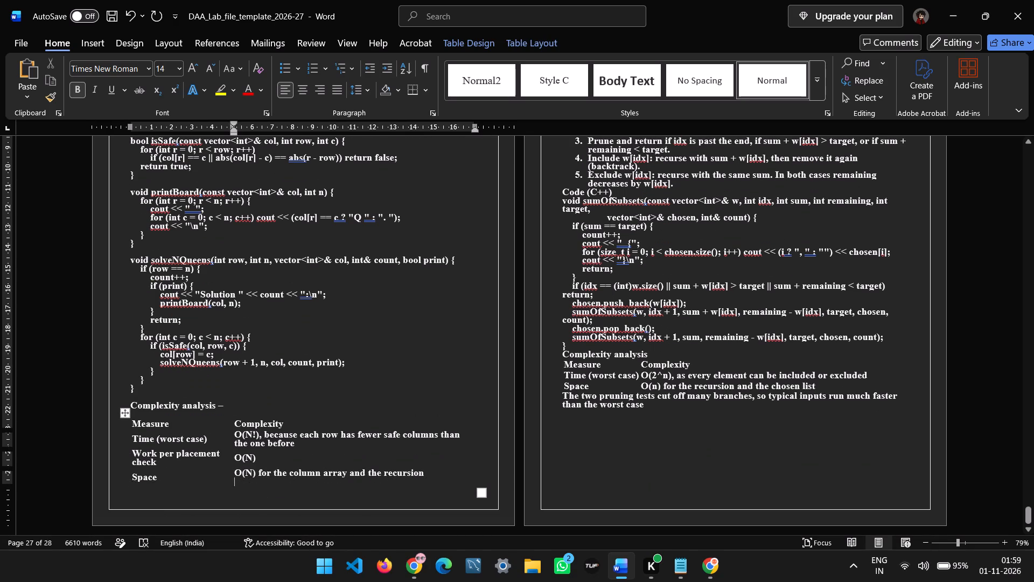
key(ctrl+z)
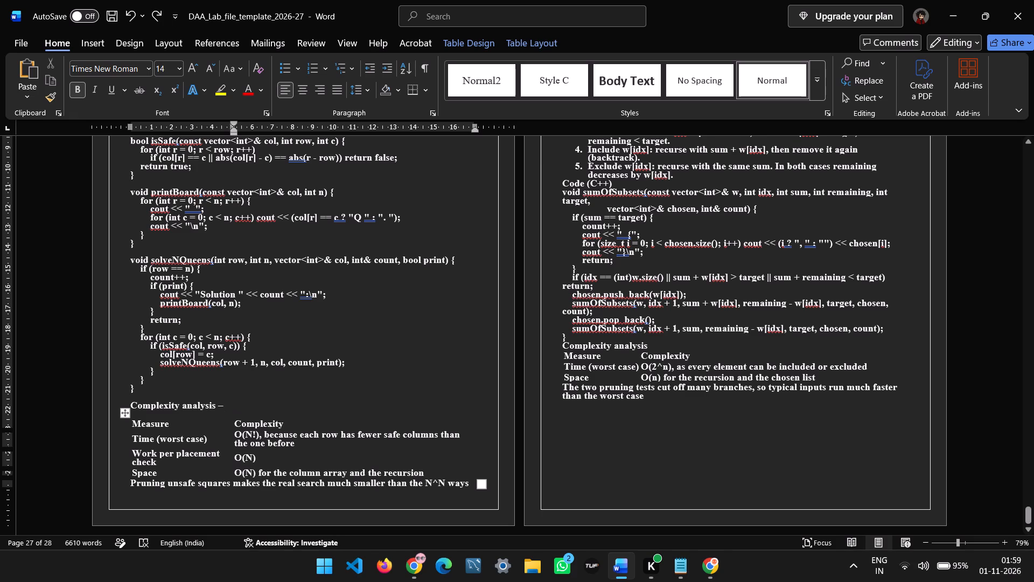
Delete the blank line between Experiment 10(a)'s "Complexity analysis" heading and its table.
scroll(284, 394, up, 10)
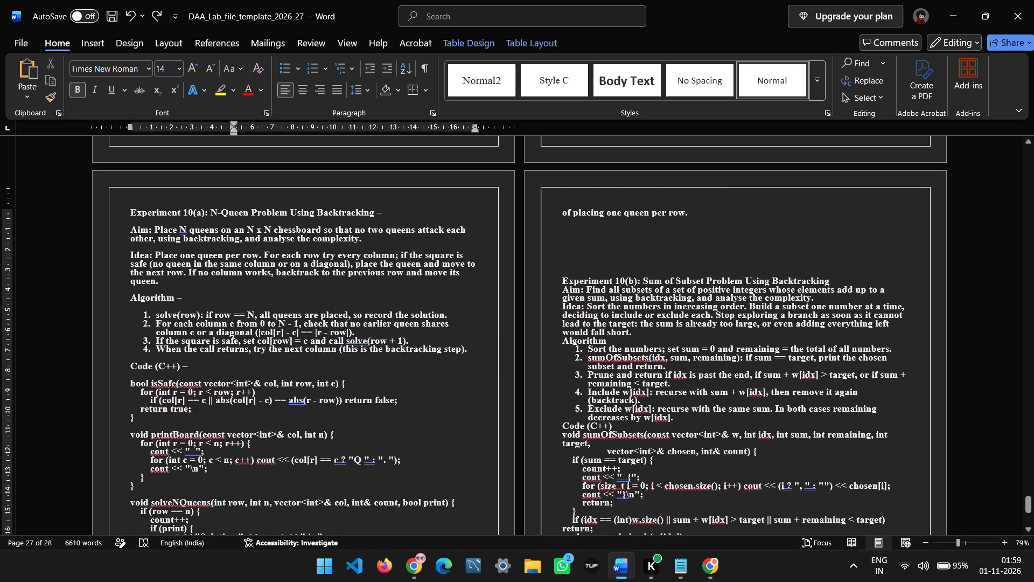
scroll(284, 394, down, 8)
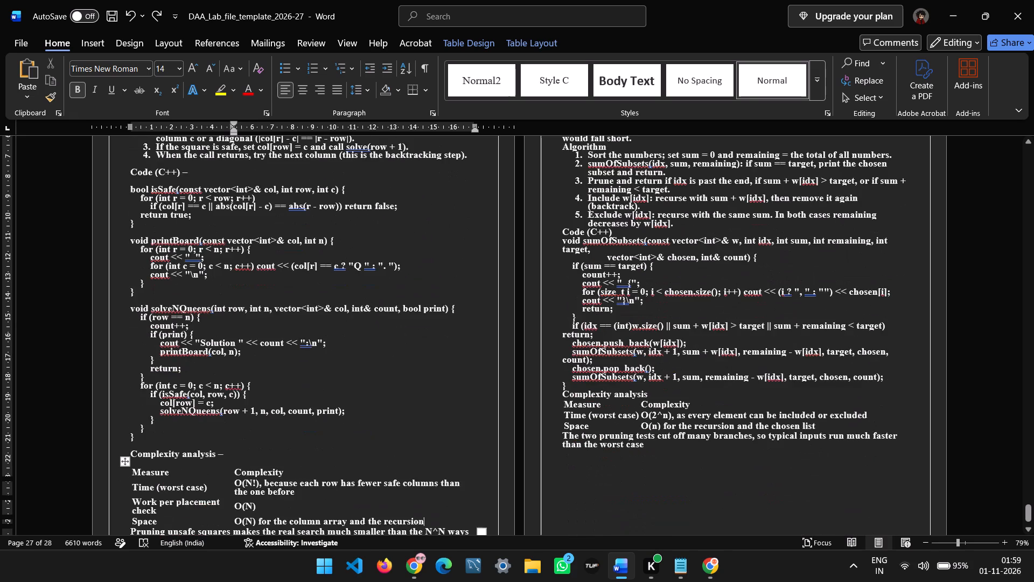
scroll(284, 394, down, 3)
click(219, 415)
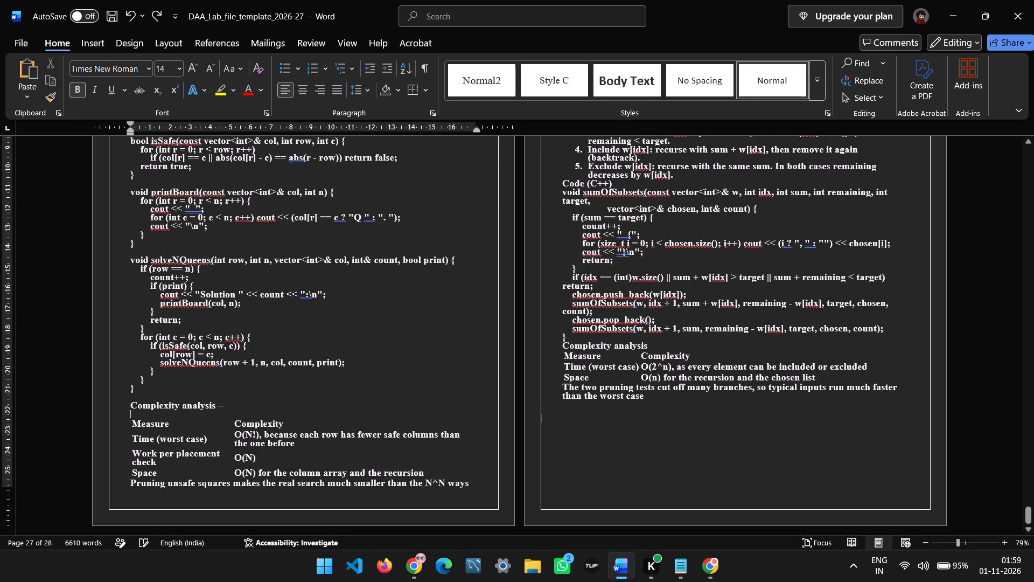
key(BackSpace)
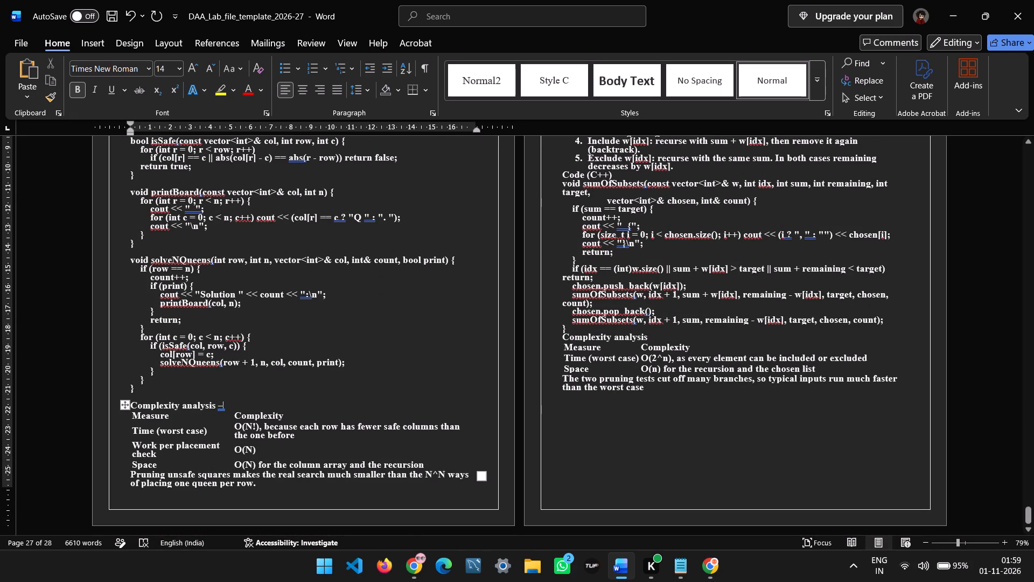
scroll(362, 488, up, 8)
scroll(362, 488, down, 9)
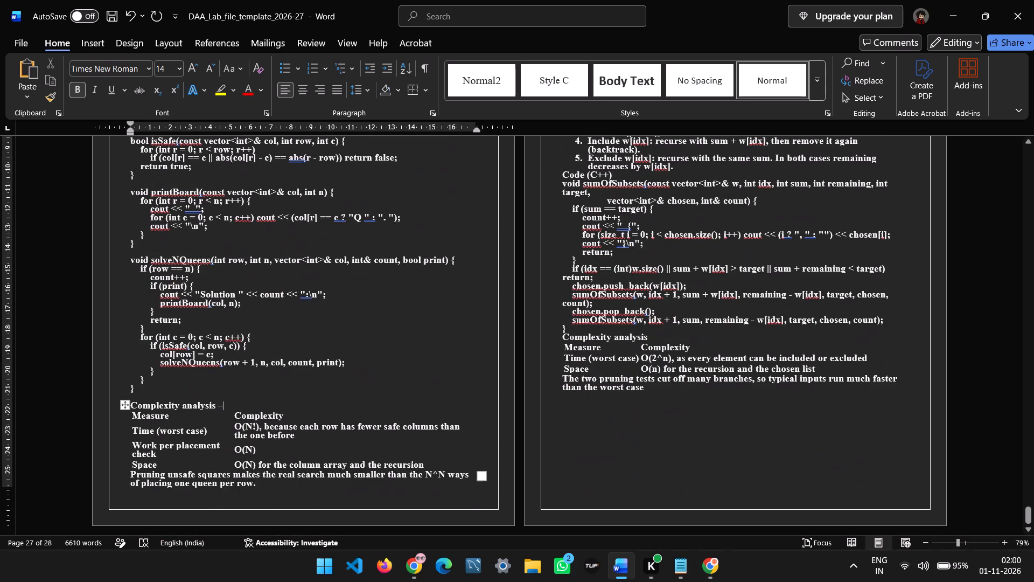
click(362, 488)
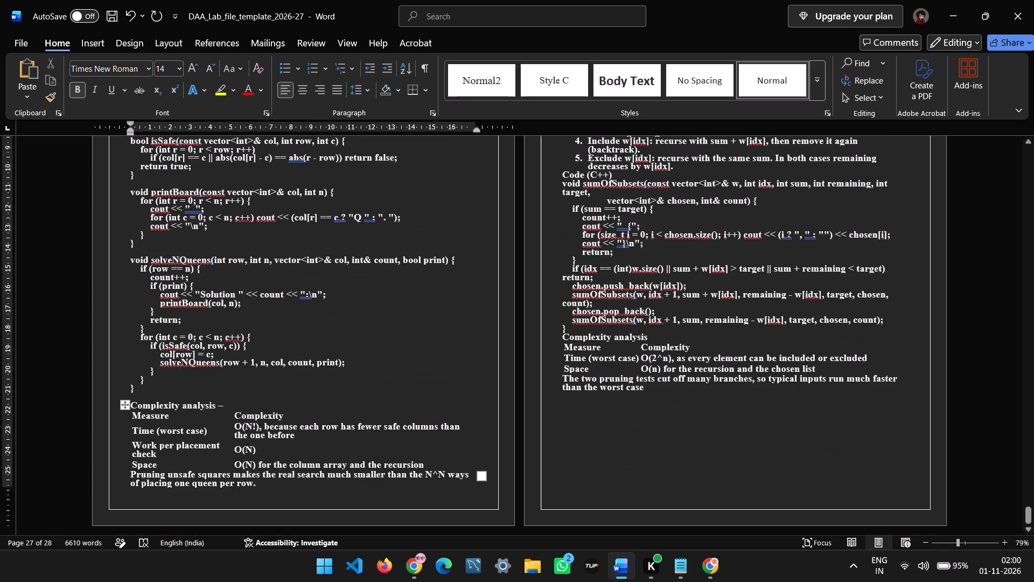
Delete the empty lines above the Experiment 10(b) title, keeping the title at the top of its own page.
scroll(376, 399, up, 10)
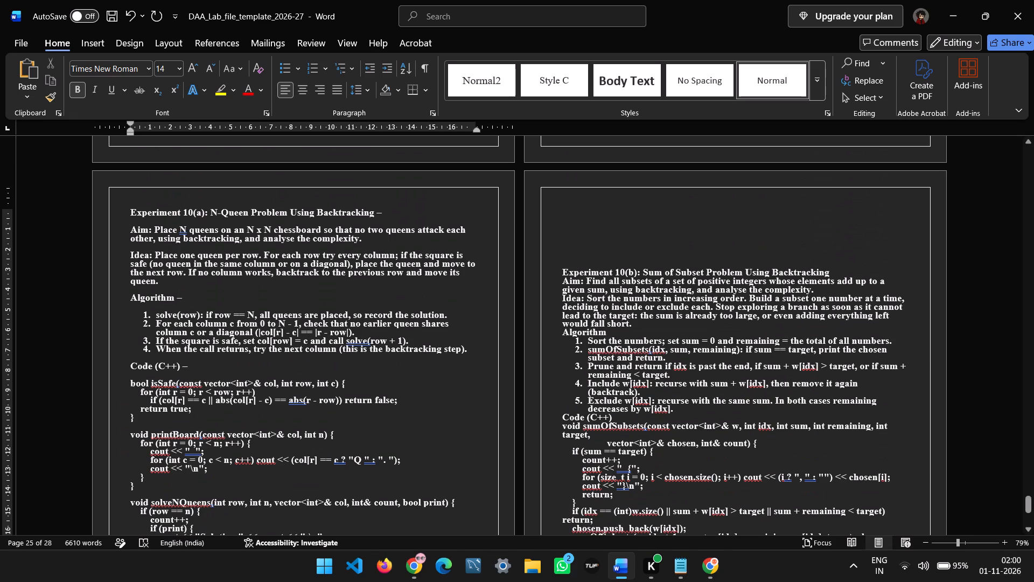
click(563, 273)
key(BackSpace)
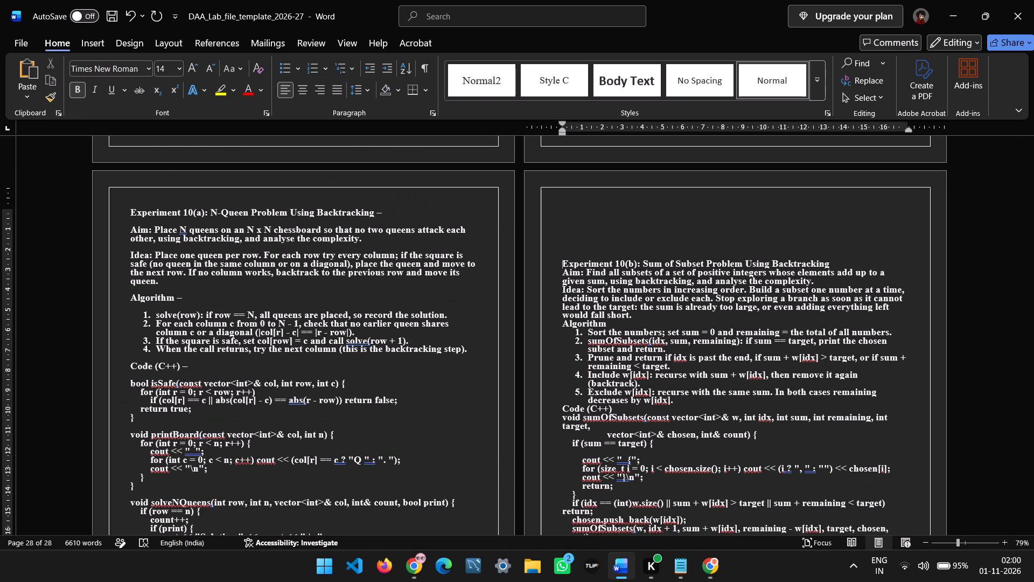
key(BackSpace)
key(BackSpace)
key(BackSpace)
key(BackSpace)
key(BackSpace)
key(BackSpace)
key(BackSpace)
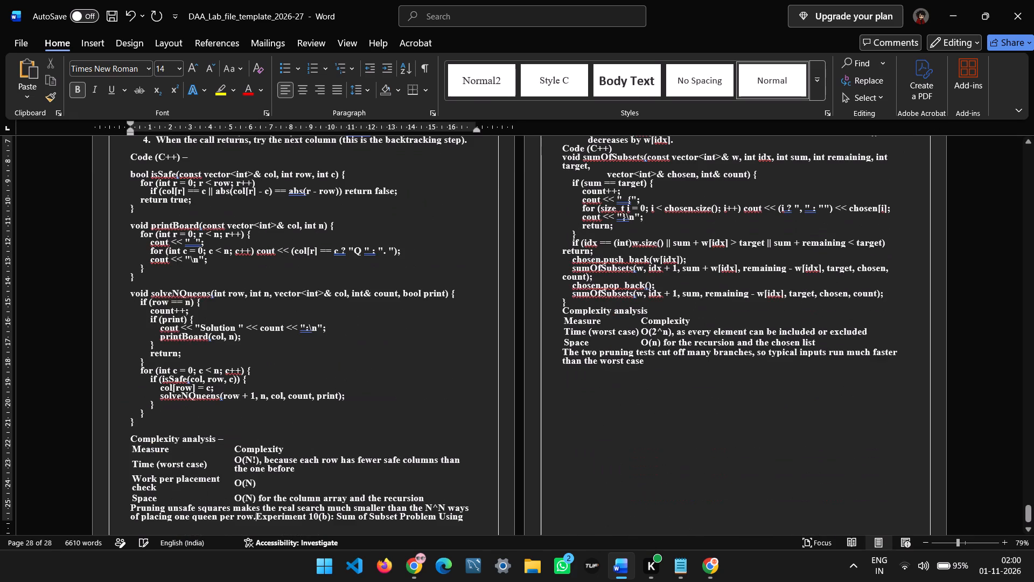
key(ctrl+z)
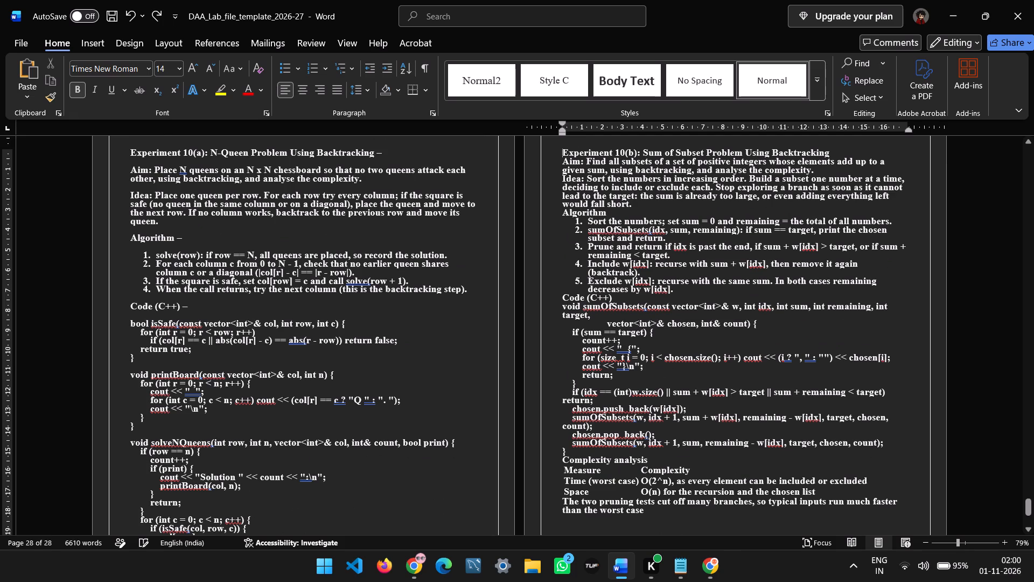
Add a trailing dash to the Experiment 10(b) title and a blank line below it.
scroll(599, 334, down, 4)
scroll(599, 334, up, 5)
scroll(599, 334, down, 1)
scroll(599, 334, up, 1)
scroll(599, 334, down, 9)
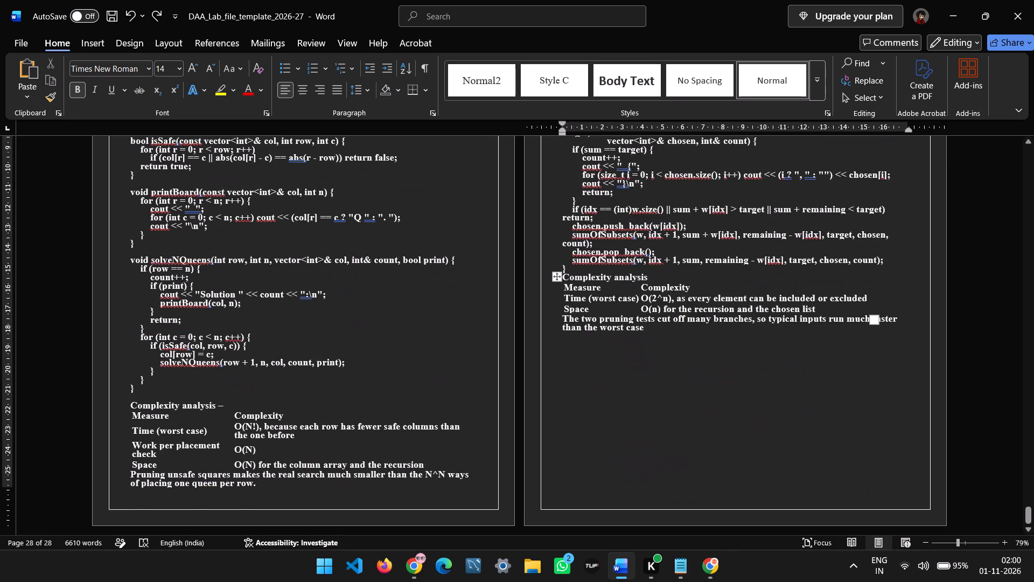
scroll(599, 334, up, 12)
click(837, 262)
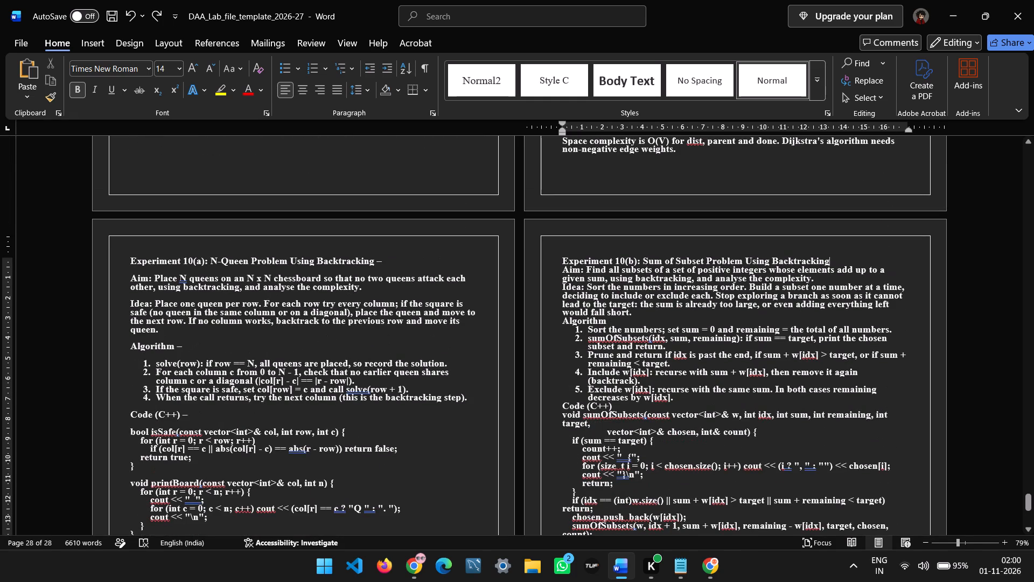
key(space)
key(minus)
key(Return)
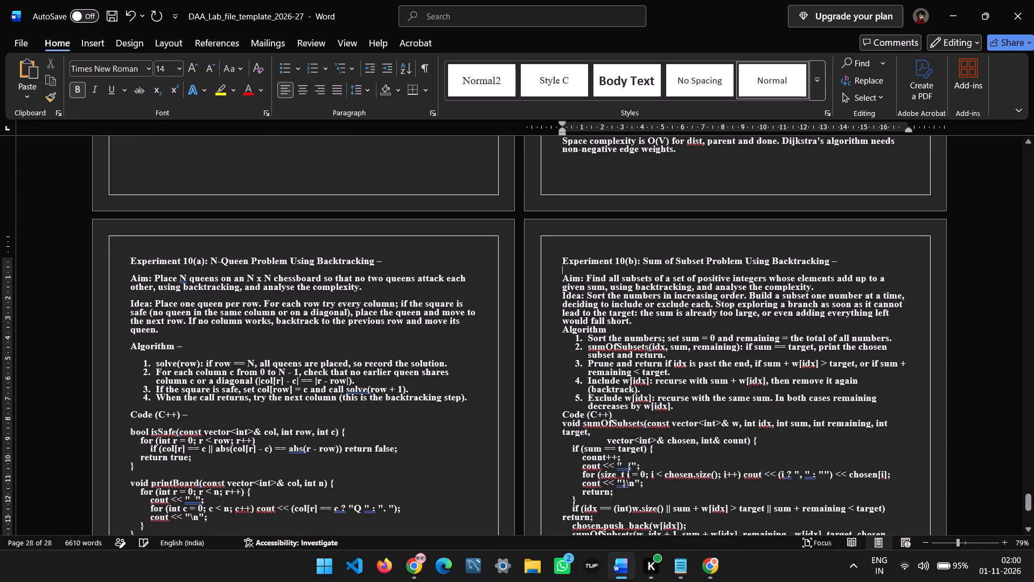
Add a space at the end of Experiment 10(b)'s Aim paragraph.
click(815, 288)
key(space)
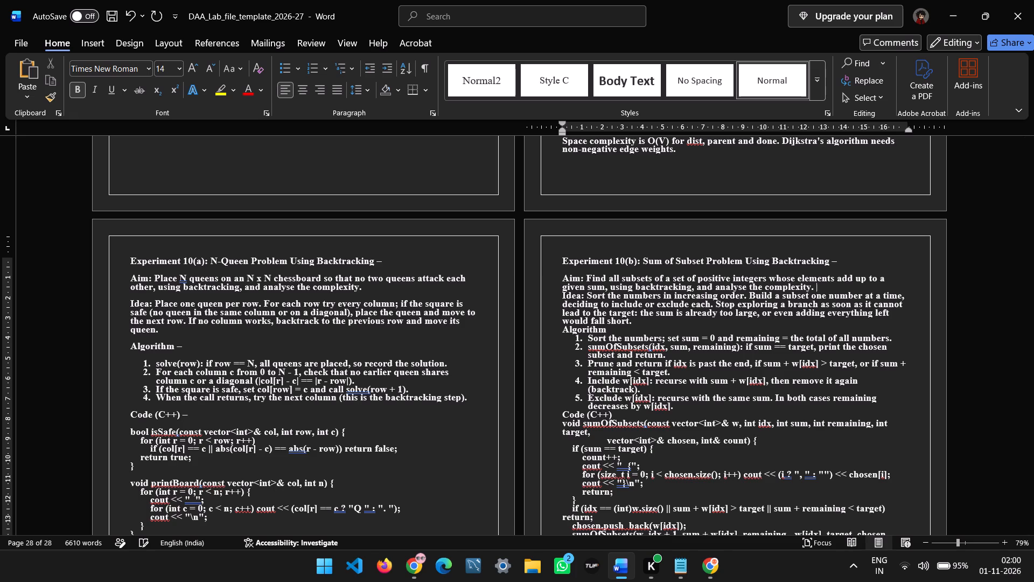
Insert a blank line below each of Experiment 10(b)'s Aim and Idea paragraphs.
key(Return)
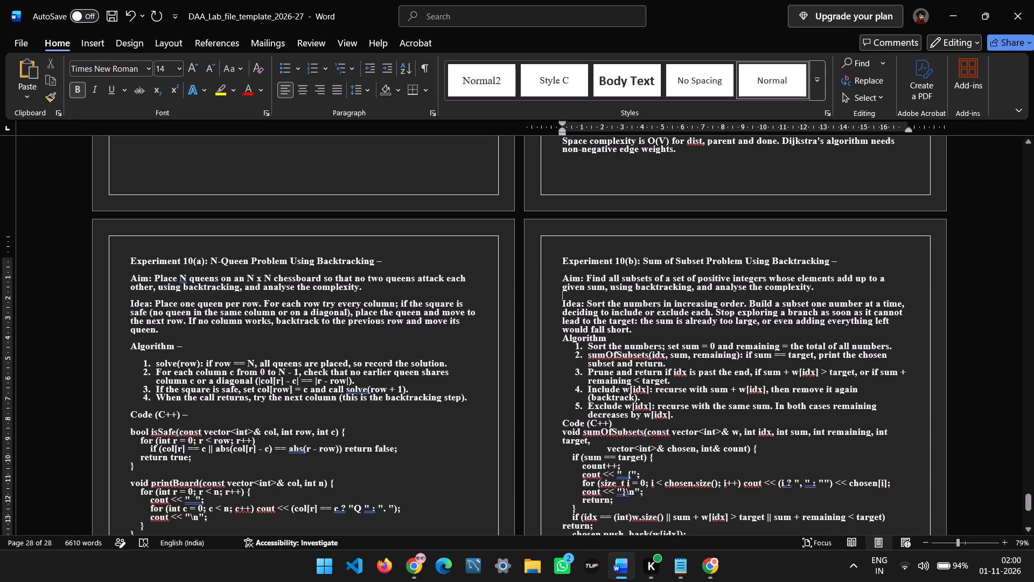
click(656, 332)
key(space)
key(Return)
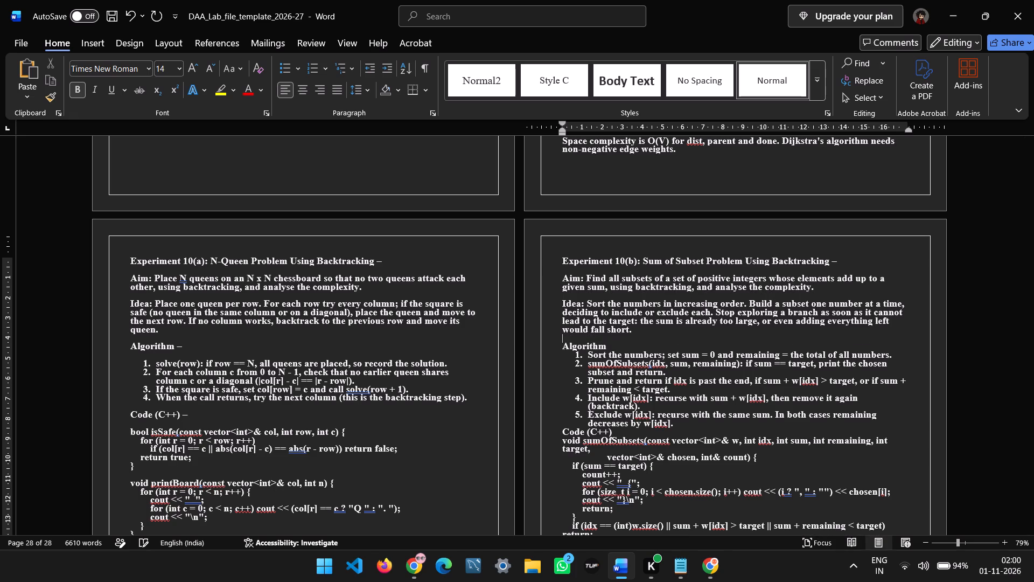
Add a trailing dash to Experiment 10(b)'s "Code (C++)" heading, with a blank line above and below it.
click(563, 432)
key(Return)
click(616, 438)
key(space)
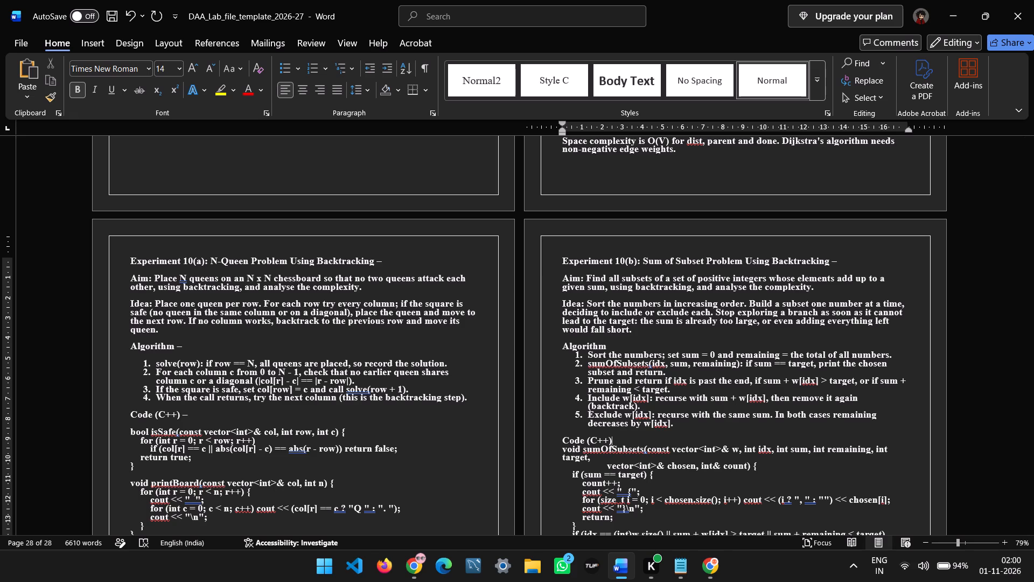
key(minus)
key(Return)
Add a trailing dash to Experiment 10(b)'s "Complexity analysis" heading, with a blank line above and below it.
scroll(611, 448, down, 4)
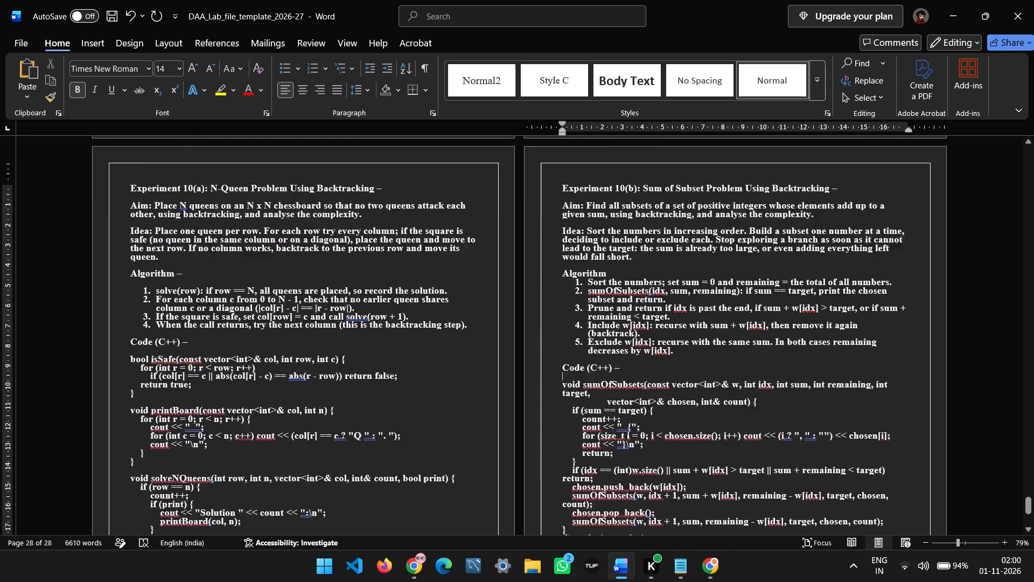
scroll(611, 448, down, 2)
click(588, 456)
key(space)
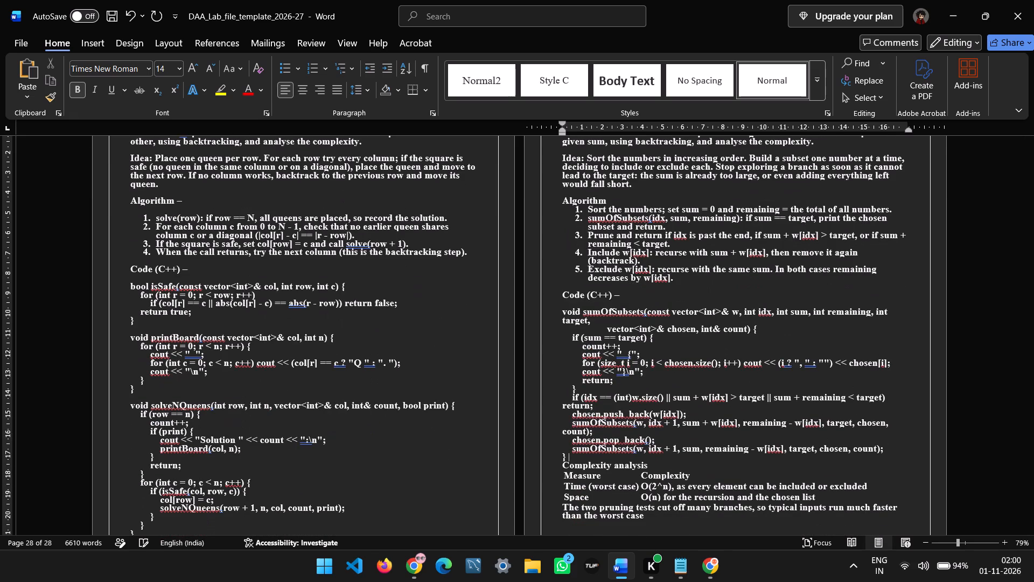
key(Return)
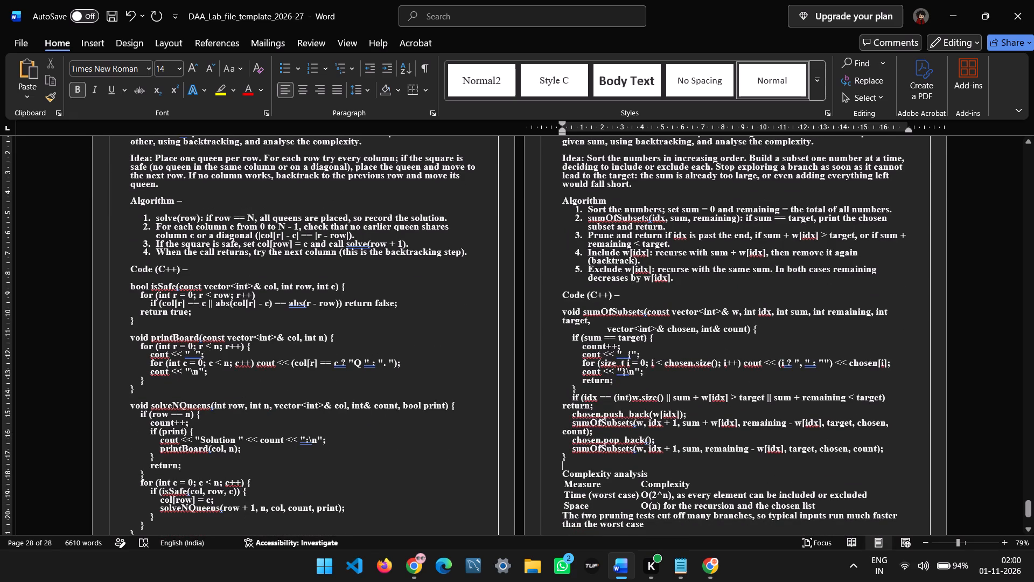
click(647, 472)
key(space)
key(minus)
key(Return)
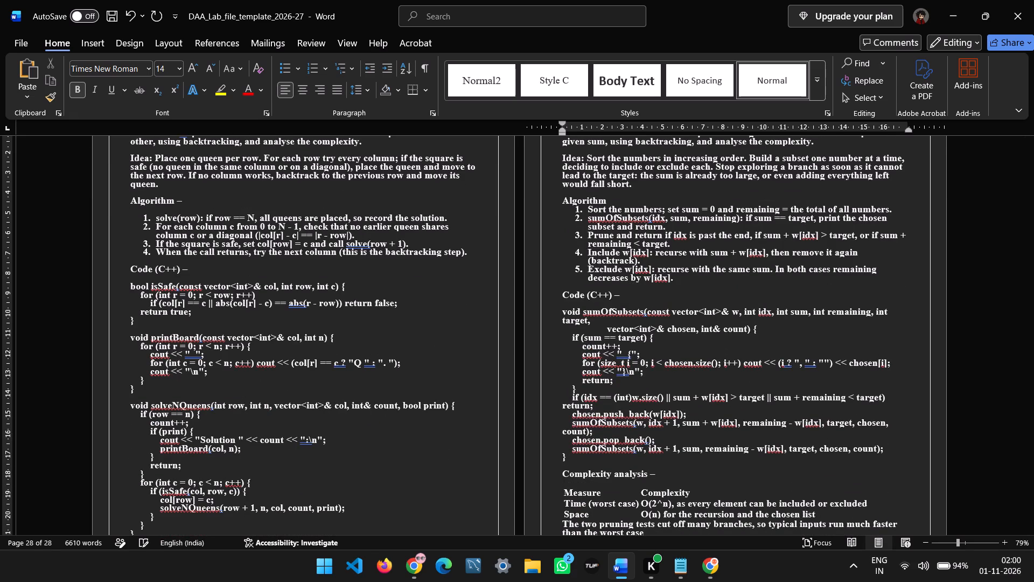
Separate Experiment 10(b)'s closing note from the complexity table with a blank line and end the note with a period.
scroll(647, 472, down, 4)
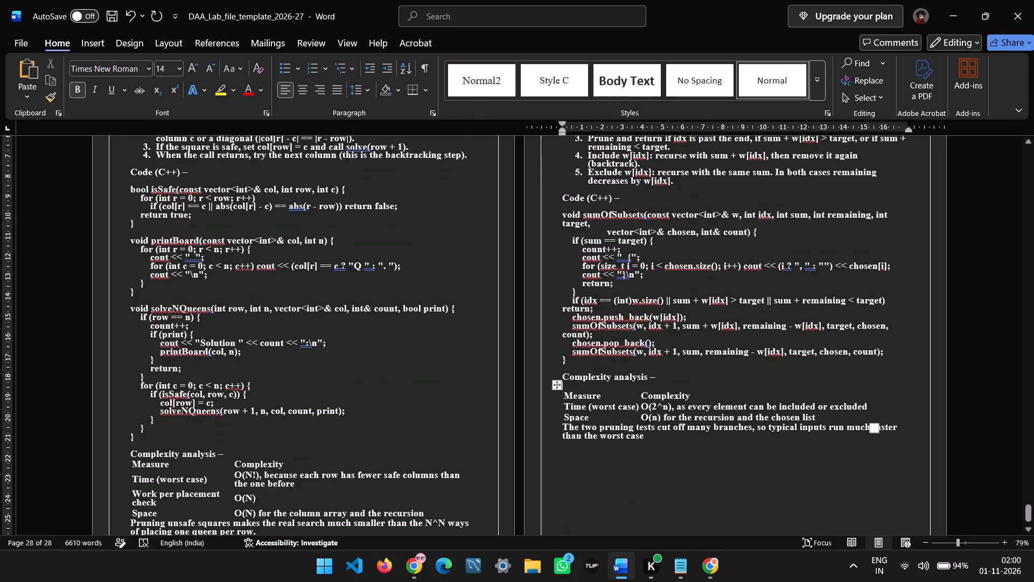
click(562, 426)
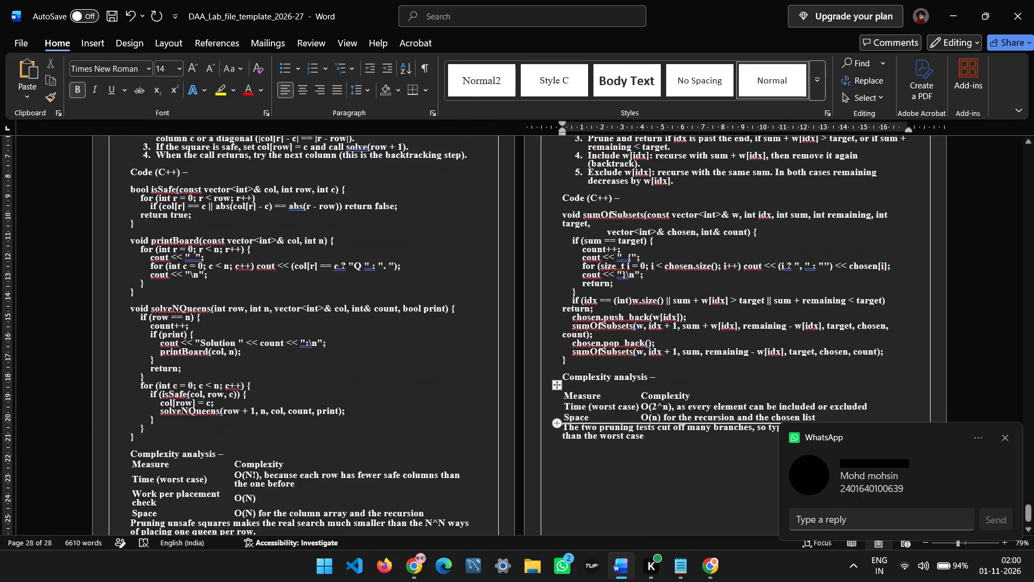
key(Return)
click(660, 446)
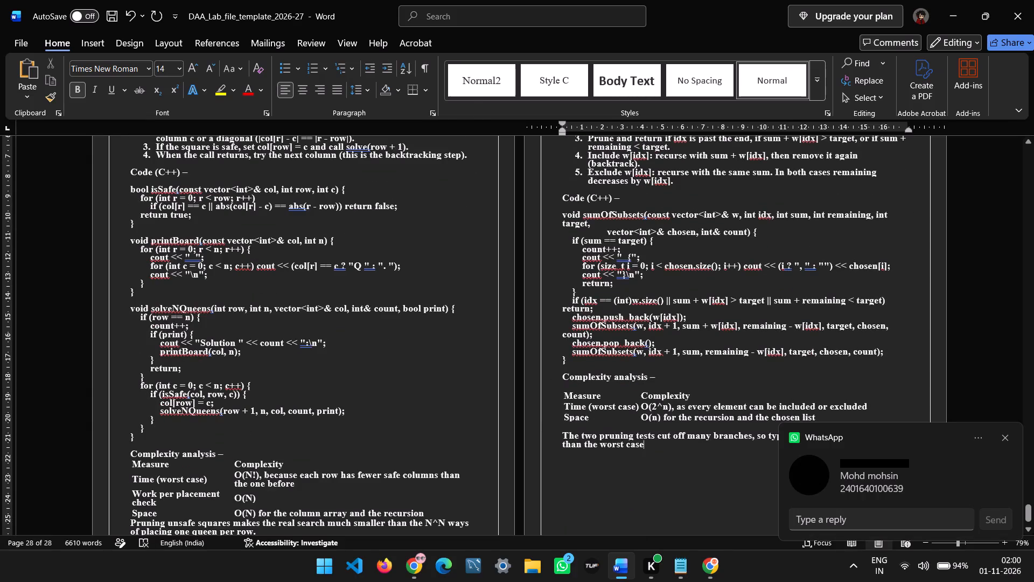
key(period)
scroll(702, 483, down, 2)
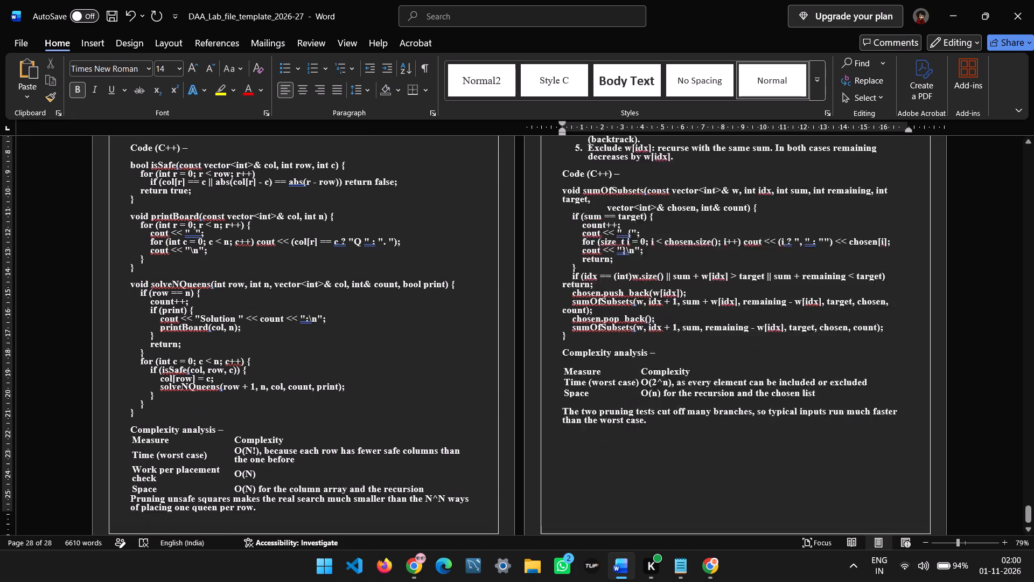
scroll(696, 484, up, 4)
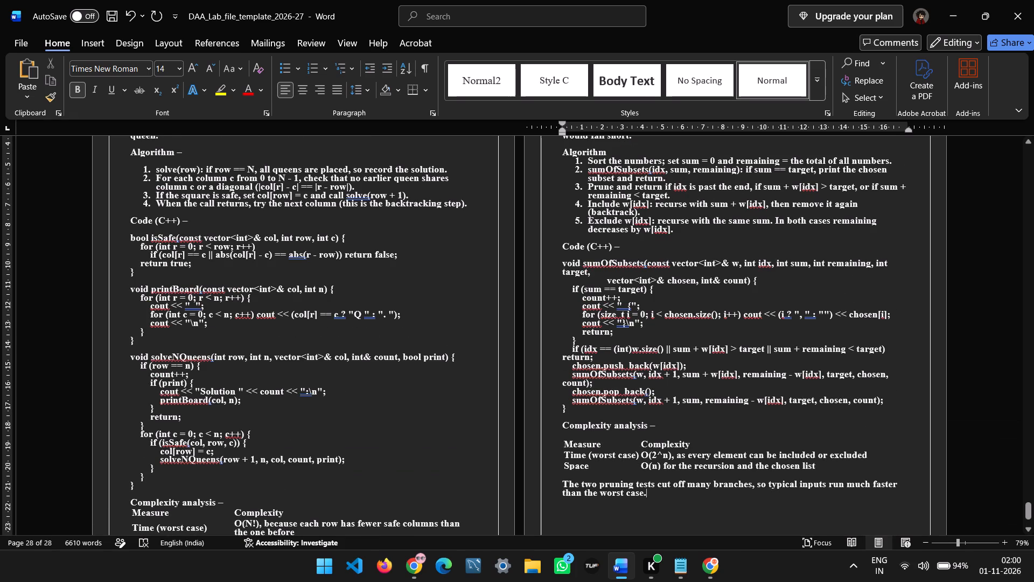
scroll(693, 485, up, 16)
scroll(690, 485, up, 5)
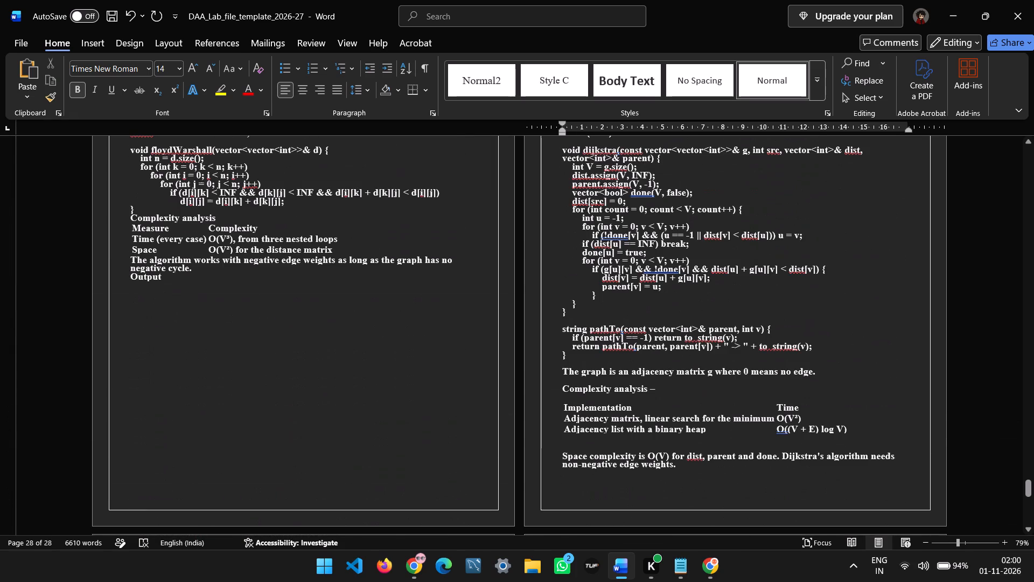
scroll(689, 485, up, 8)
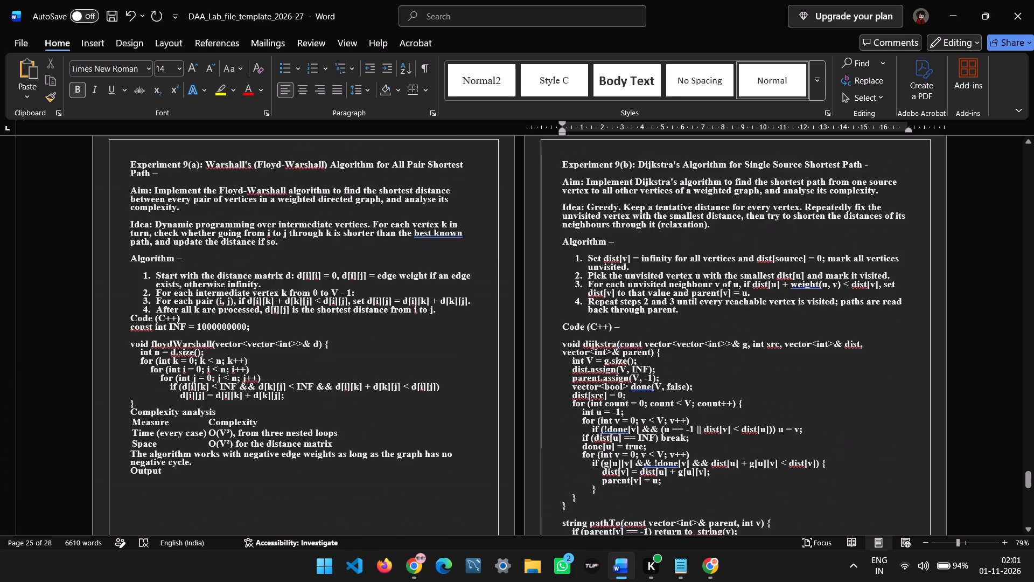
Save the lab file document.
scroll(688, 485, up, 20)
scroll(688, 485, up, 4)
scroll(688, 485, down, 17)
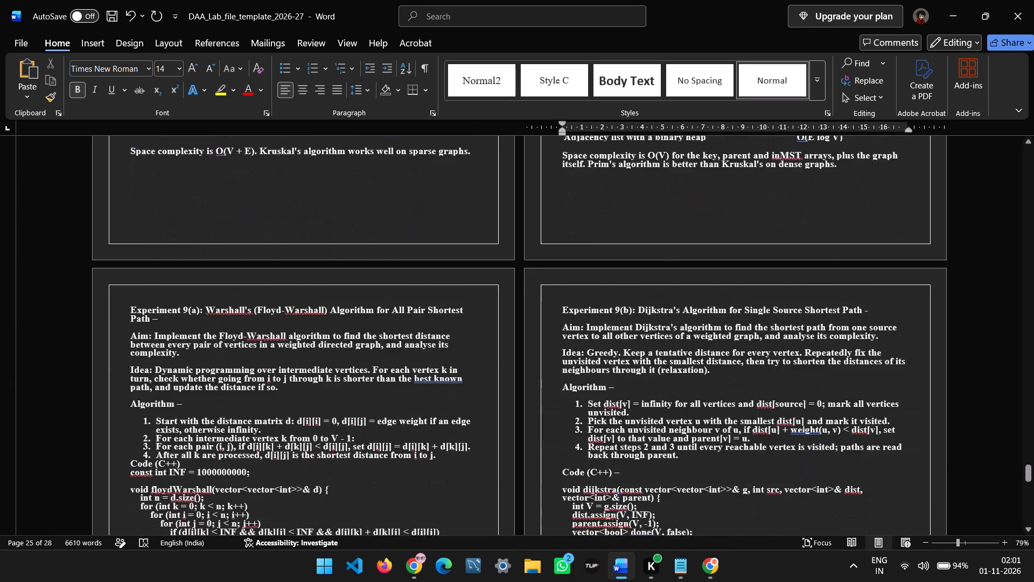
scroll(687, 485, down, 20)
scroll(687, 485, down, 20)
scroll(687, 485, down, 4)
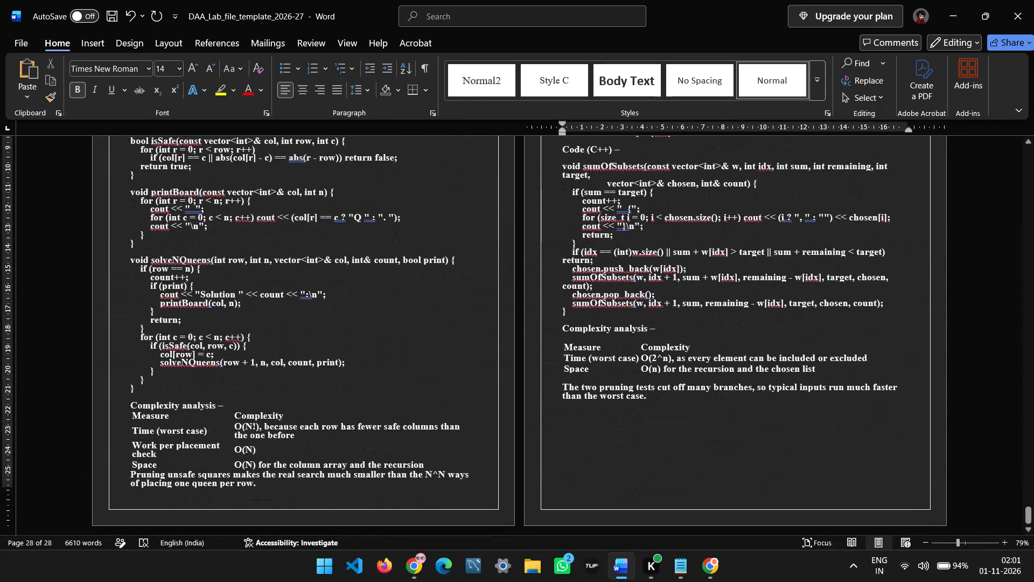
key(ctrl+s)
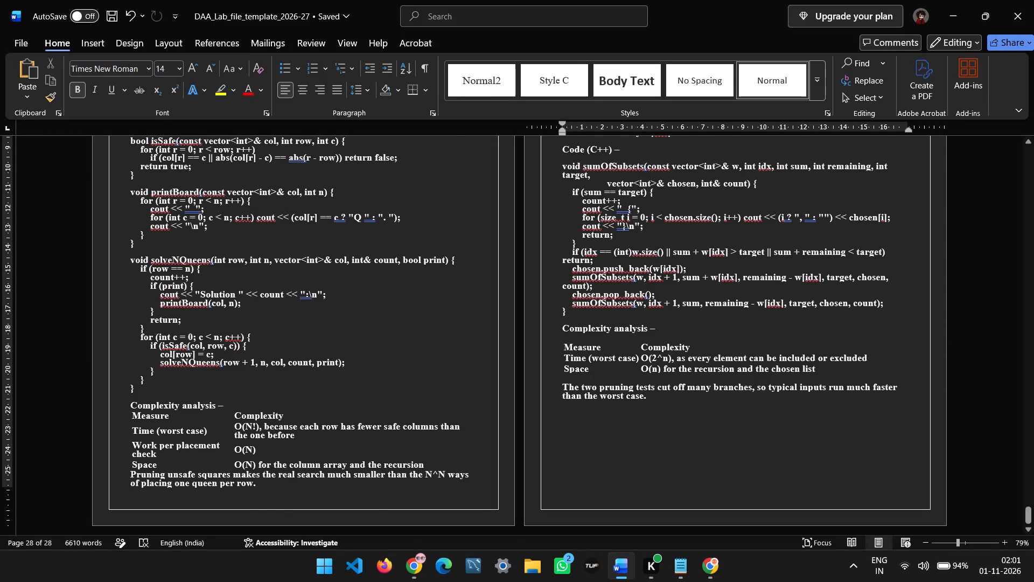
Review the lab file from the last experiment back to the cover page, examining the heading dashes, spacing and page layout.
scroll(788, 442, up, 20)
scroll(788, 442, up, 20)
scroll(788, 442, up, 1)
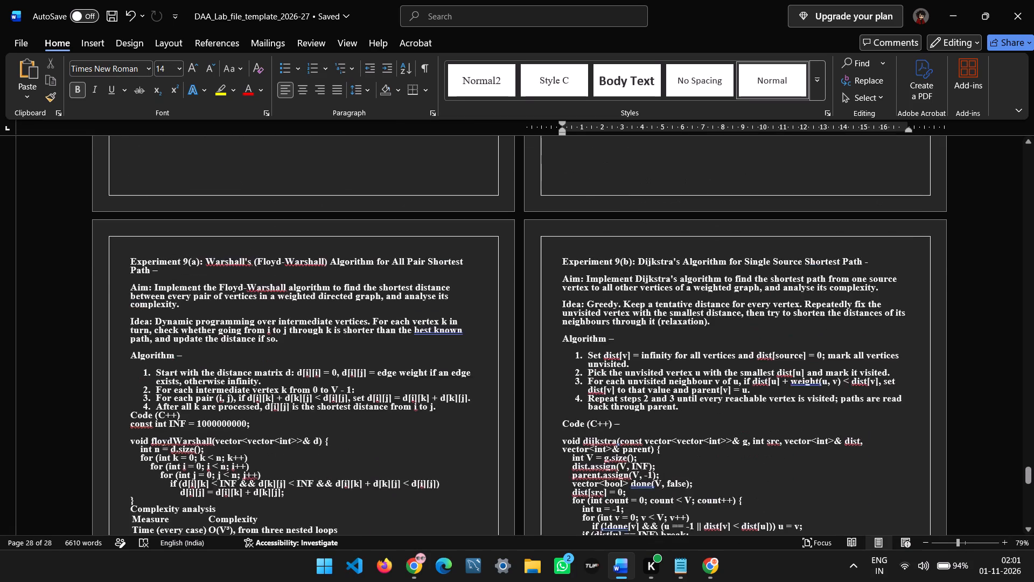
scroll(788, 442, up, 20)
scroll(788, 442, up, 20)
scroll(788, 442, up, 4)
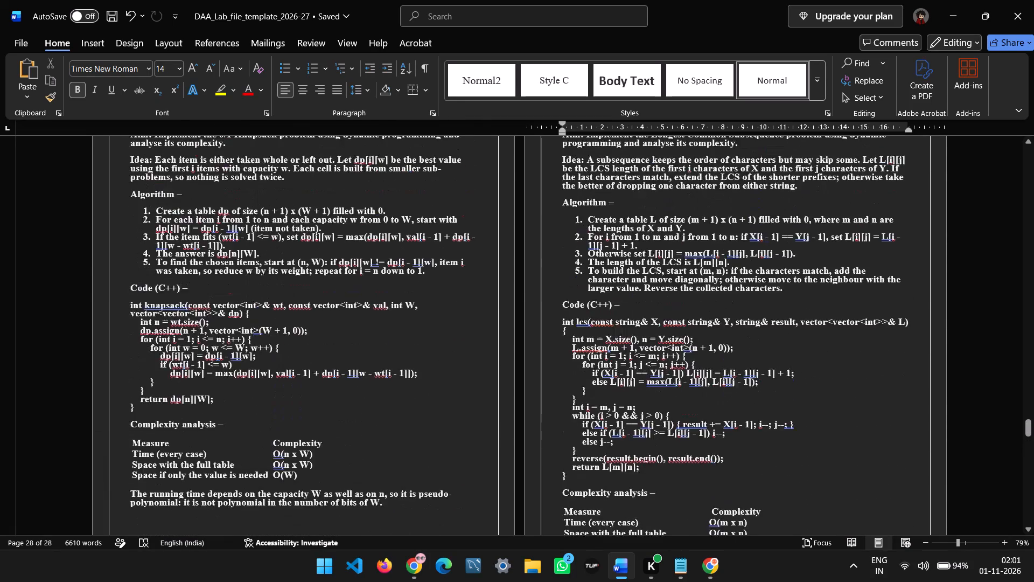
scroll(770, 435, up, 20)
scroll(770, 435, up, 20)
scroll(770, 435, up, 4)
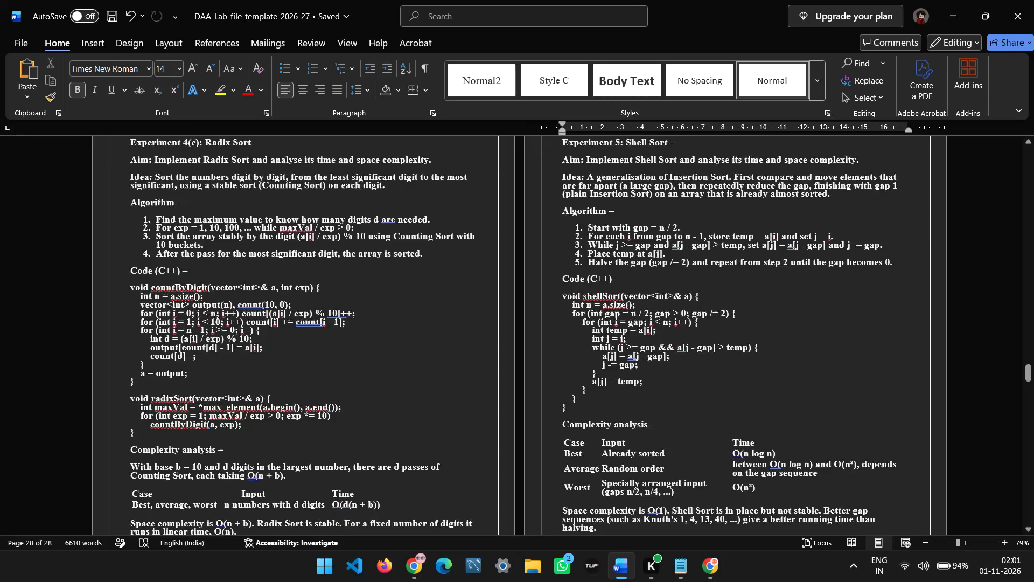
scroll(770, 435, up, 20)
scroll(770, 435, up, 20)
scroll(770, 435, up, 4)
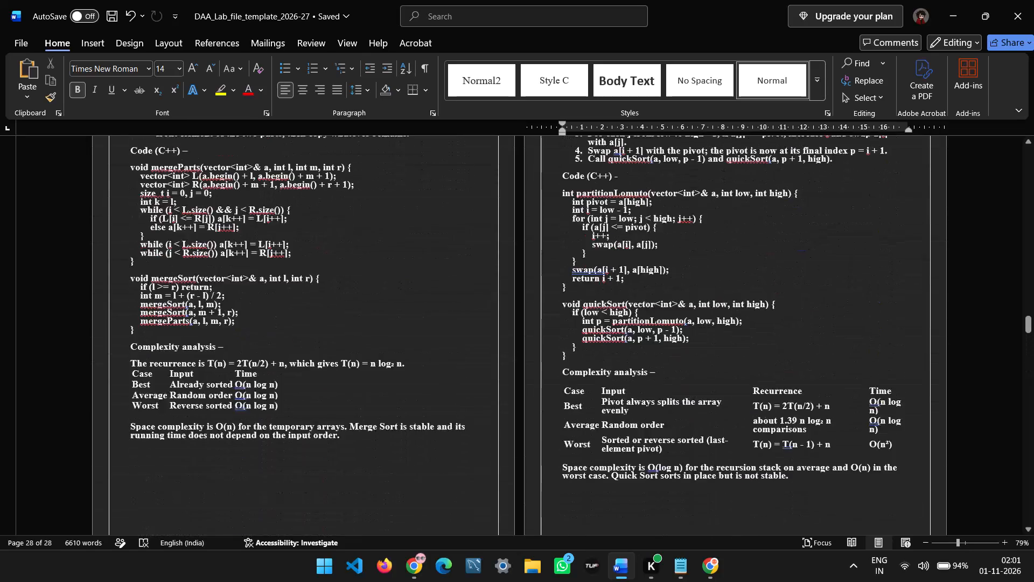
scroll(770, 435, up, 20)
scroll(770, 435, up, 20)
scroll(770, 435, up, 4)
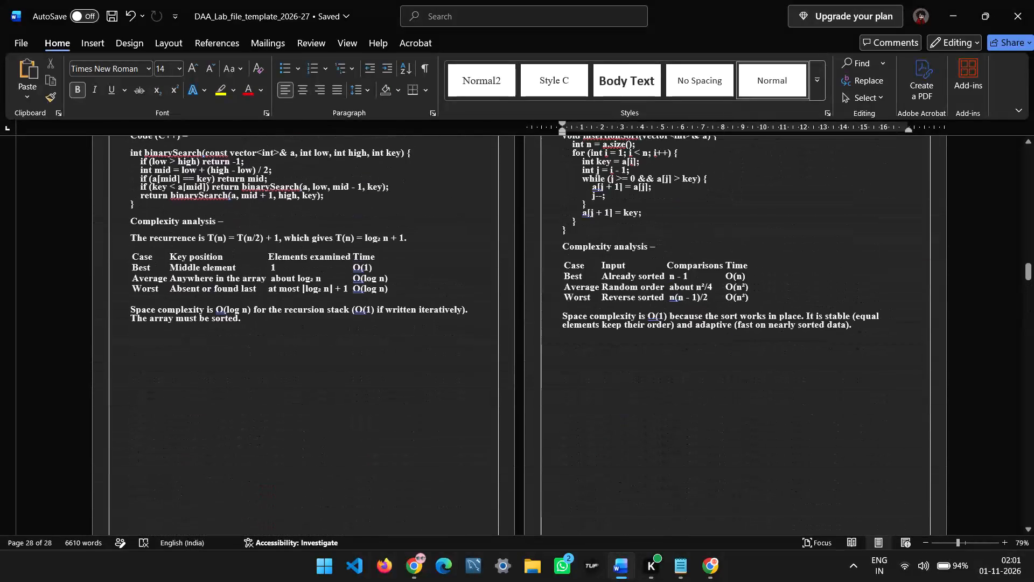
scroll(769, 435, up, 20)
scroll(769, 435, up, 20)
scroll(769, 435, up, 4)
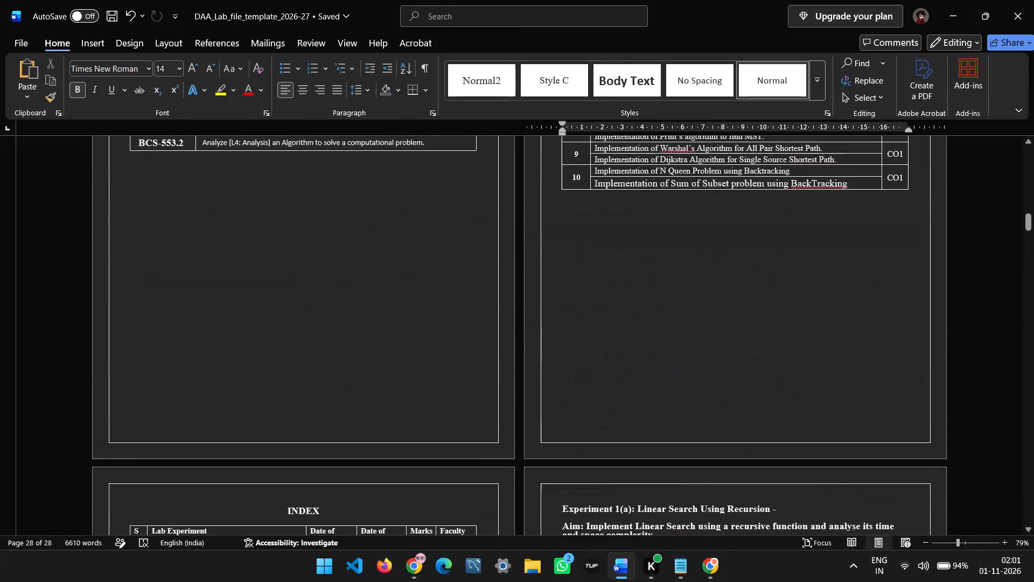
scroll(769, 434, up, 20)
scroll(769, 434, up, 20)
scroll(769, 434, up, 3)
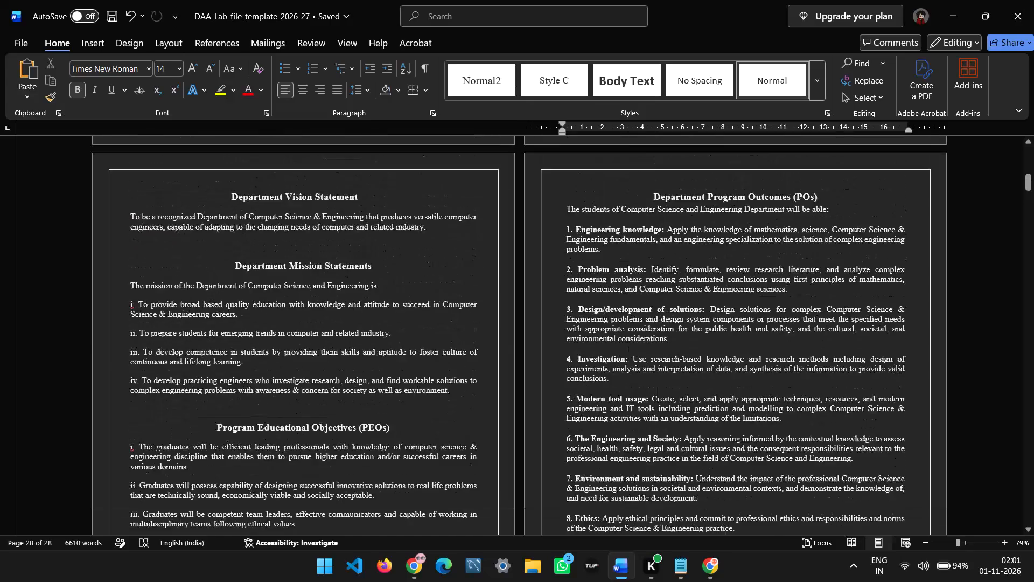
scroll(769, 434, up, 20)
scroll(769, 434, up, 12)
scroll(769, 434, down, 5)
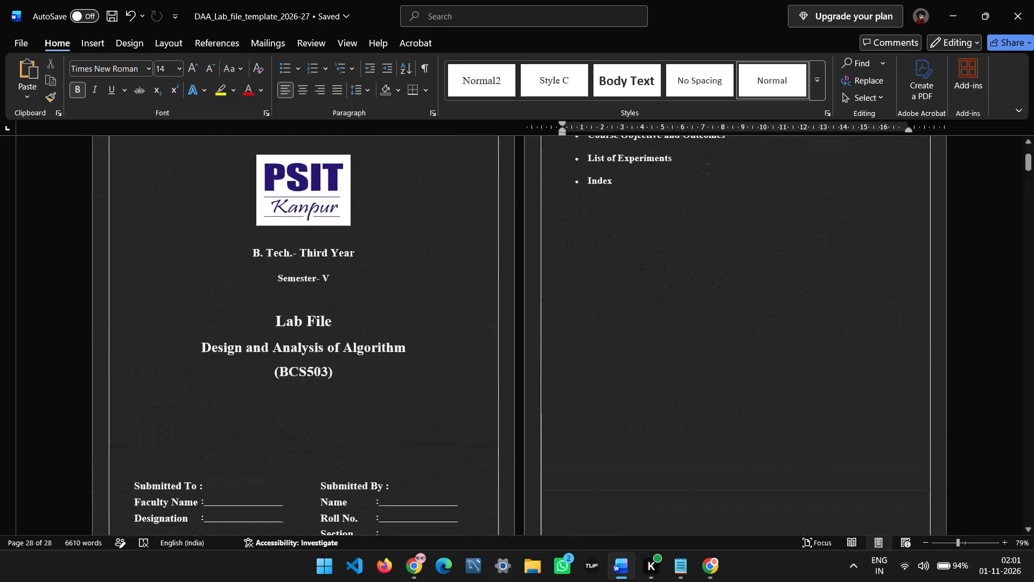
scroll(769, 434, down, 6)
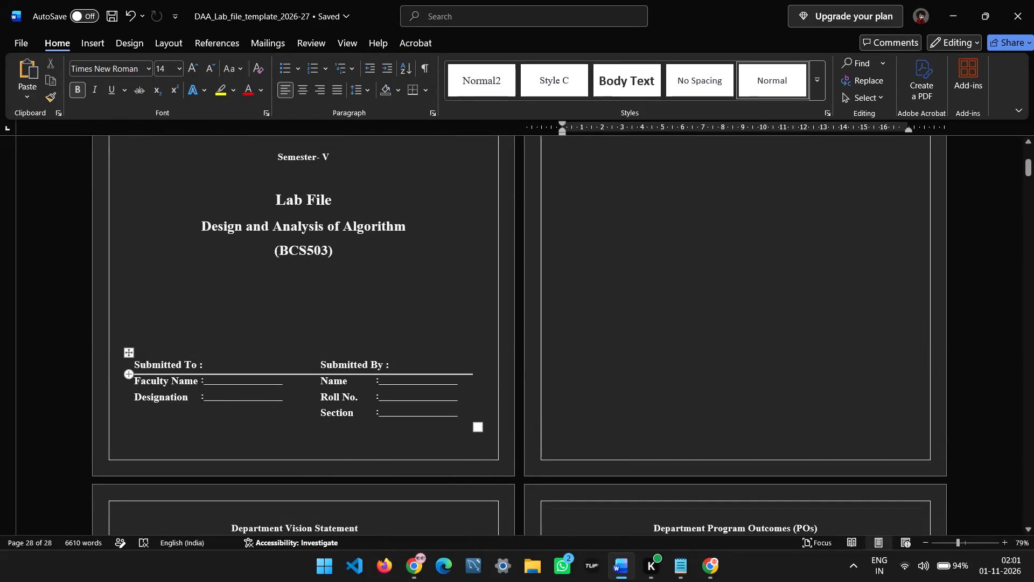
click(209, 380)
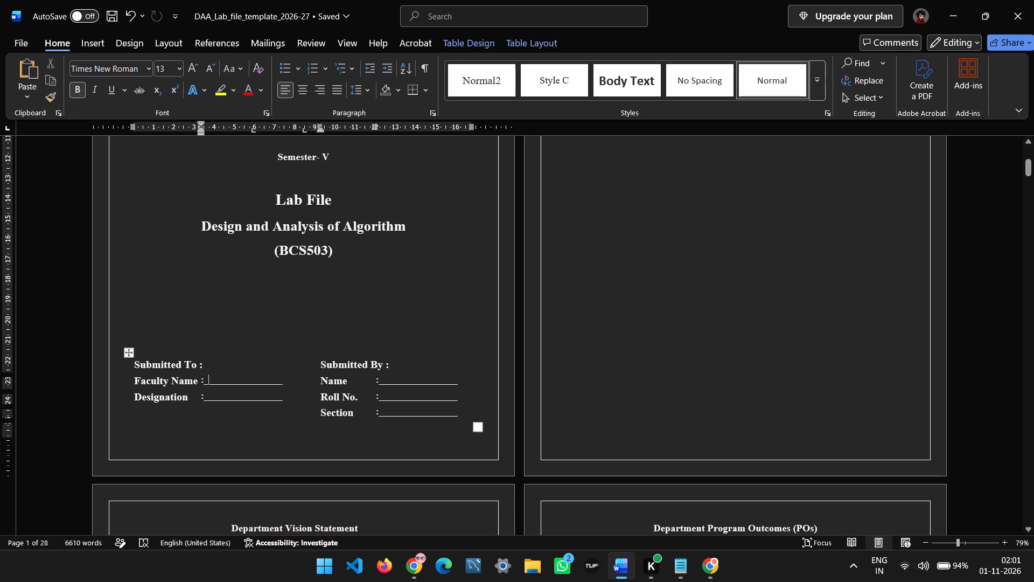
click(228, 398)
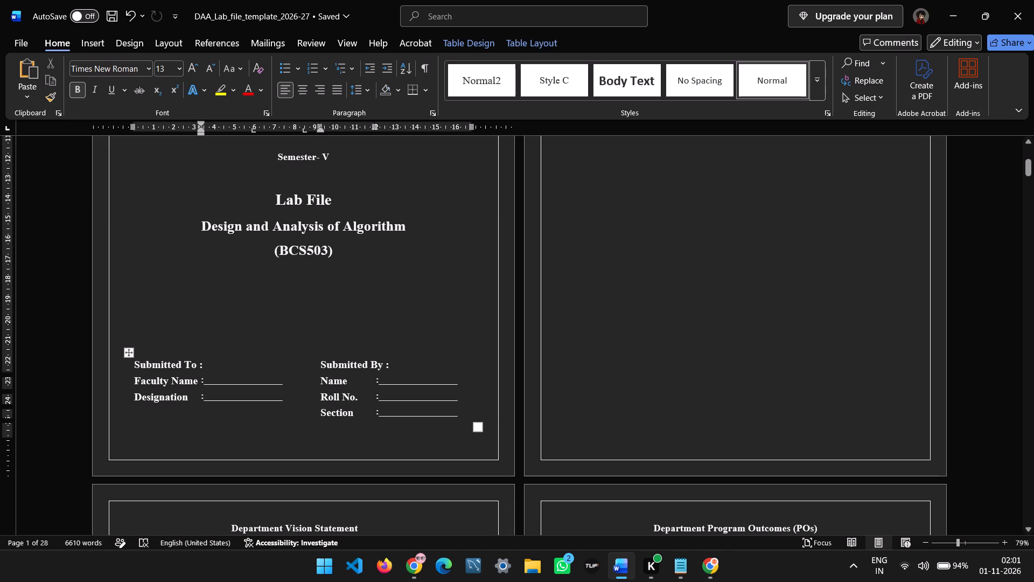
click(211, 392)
Delete the underscore blank after Name in the cover page's Submitted By block.
click(463, 385)
key(BackSpace)
key(BackSpace)
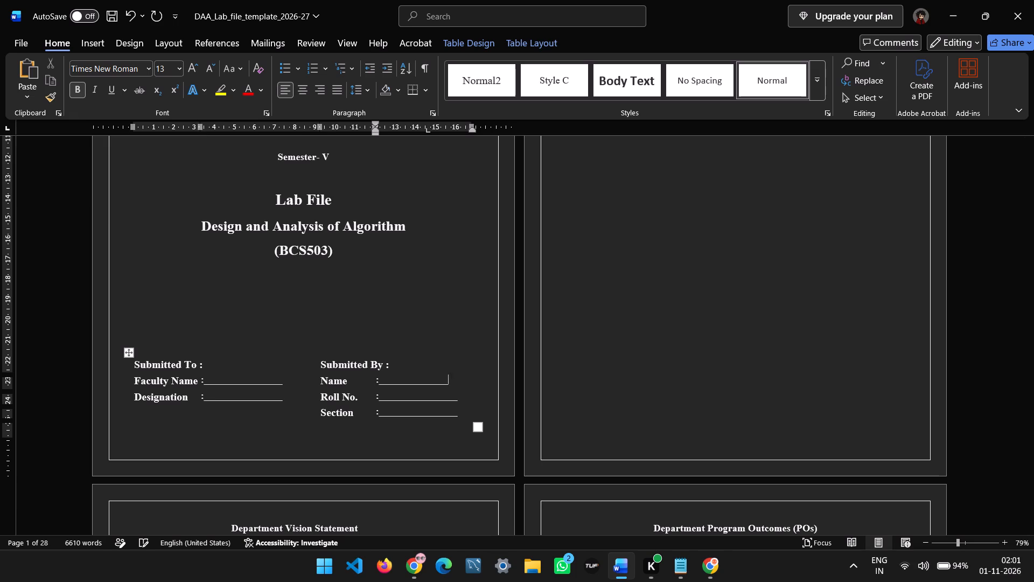
key(BackSpace)
key(BackSpace)
key(BackSpace)
key(BackSpace)
key(BackSpace)
key(BackSpace)
key(BackSpace)
key(BackSpace)
key(BackSpace)
key(BackSpace)
key(BackSpace)
key(BackSpace)
key(BackSpace)
key(BackSpace)
key(BackSpace)
Delete the underscore blank after Roll No. in the cover page's Submitted By block.
key(Down)
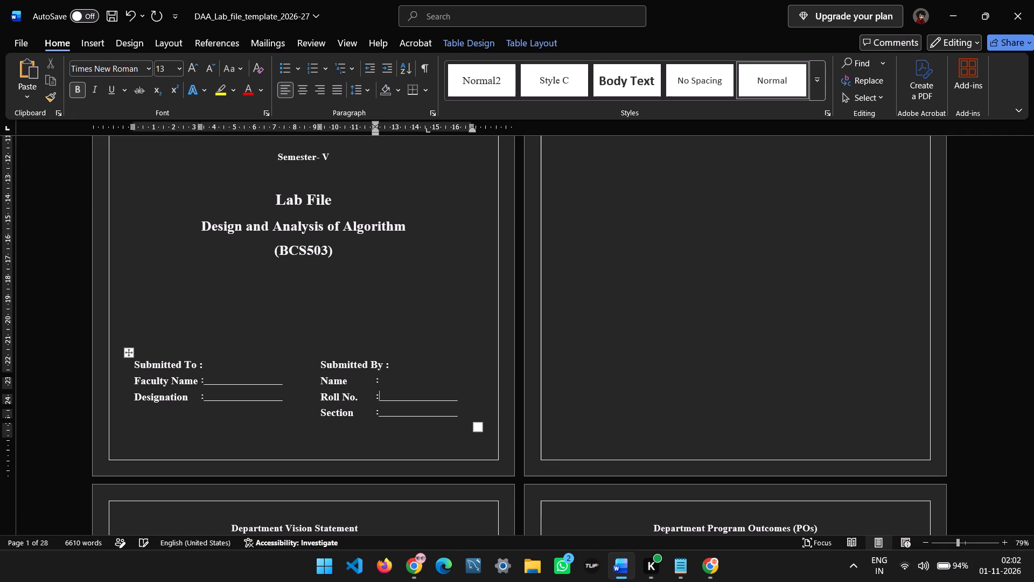
key(Right)
key(Right)
key(Right)
key(Right)
key(Right)
key(Right)
key(Right)
key(Right)
key(Right)
key(Right)
key(Right)
key(Right)
key(Right)
key(Right)
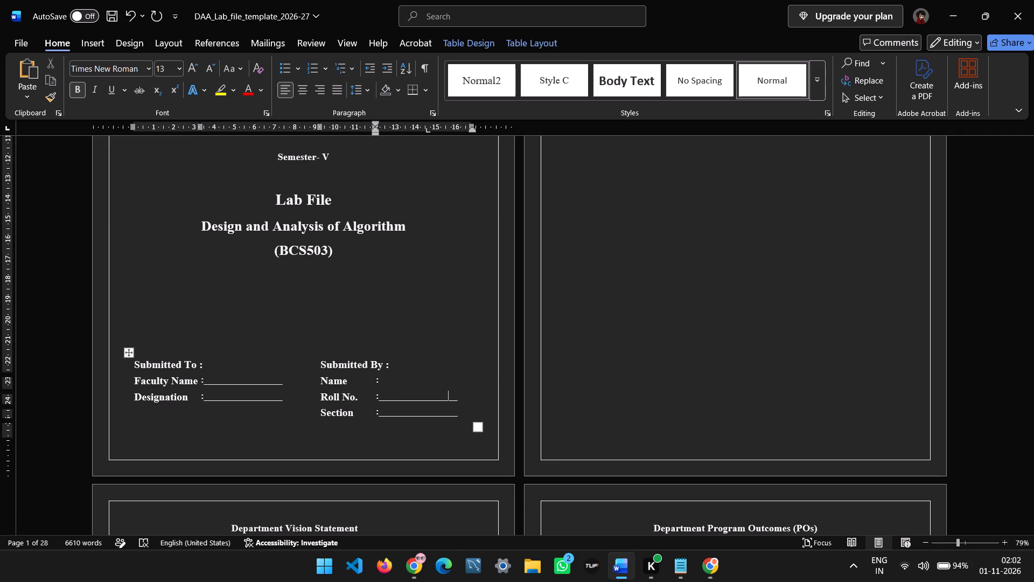
key(Right)
key(Right)
key(Right)
key(BackSpace)
key(BackSpace)
key(BackSpace)
key(BackSpace)
key(BackSpace)
key(BackSpace)
key(BackSpace)
key(BackSpace)
key(BackSpace)
key(BackSpace)
key(BackSpace)
key(BackSpace)
key(BackSpace)
key(BackSpace)
key(BackSpace)
key(BackSpace)
key(BackSpace)
Delete the underscore blank after Section in the cover page's Submitted By block.
key(Down)
key(Right)
key(Right)
key(Right)
key(Right)
key(Right)
key(Right)
key(Right)
key(Right)
key(Right)
key(Right)
key(Right)
key(Right)
key(Right)
key(Right)
key(Right)
key(Right)
key(Right)
key(BackSpace)
key(BackSpace)
key(BackSpace)
key(BackSpace)
key(BackSpace)
key(BackSpace)
key(BackSpace)
key(BackSpace)
key(BackSpace)
key(BackSpace)
key(BackSpace)
key(BackSpace)
key(BackSpace)
key(BackSpace)
key(BackSpace)
key(BackSpace)
key(BackSpace)
Fill in the Section field on the cover page as "C.S. – 3 N", with a space after the colon.
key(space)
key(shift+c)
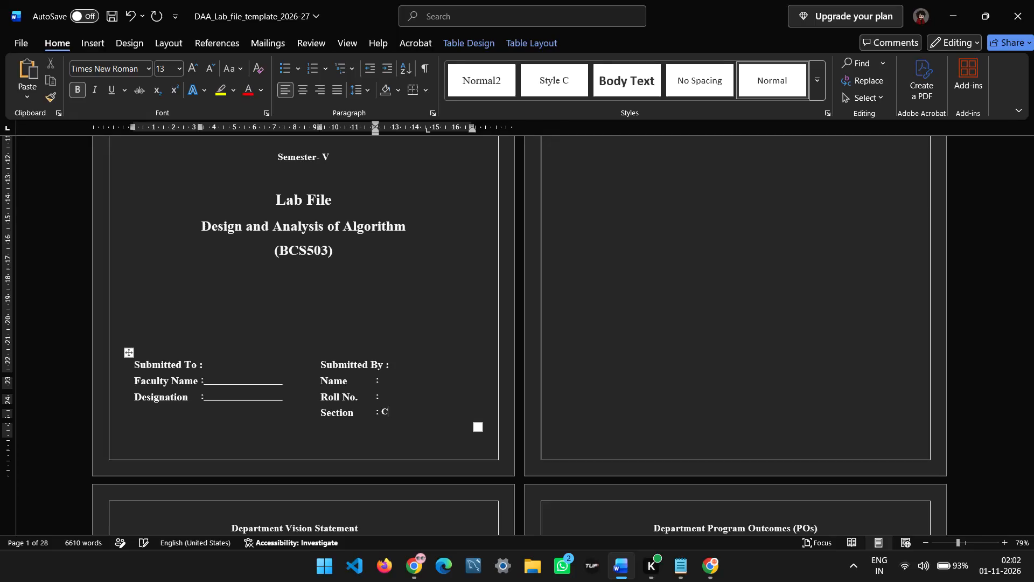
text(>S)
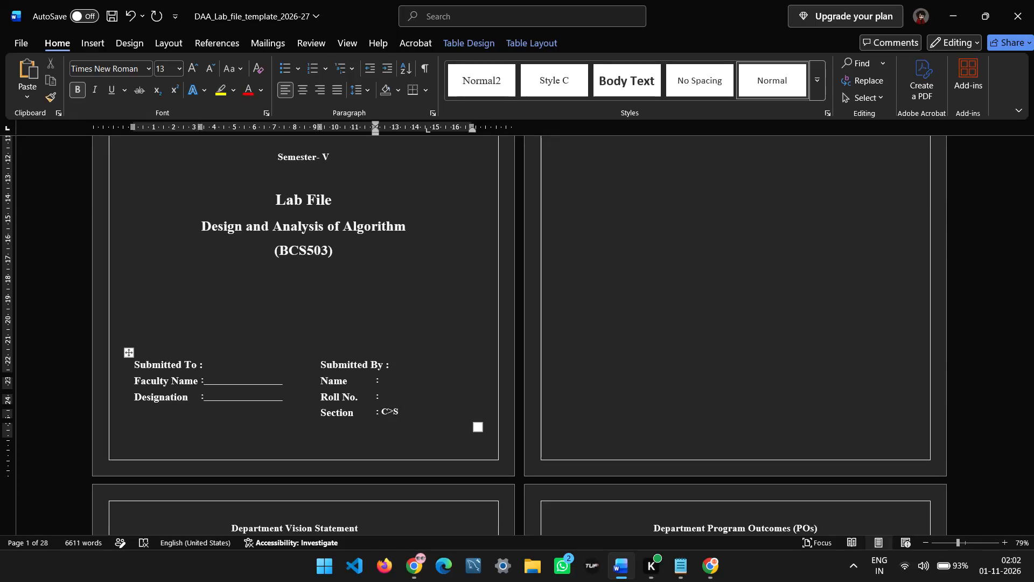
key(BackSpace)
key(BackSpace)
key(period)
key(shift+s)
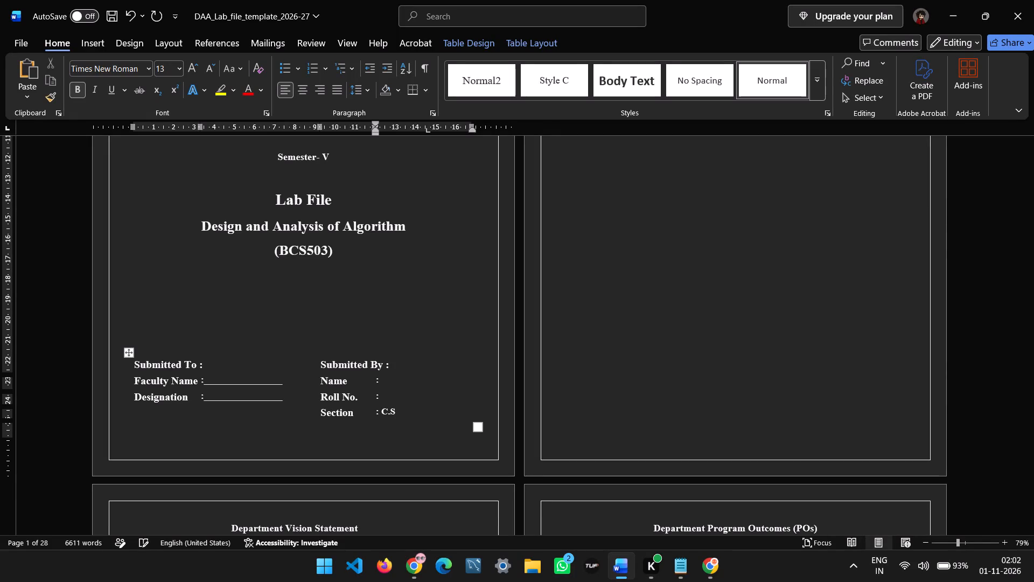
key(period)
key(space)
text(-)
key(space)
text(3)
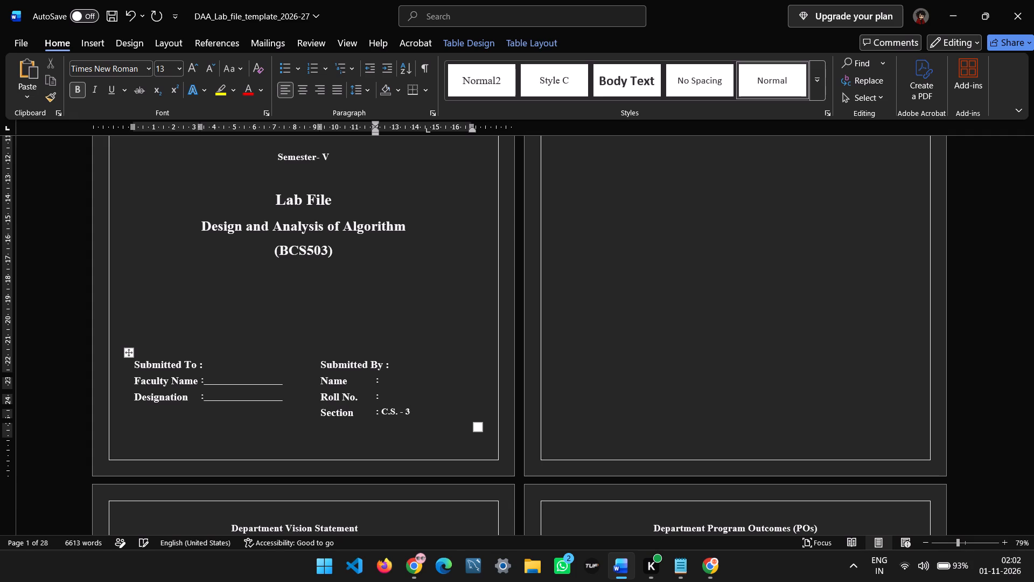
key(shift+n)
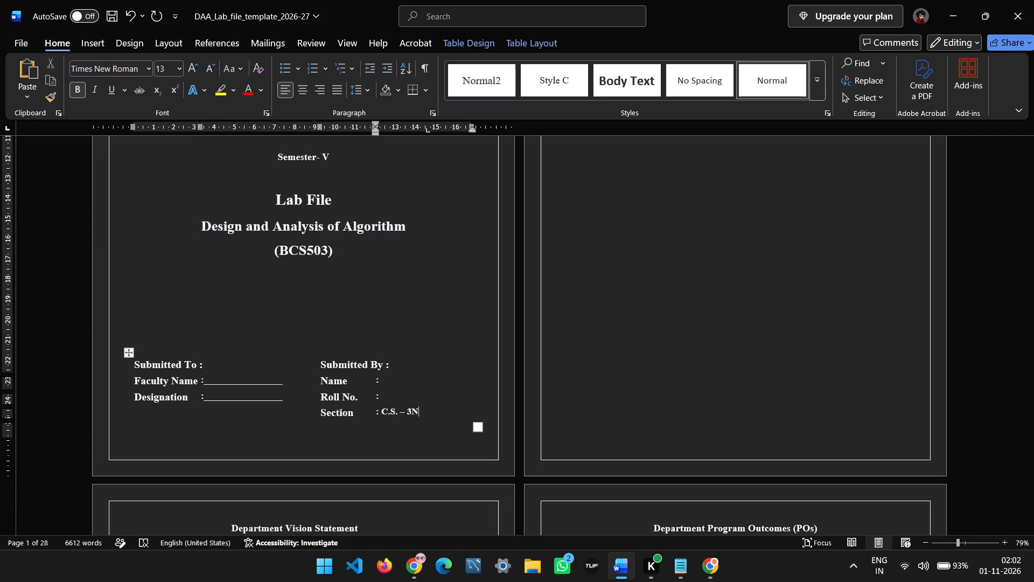
click(414, 410)
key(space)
Enter the student's roll number in the Roll No. field, with a space after the colon.
click(401, 390)
click(392, 396)
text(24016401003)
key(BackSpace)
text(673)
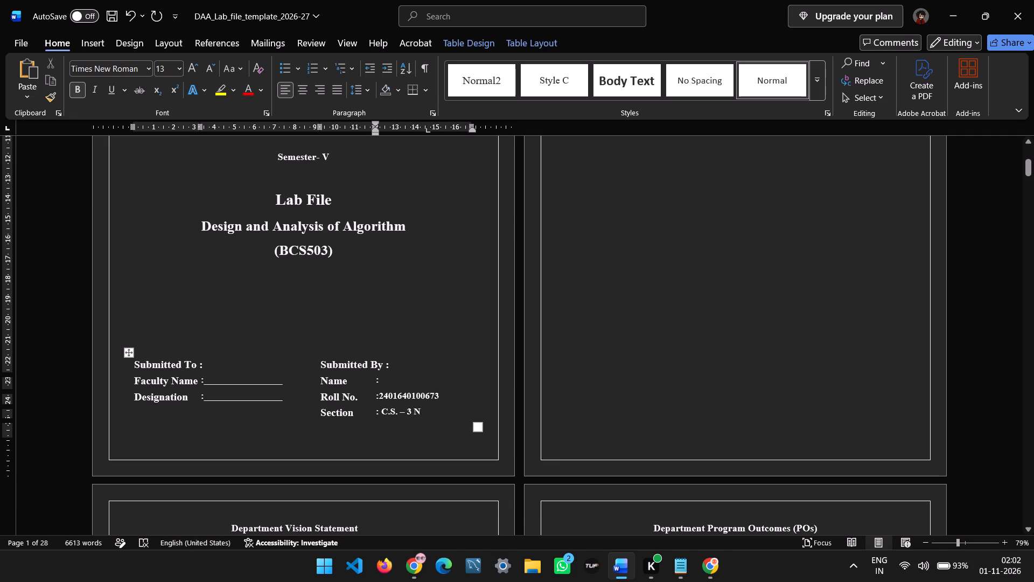
click(387, 380)
key(Down)
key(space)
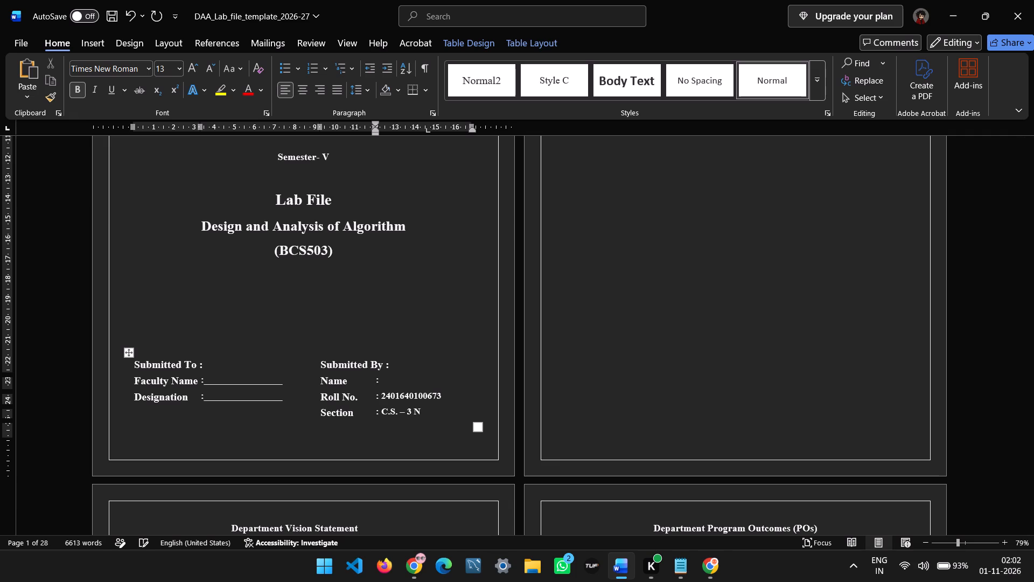
Enter the student's full name in capitals in the Name field, with a space after the colon.
key(Up)
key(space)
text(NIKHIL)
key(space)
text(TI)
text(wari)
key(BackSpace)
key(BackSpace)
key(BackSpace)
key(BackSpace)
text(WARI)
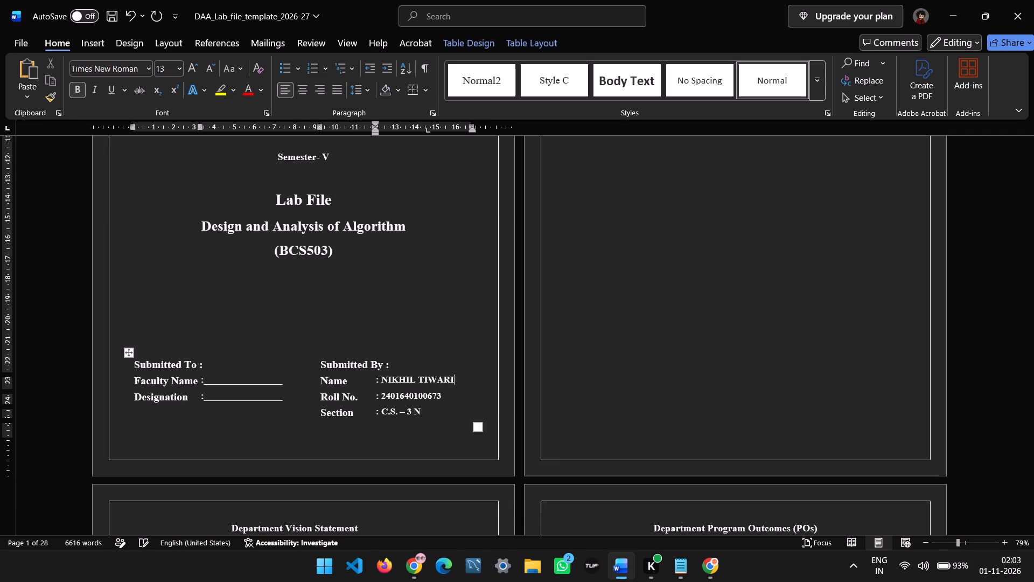
Delete the underscore blank after Faculty Name in the cover page's Submitted To block.
click(296, 384)
key(BackSpace)
key(BackSpace)
key(BackSpace)
key(BackSpace)
key(BackSpace)
key(BackSpace)
key(BackSpace)
key(BackSpace)
key(BackSpace)
key(BackSpace)
key(BackSpace)
key(BackSpace)
key(BackSpace)
key(BackSpace)
key(BackSpace)
key(BackSpace)
key(BackSpace)
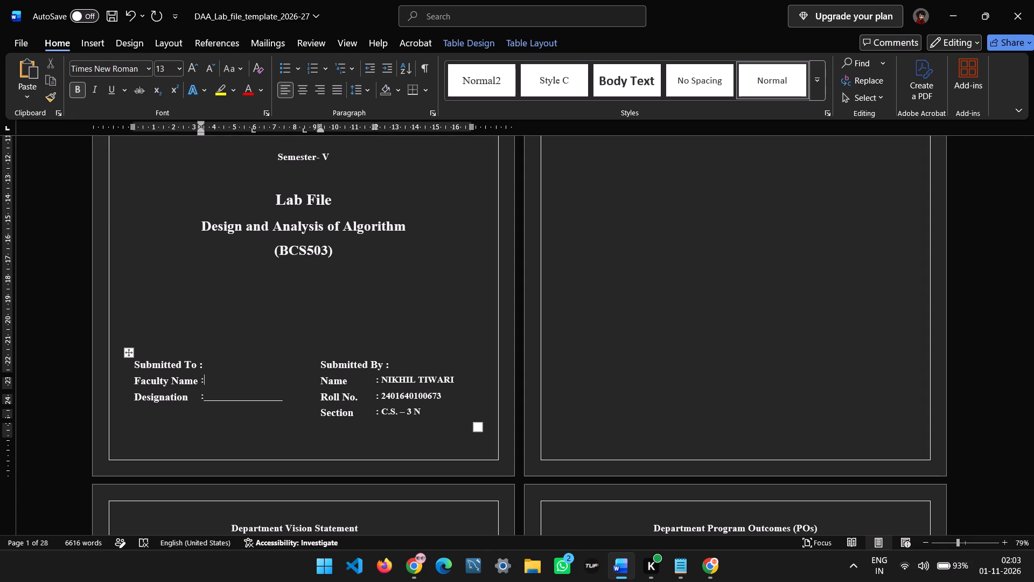
Enter the faculty member's first name in capitals in the Faculty Name field, with a space after the colon.
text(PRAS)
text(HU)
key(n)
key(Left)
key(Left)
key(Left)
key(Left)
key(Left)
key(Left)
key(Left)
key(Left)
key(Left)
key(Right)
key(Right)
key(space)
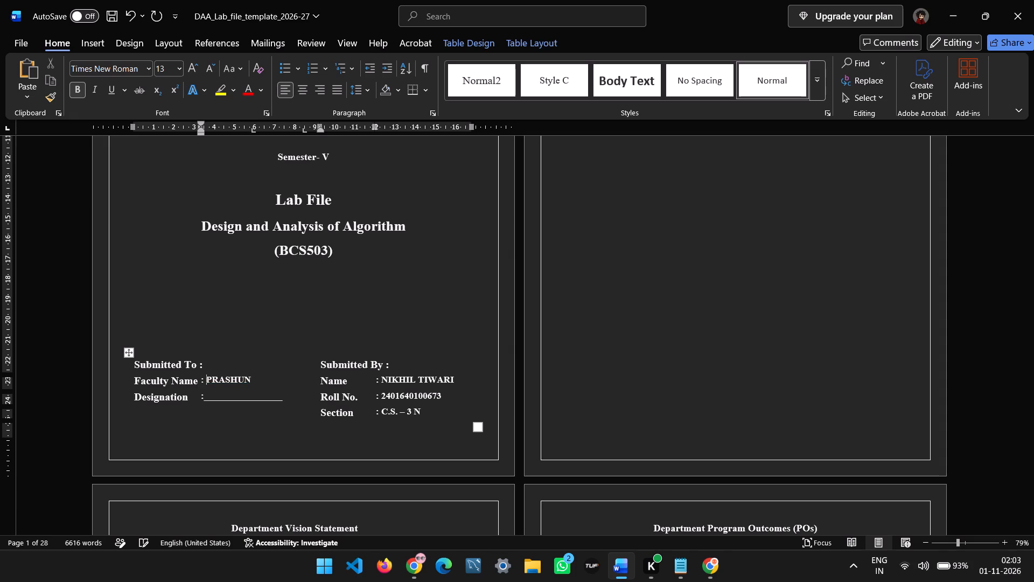
Add the faculty member's surname in capitals after the first name in the Faculty Name field.
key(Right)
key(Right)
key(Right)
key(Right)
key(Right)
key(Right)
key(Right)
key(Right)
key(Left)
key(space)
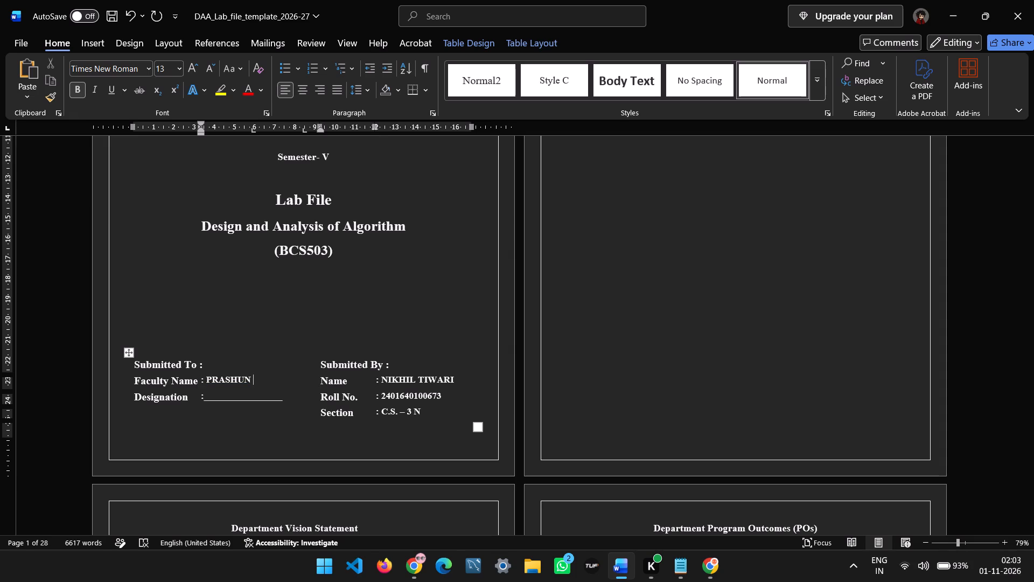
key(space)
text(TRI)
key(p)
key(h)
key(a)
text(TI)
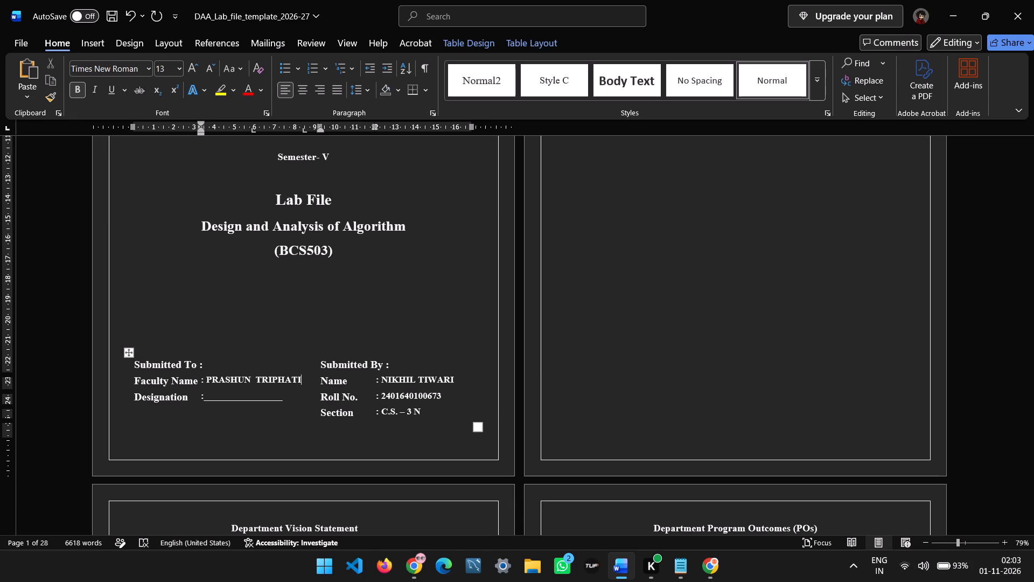
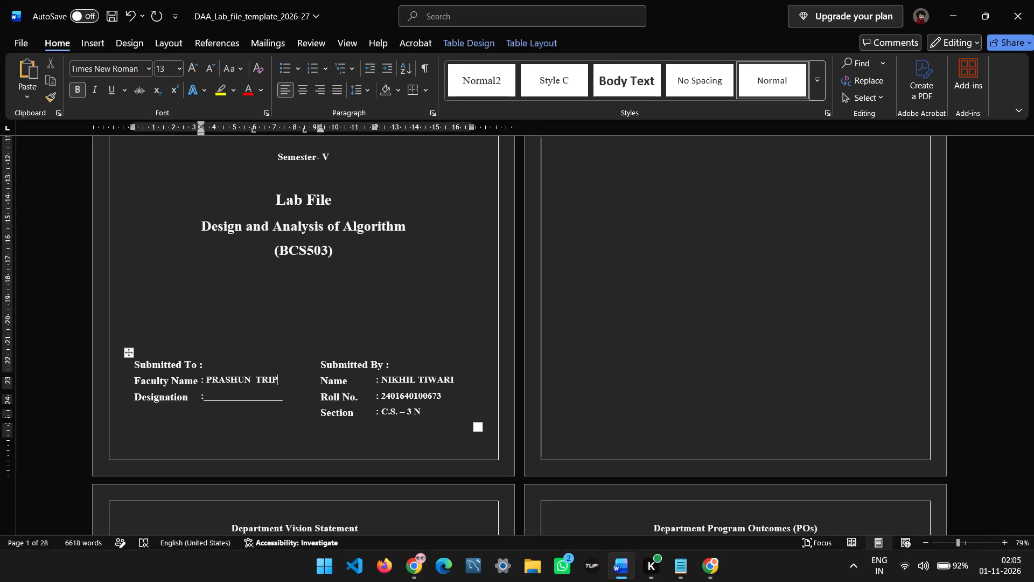
Complete the faculty member's surname in capitals in the cover page's Faculty Name field.
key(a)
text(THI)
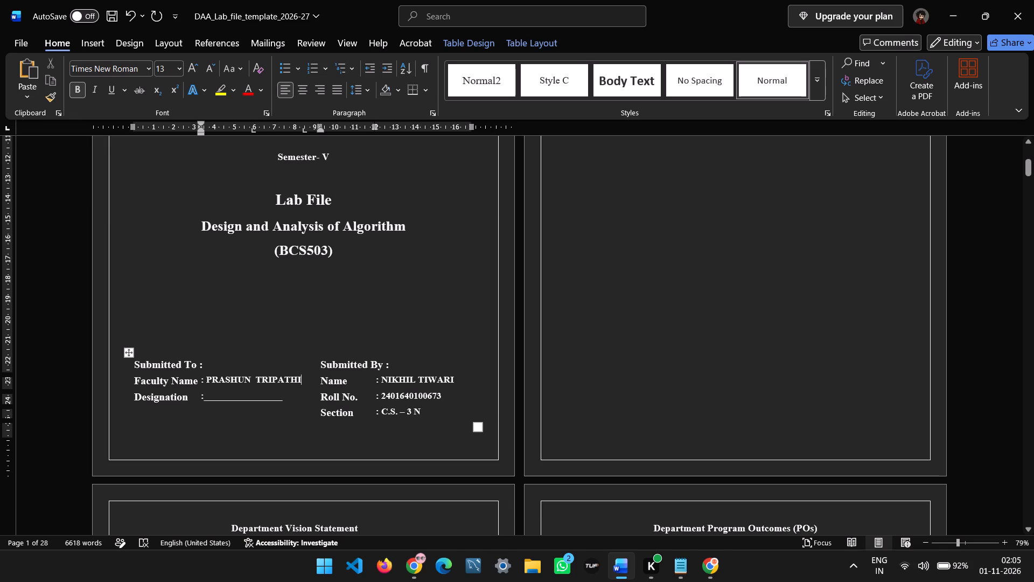
Delete the underscore blank after Designation in the cover page's Submitted To block.
click(289, 396)
key(BackSpace)
key(BackSpace)
key(BackSpace)
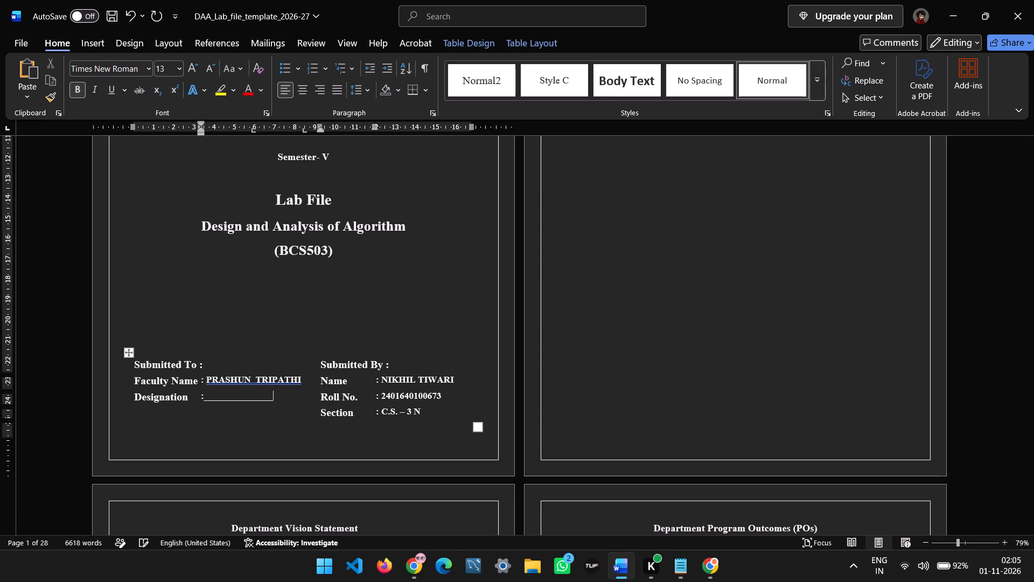
key(BackSpace)
key(BackSpace)
key(BackSpace)
key(BackSpace)
key(BackSpace)
key(BackSpace)
key(BackSpace)
key(BackSpace)
key(BackSpace)
key(BackSpace)
key(BackSpace)
key(BackSpace)
key(BackSpace)
key(BackSpace)
Enter "Ass. Professor" in the Designation field, with a space after the colon.
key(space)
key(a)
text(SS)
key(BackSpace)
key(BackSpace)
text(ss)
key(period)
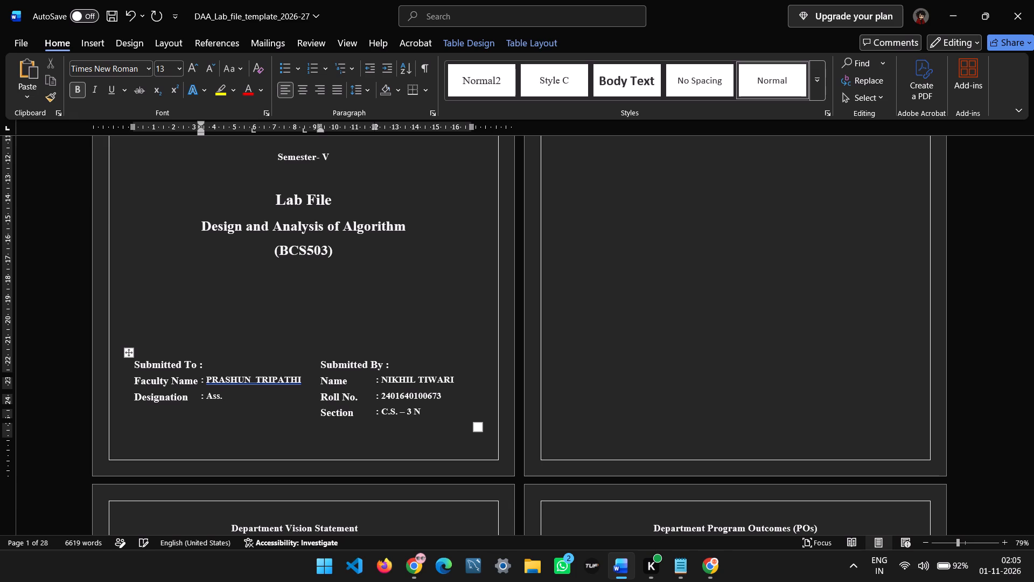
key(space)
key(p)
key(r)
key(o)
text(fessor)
Rewrite the word Professor in the Designation field in capitals, so the entry reads "Ass. PROFESSOR".
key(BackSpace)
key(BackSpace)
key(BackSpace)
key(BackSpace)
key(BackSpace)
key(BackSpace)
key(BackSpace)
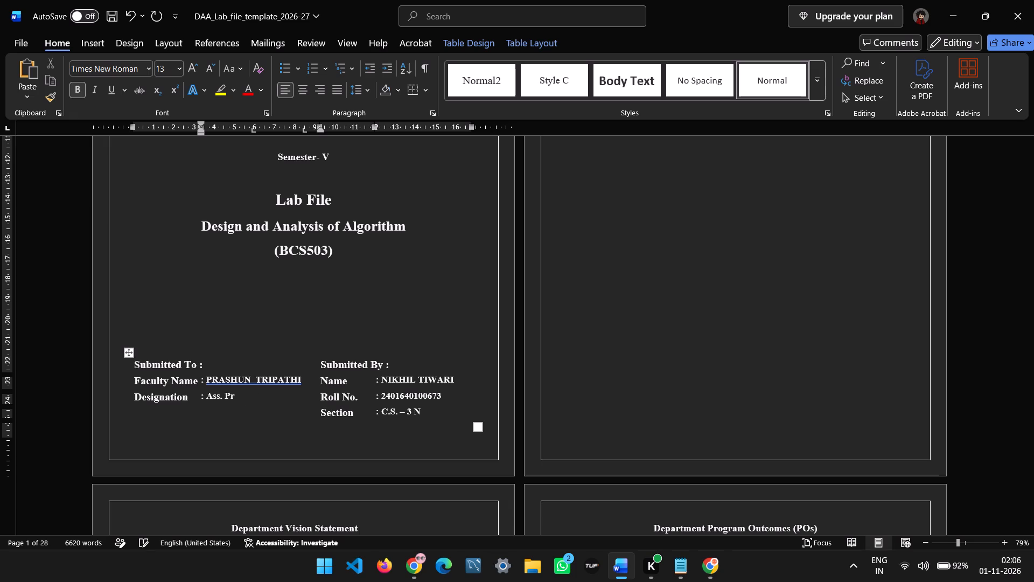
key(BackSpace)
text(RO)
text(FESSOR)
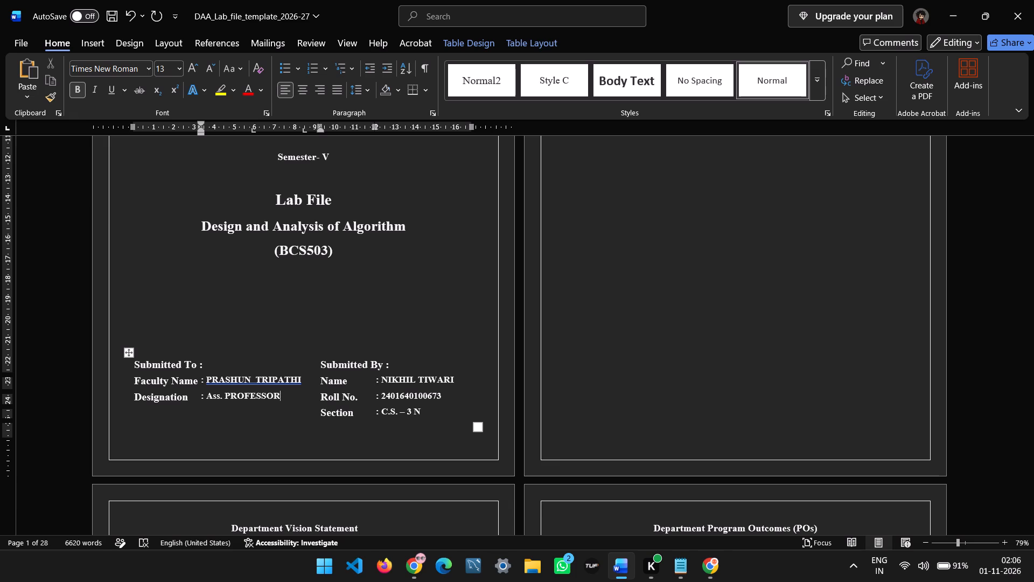
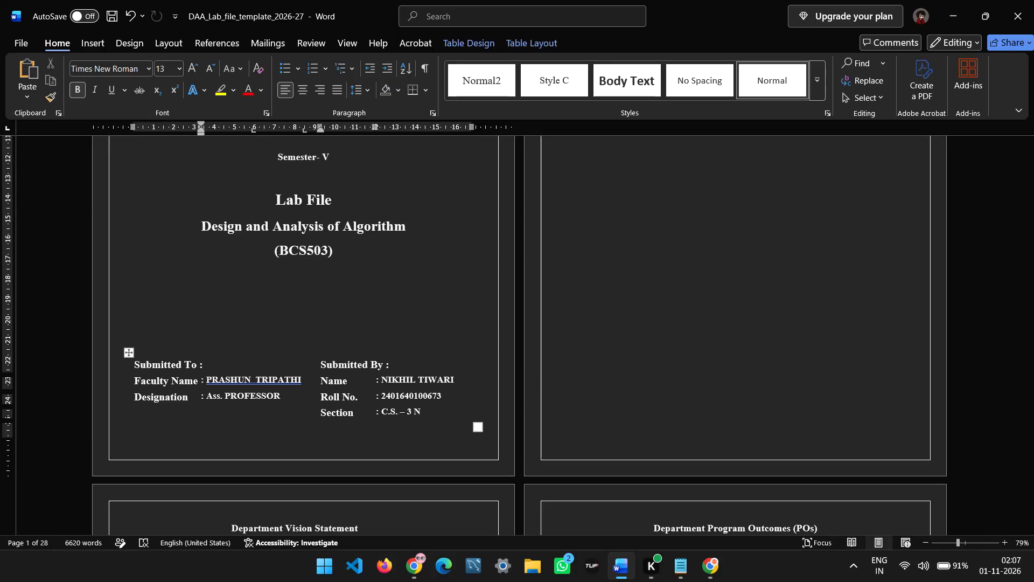
Rewrite the abbreviation before PROFESSOR in the cover page's Designation field in capitals, so the entry reads "ASS . PROFESSOR".
key(Left)
key(BackSpace)
key(BackSpace)
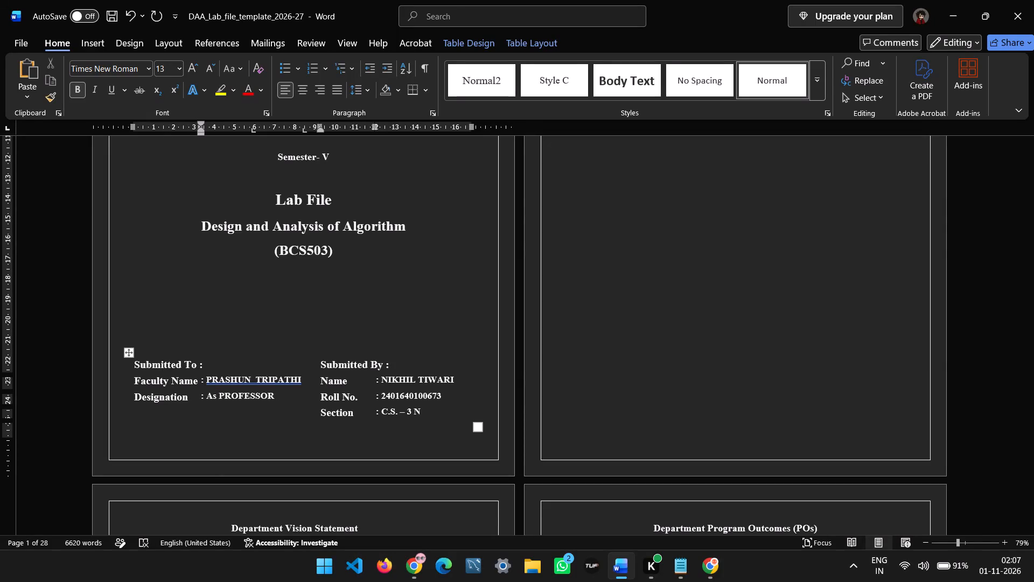
key(period)
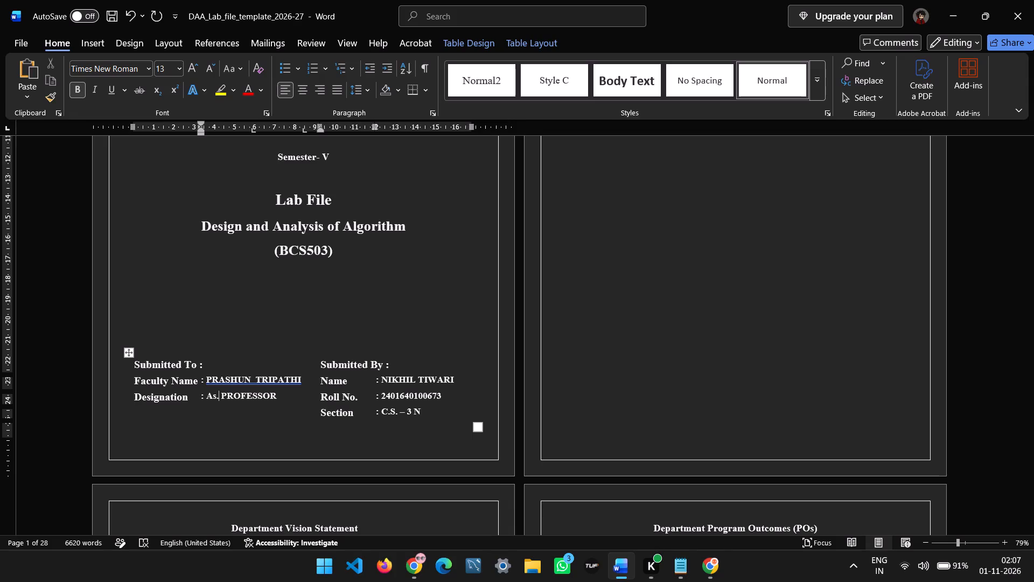
Finish rewriting the abbreviation in the cover page's Designation field in capitals, so the entry reads "ASS . PROFESSOR".
key(BackSpace)
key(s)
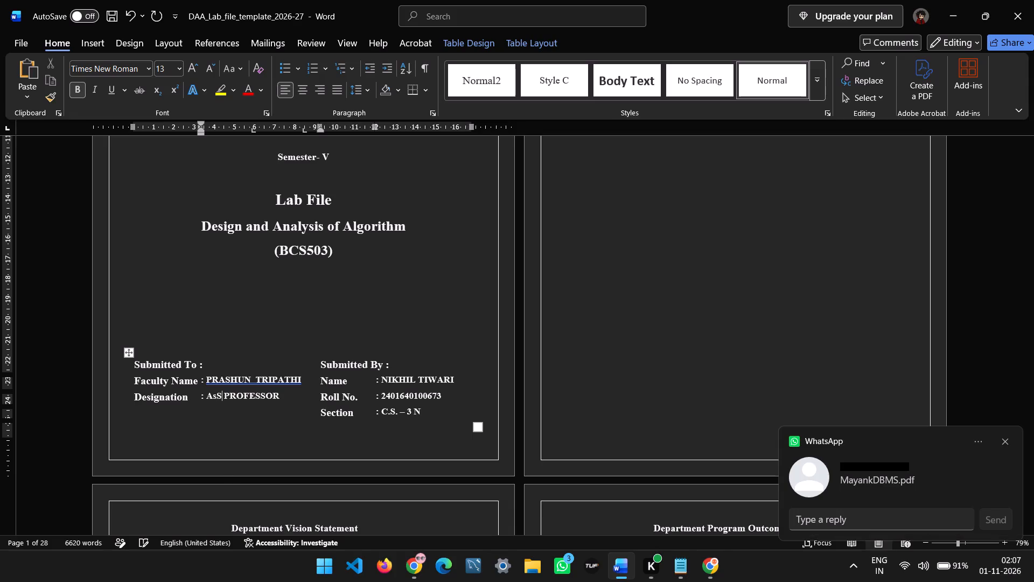
key(BackSpace)
key(BackSpace)
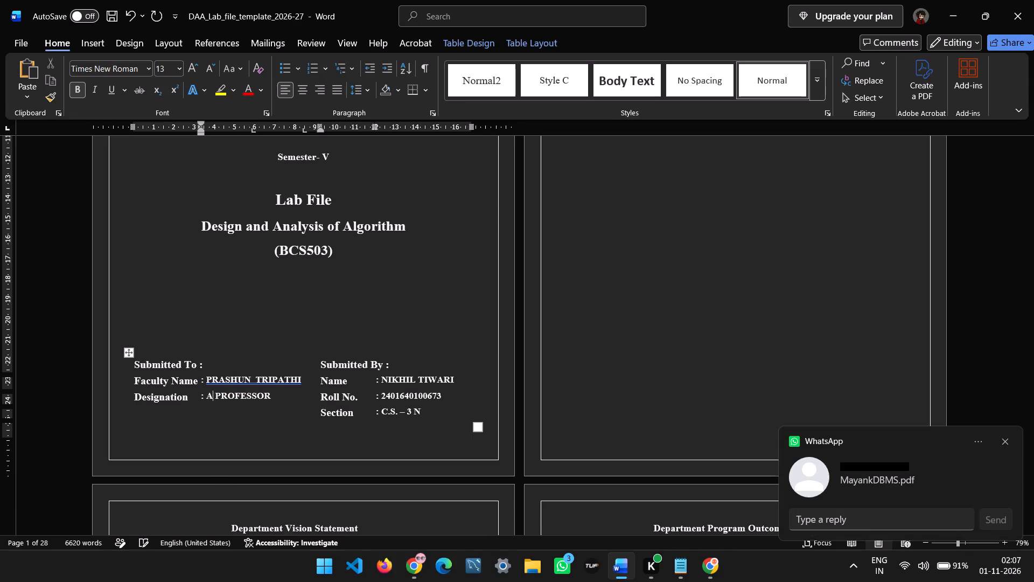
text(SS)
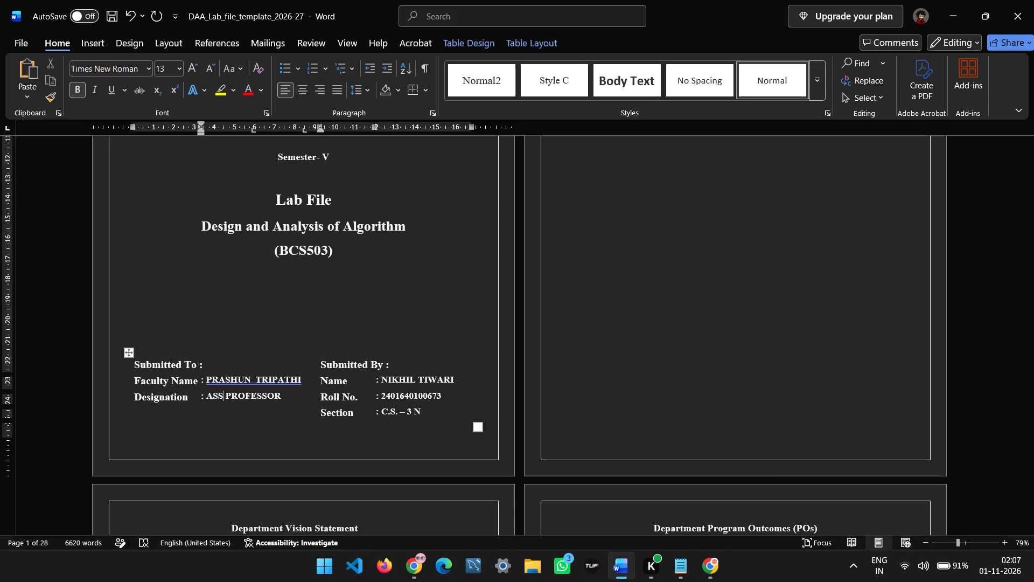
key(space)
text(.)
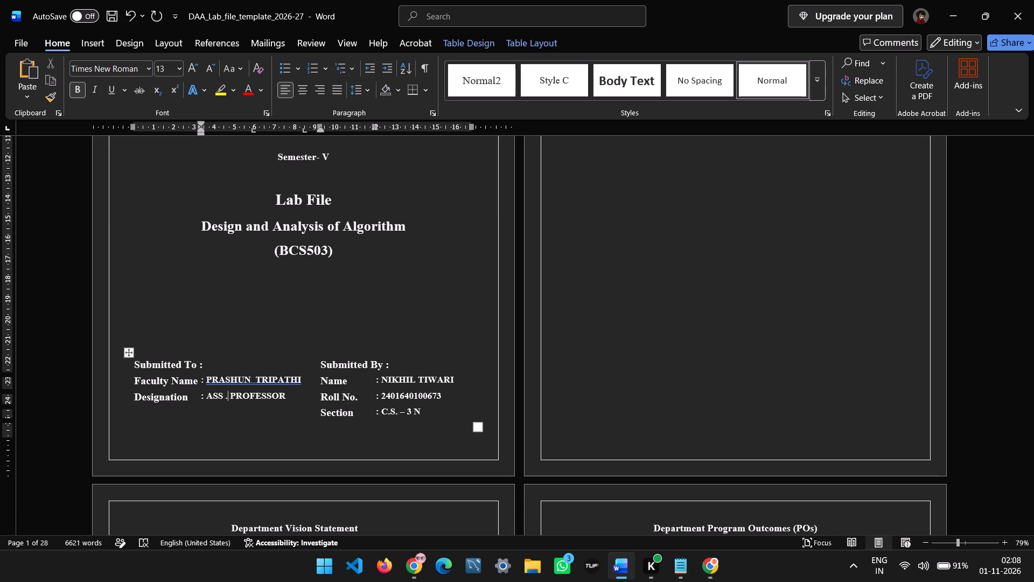
click(294, 432)
click(611, 399)
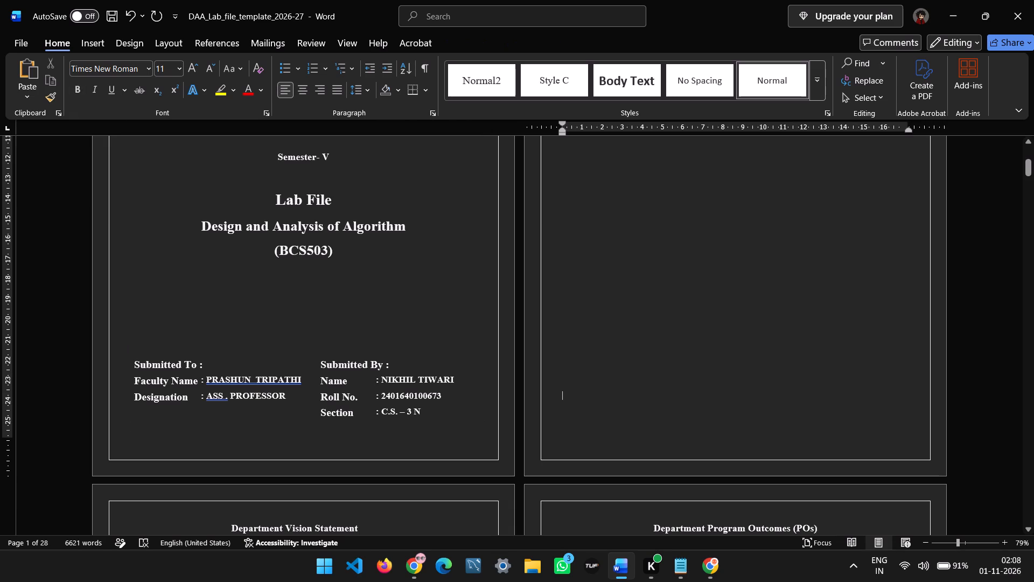
Save the lab file document.
scroll(640, 363, down, 5)
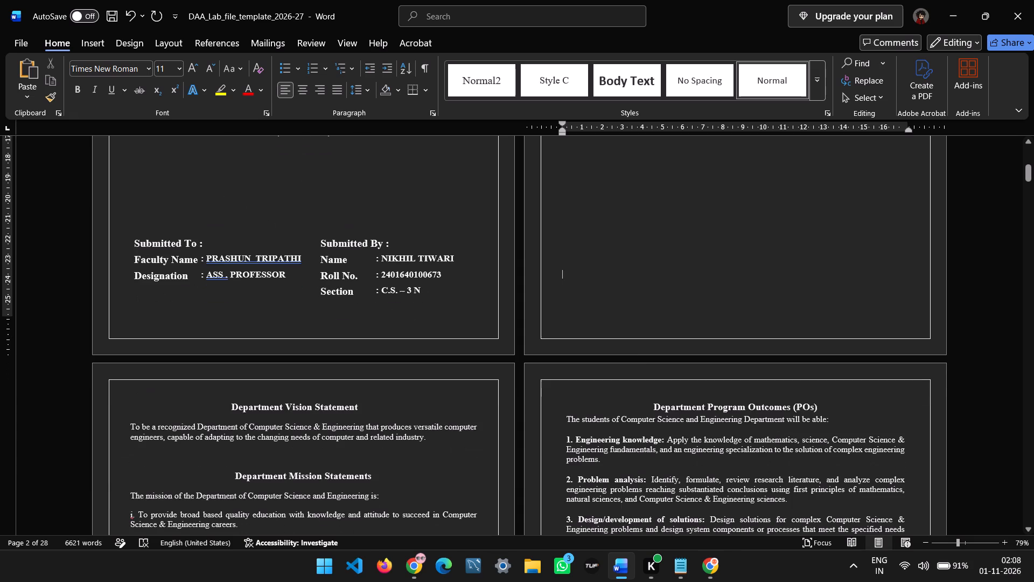
key(ctrl+s)
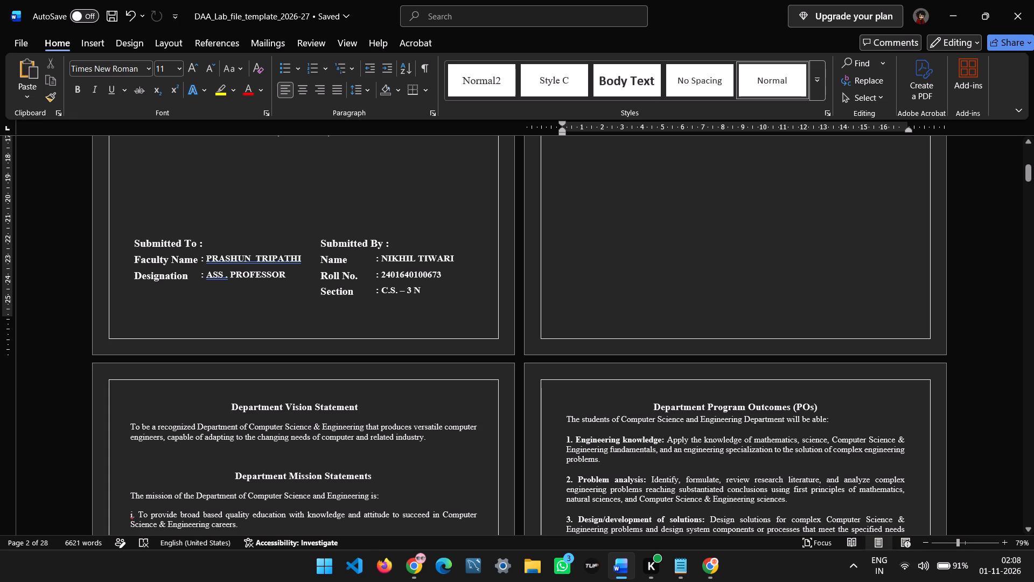
Review the document's pages from the cover through the index and the search and sorting experiments, checking content and formatting.
scroll(635, 290, down, 5)
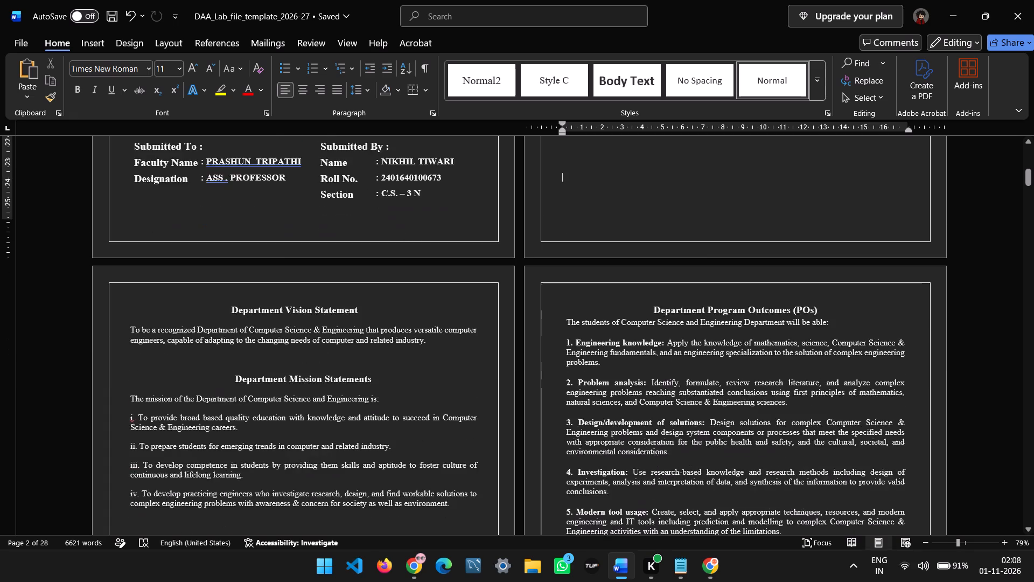
scroll(636, 289, down, 20)
scroll(636, 289, down, 20)
scroll(636, 289, down, 10)
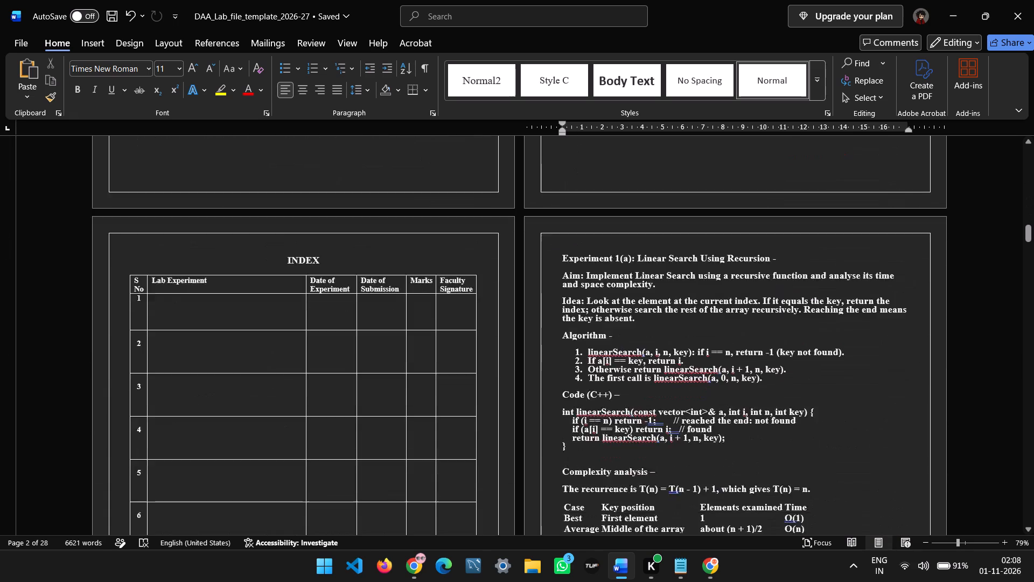
scroll(642, 286, down, 20)
scroll(642, 286, down, 20)
scroll(642, 286, down, 10)
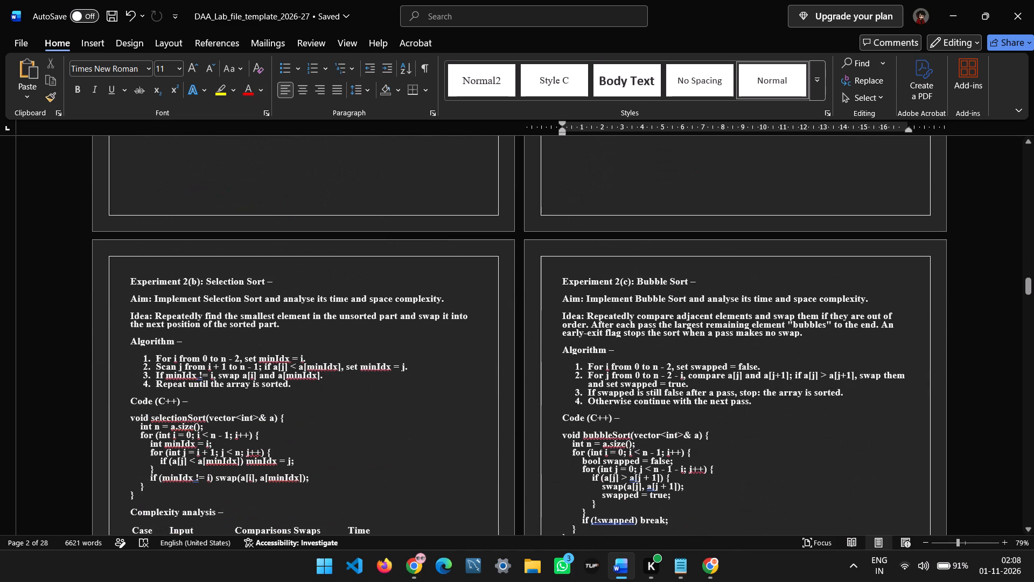
click(963, 544)
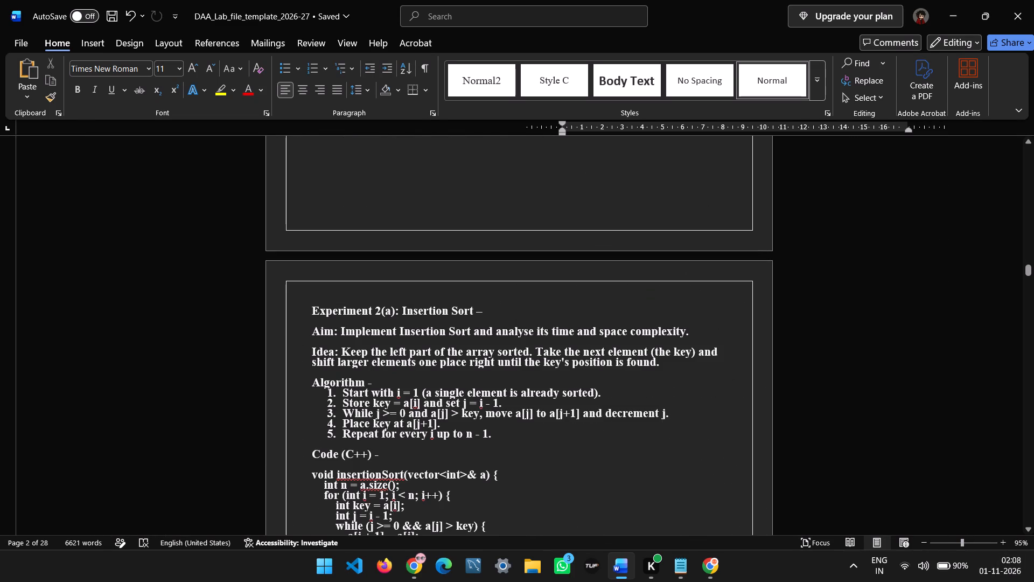
scroll(649, 392, down, 20)
scroll(649, 392, down, 9)
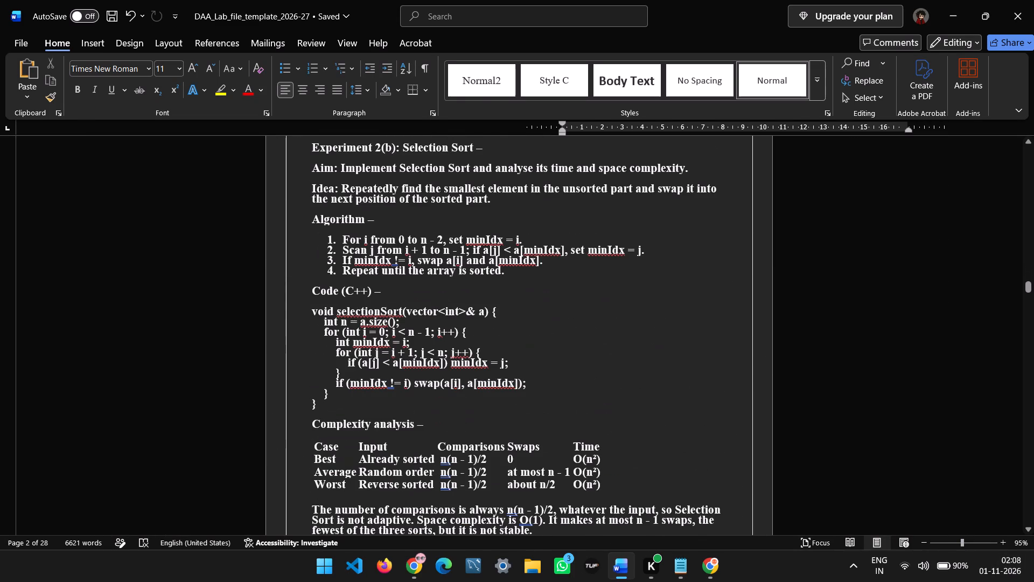
scroll(644, 380, down, 20)
scroll(644, 380, down, 16)
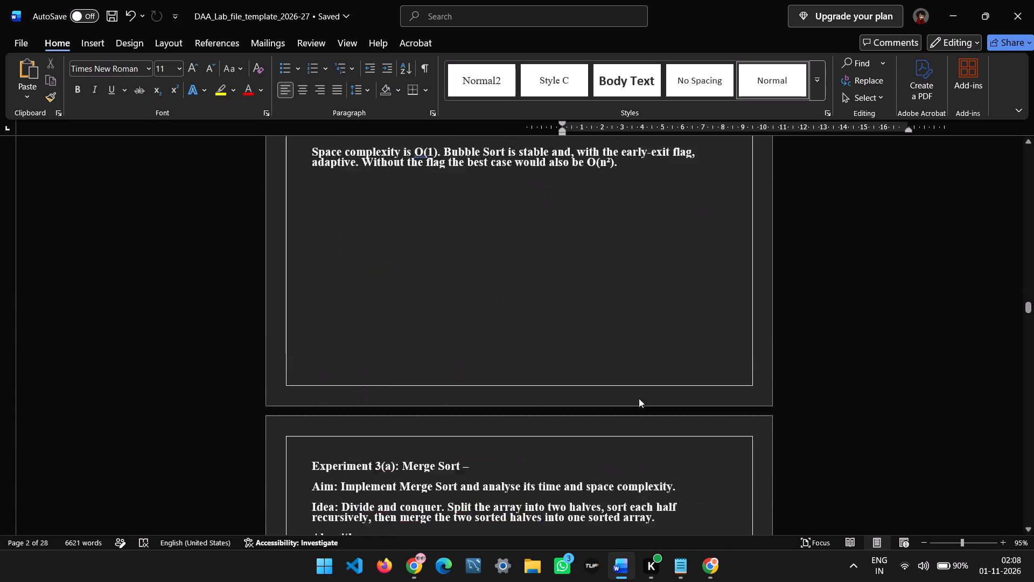
scroll(639, 398, down, 20)
scroll(639, 398, down, 14)
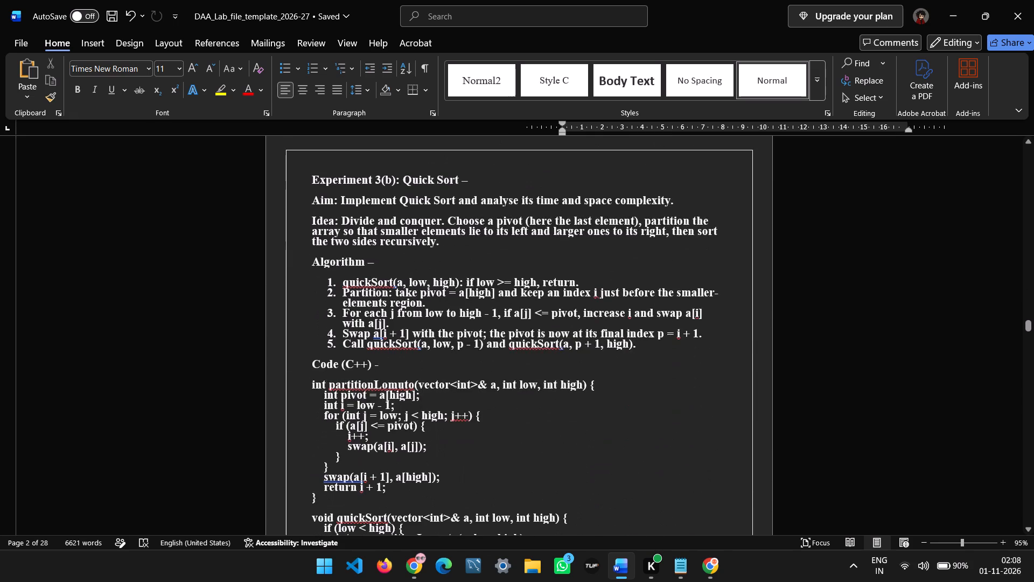
scroll(641, 405, up, 17)
Save the DAA lab file and close its document window.
key(ctrl+s)
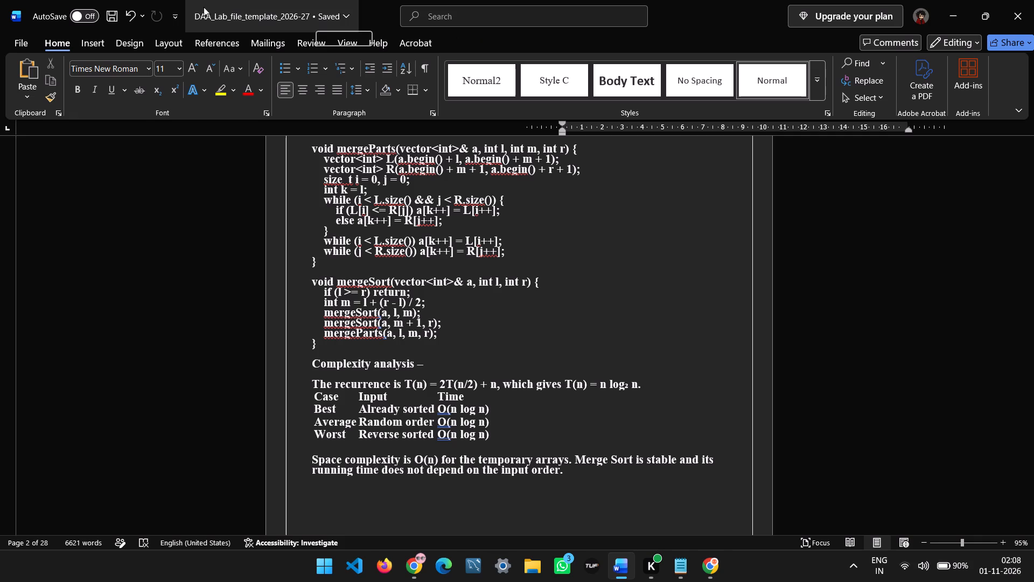
click(21, 42)
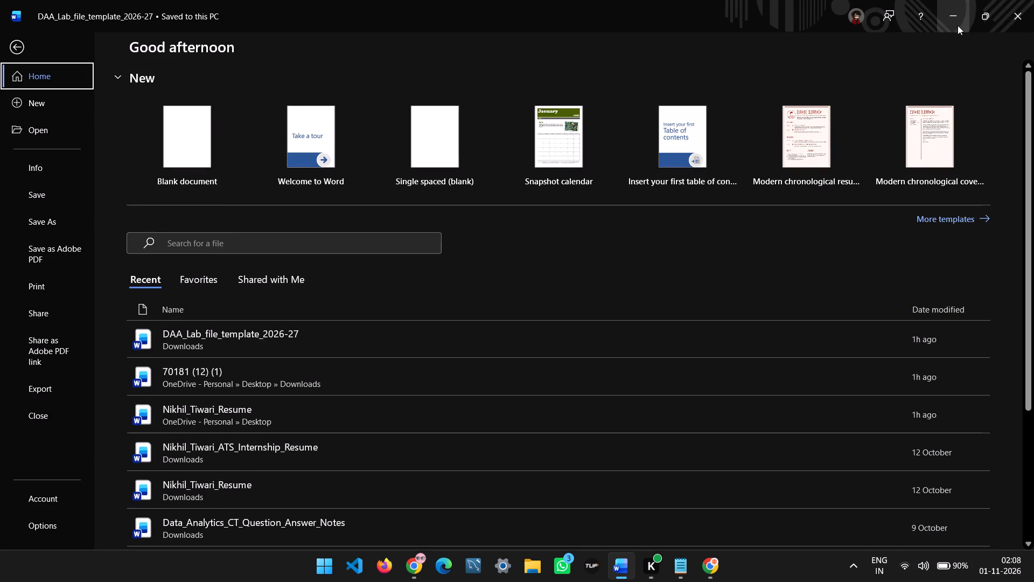
click(1014, 18)
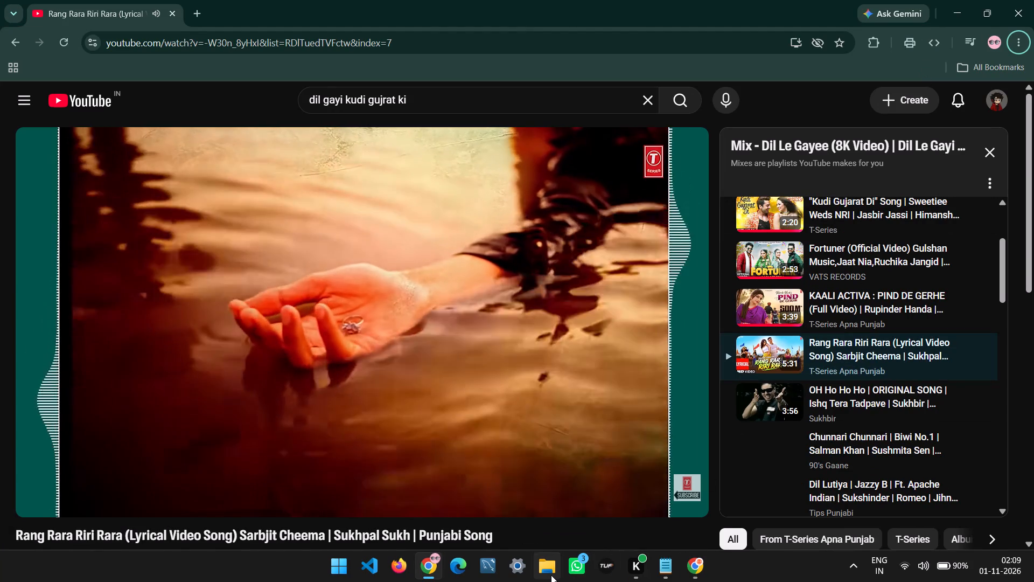
Switch to File Explorer and look through the Desktop and Documents folders for the lab file.
click(551, 575)
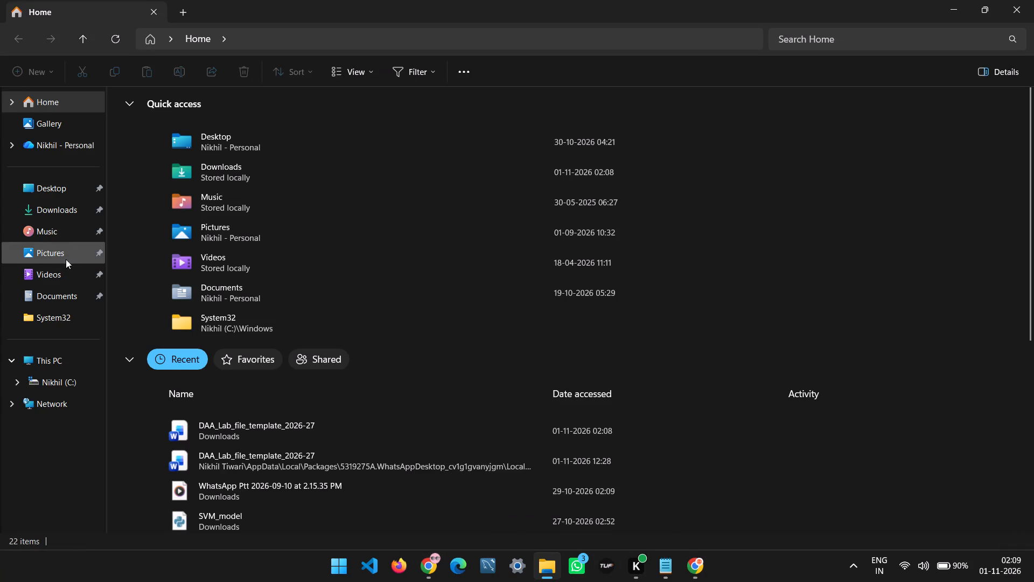
click(61, 193)
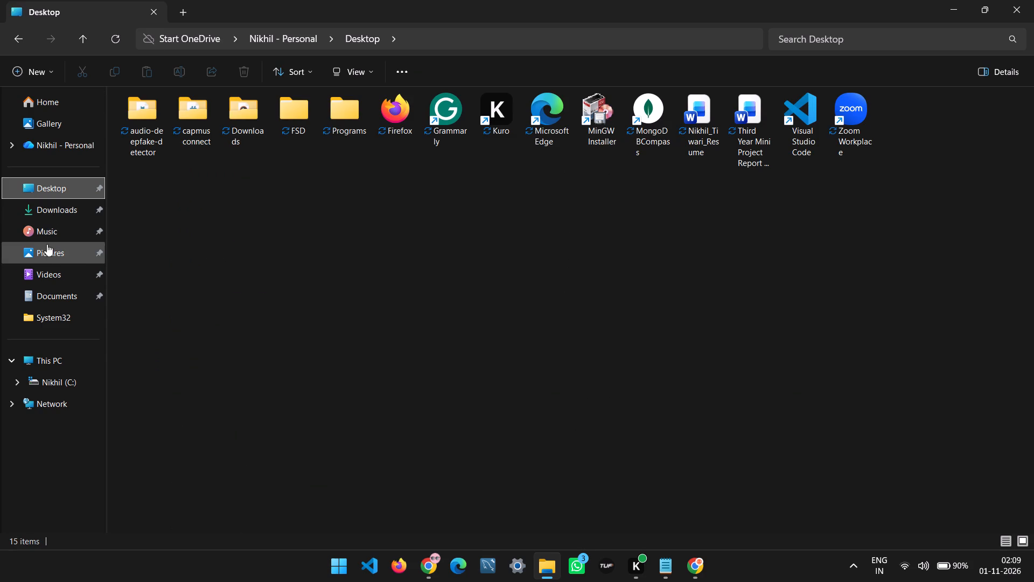
click(50, 296)
scroll(510, 307, down, 8)
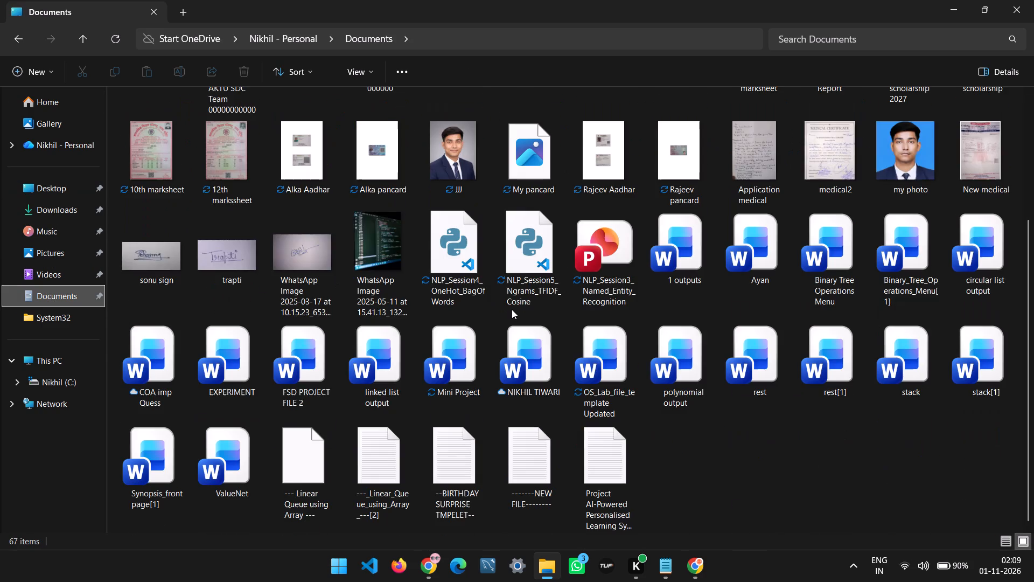
scroll(512, 309, down, 8)
scroll(512, 309, up, 9)
scroll(512, 309, down, 9)
scroll(512, 309, up, 8)
scroll(512, 309, down, 8)
scroll(511, 310, up, 8)
scroll(510, 310, down, 8)
scroll(503, 310, up, 6)
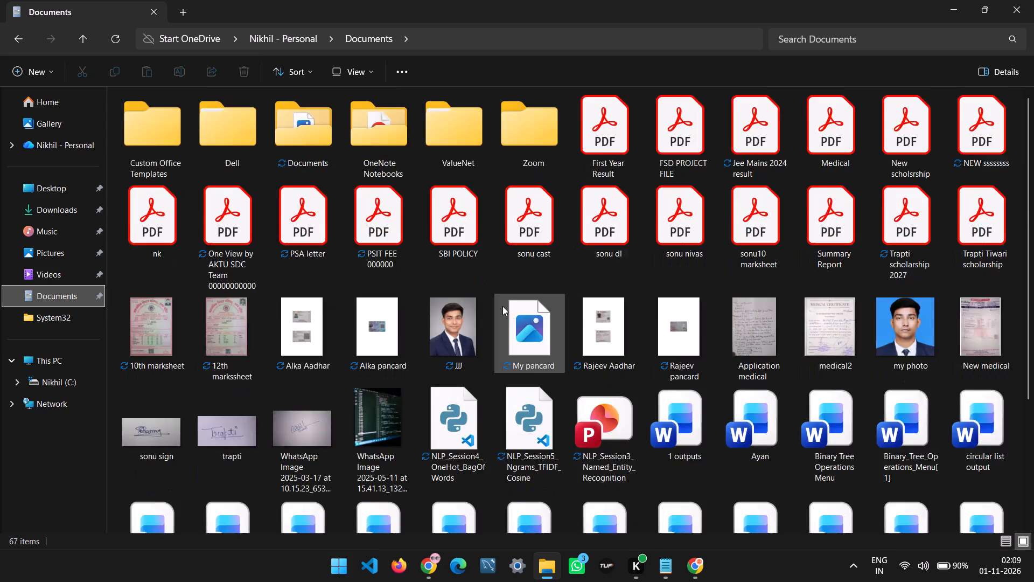
scroll(502, 306, up, 1)
scroll(502, 306, down, 7)
scroll(501, 295, up, 7)
scroll(504, 289, down, 7)
scroll(504, 289, up, 8)
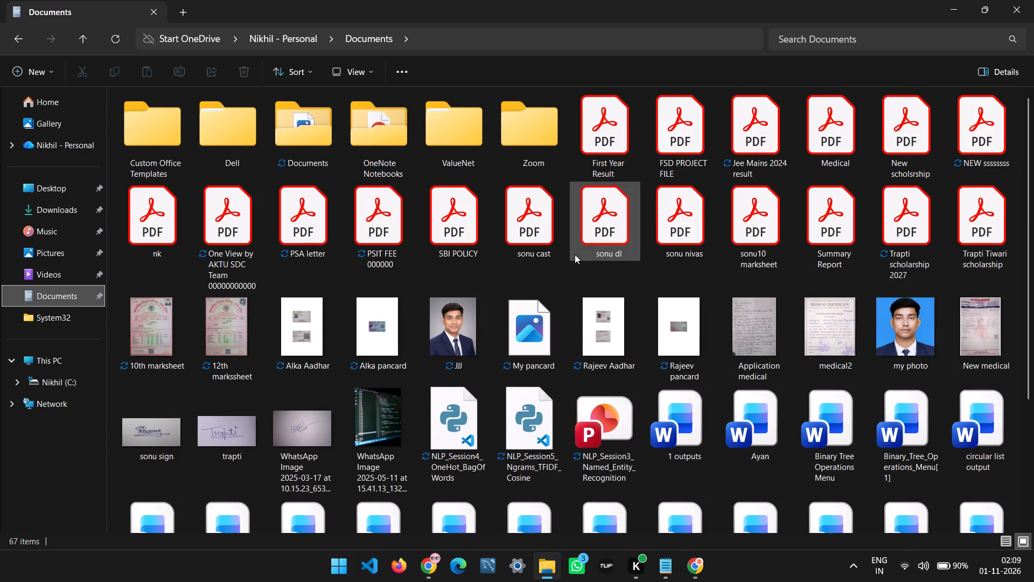
scroll(789, 334, down, 7)
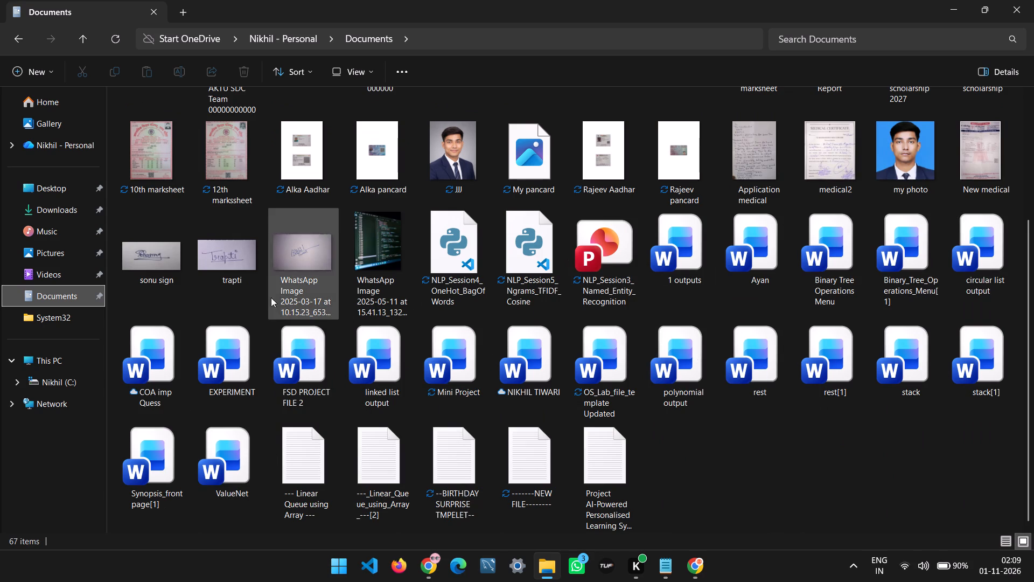
scroll(94, 352, down, 4)
Open DAA_Lab_file_template_2026-27 from the Downloads folder in Word.
click(62, 220)
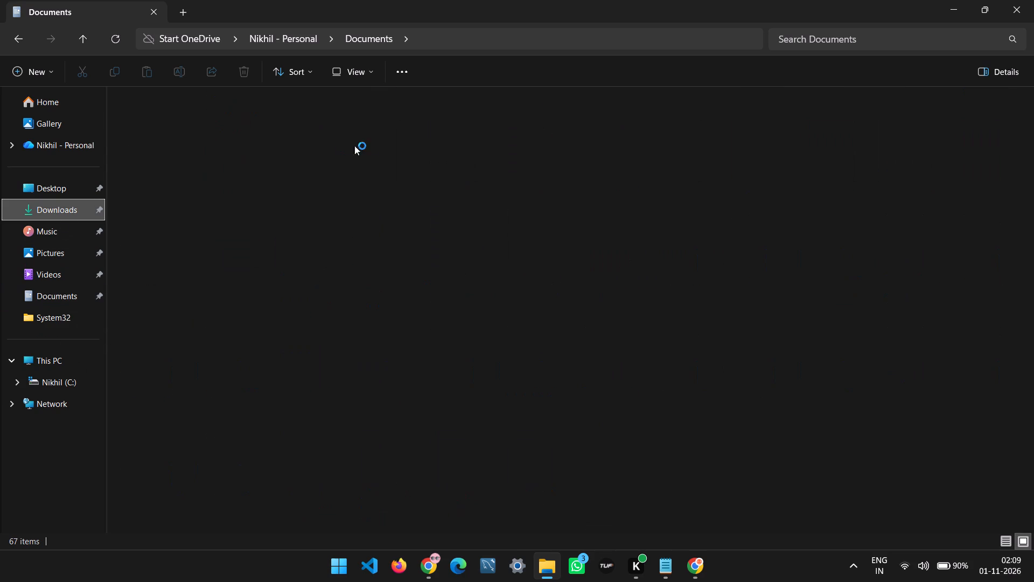
double_click(157, 132)
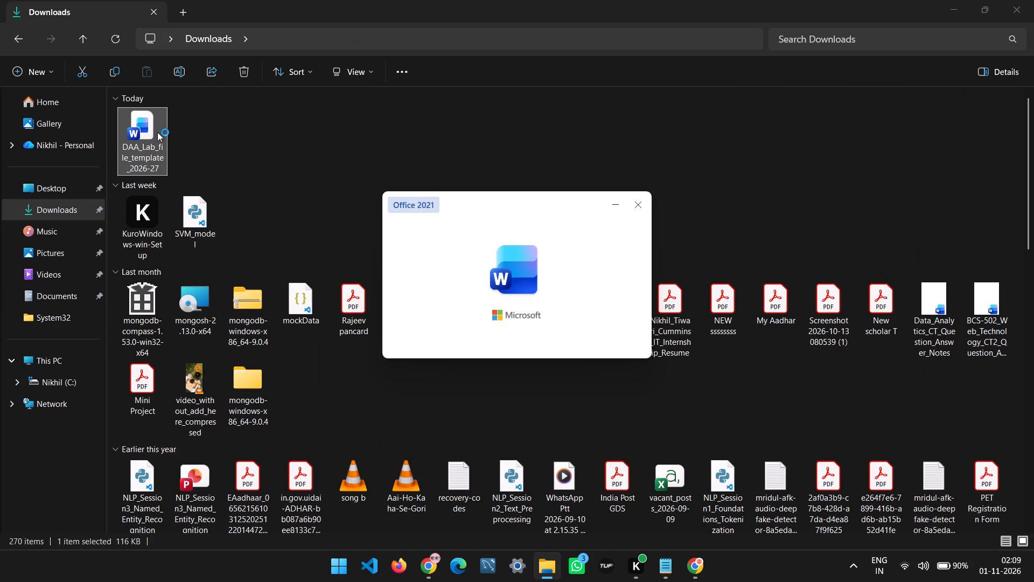
scroll(477, 274, down, 7)
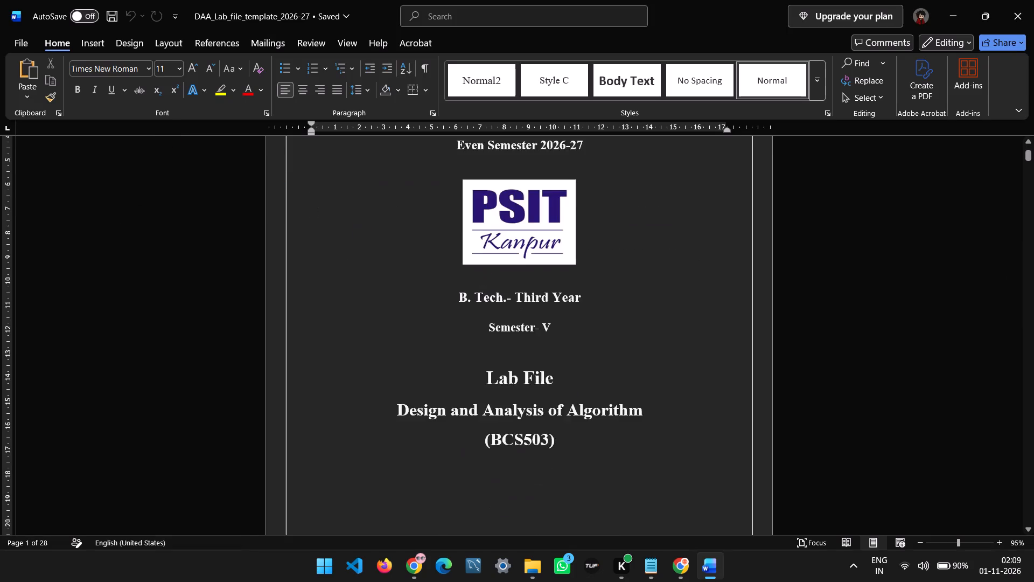
Check the submission details on the reopened lab file's cover page, down to the start of the table of contents.
scroll(479, 279, down, 11)
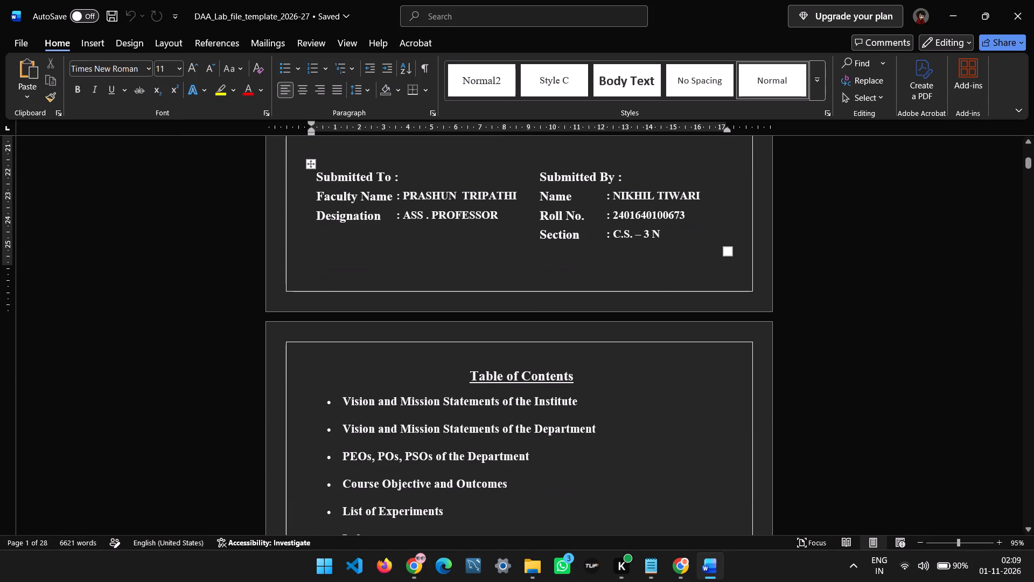
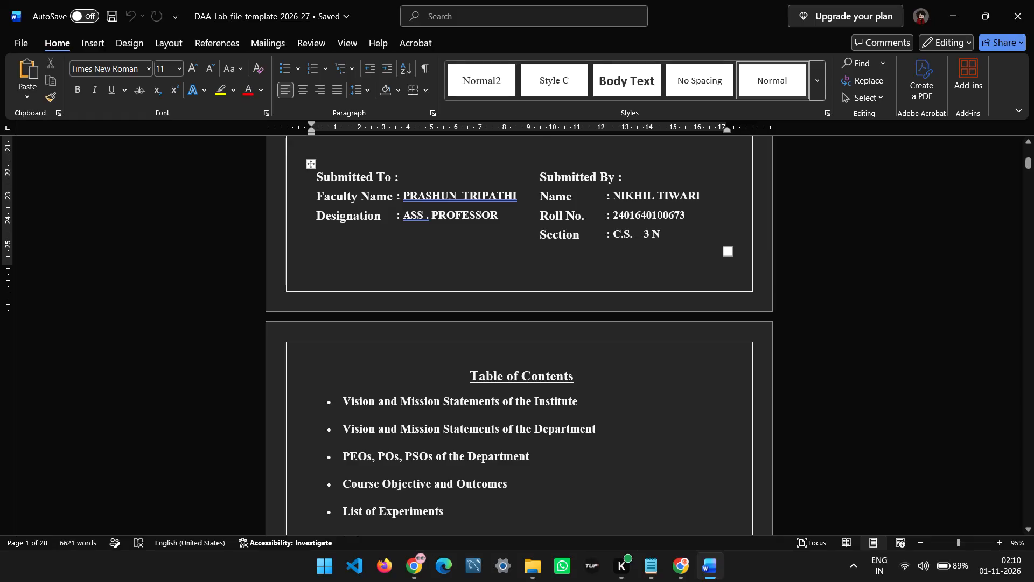
Correct the faculty member's first name on the cover page by removing its letter H, and save the document.
click(439, 199)
key(BackSpace)
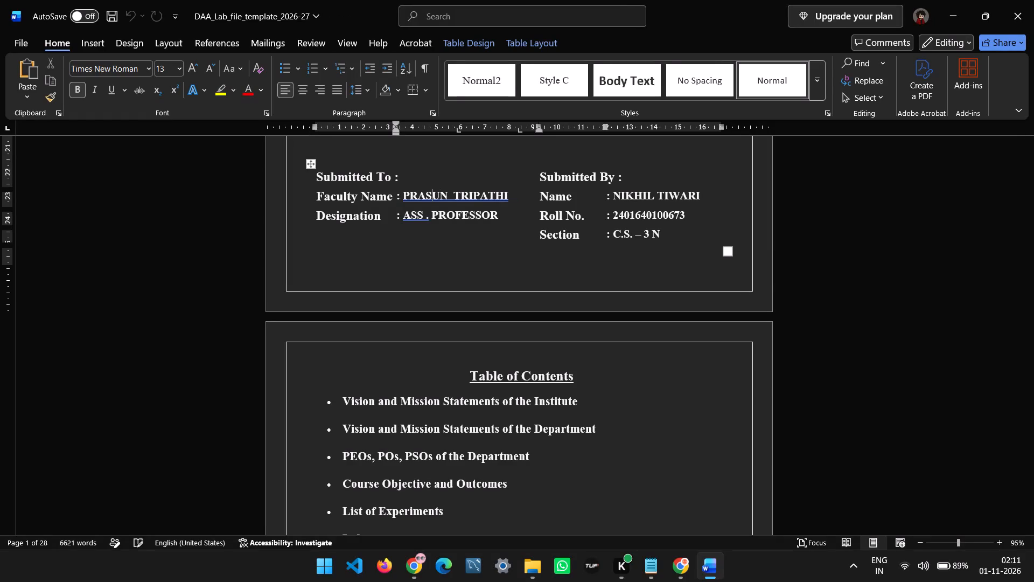
click(484, 265)
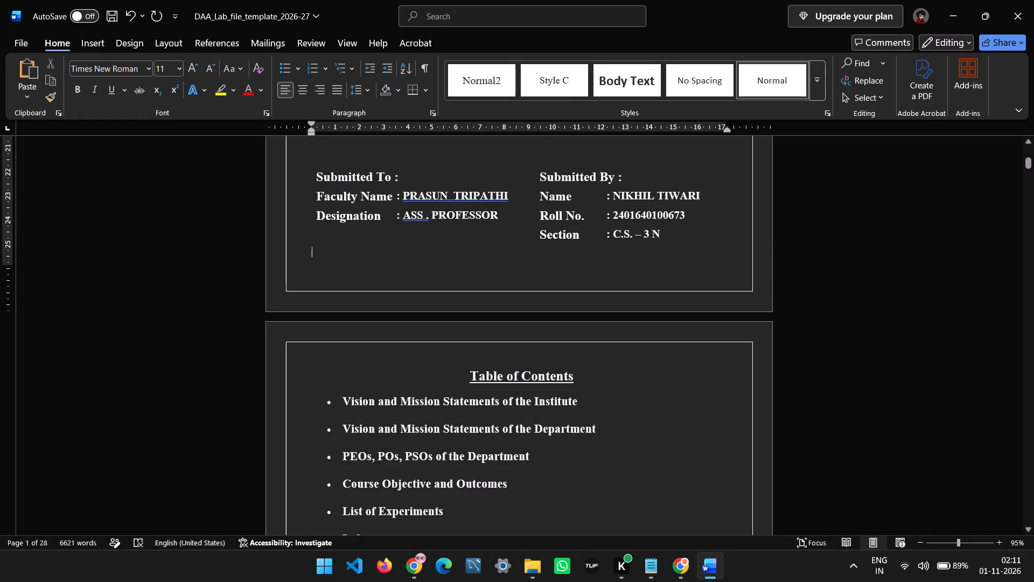
key(ctrl+s)
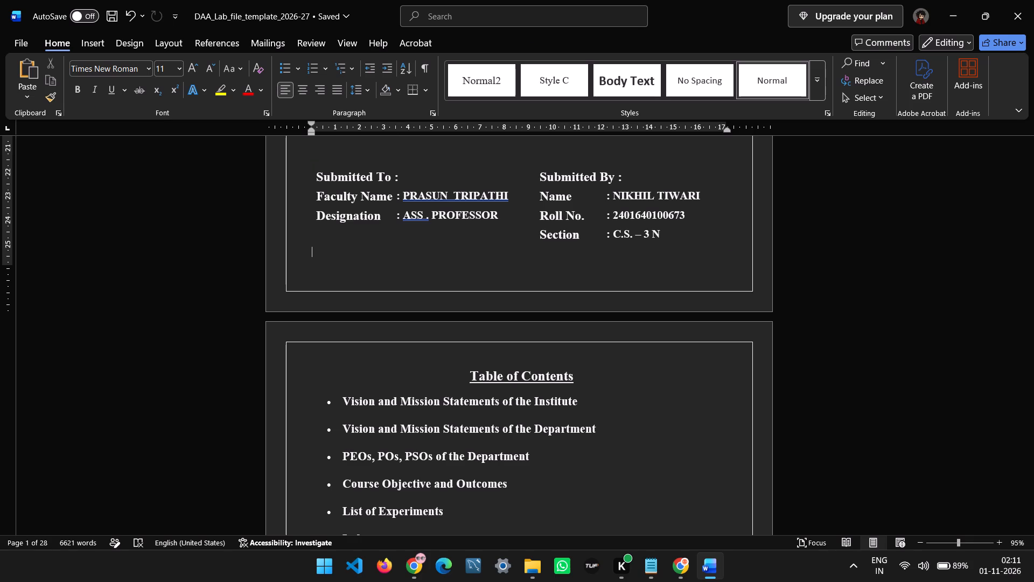
Glance over the pages following the cover of the reopened DAA lab file, and close its document window.
scroll(484, 265, down, 6)
scroll(481, 266, down, 20)
scroll(481, 266, down, 3)
scroll(478, 272, up, 7)
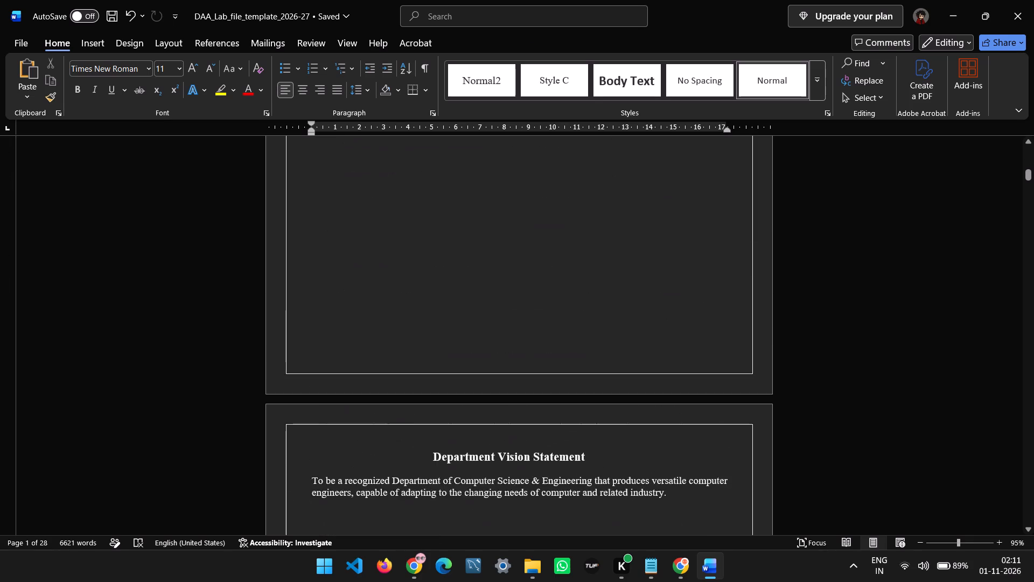
scroll(478, 272, up, 8)
click(1016, 17)
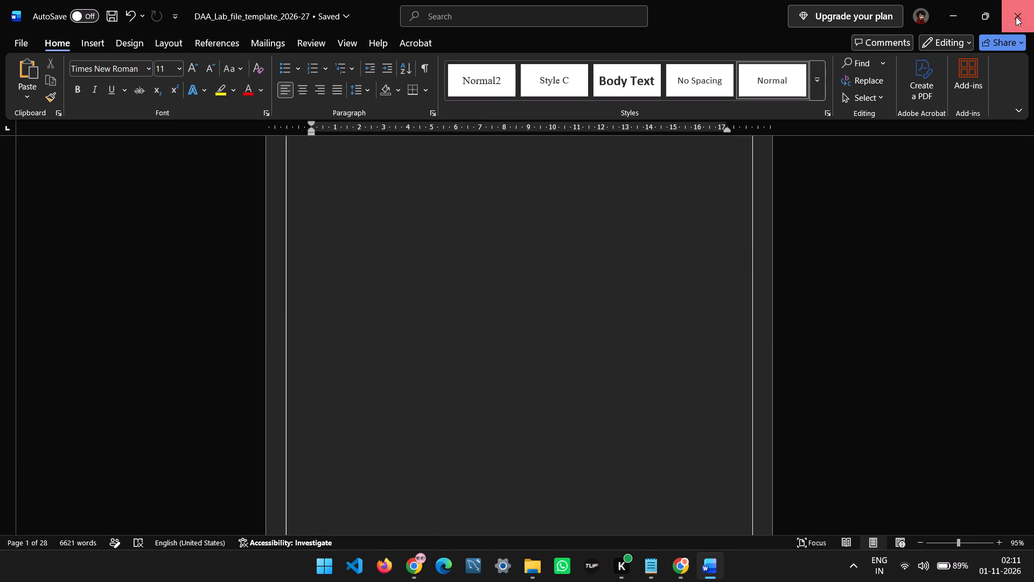